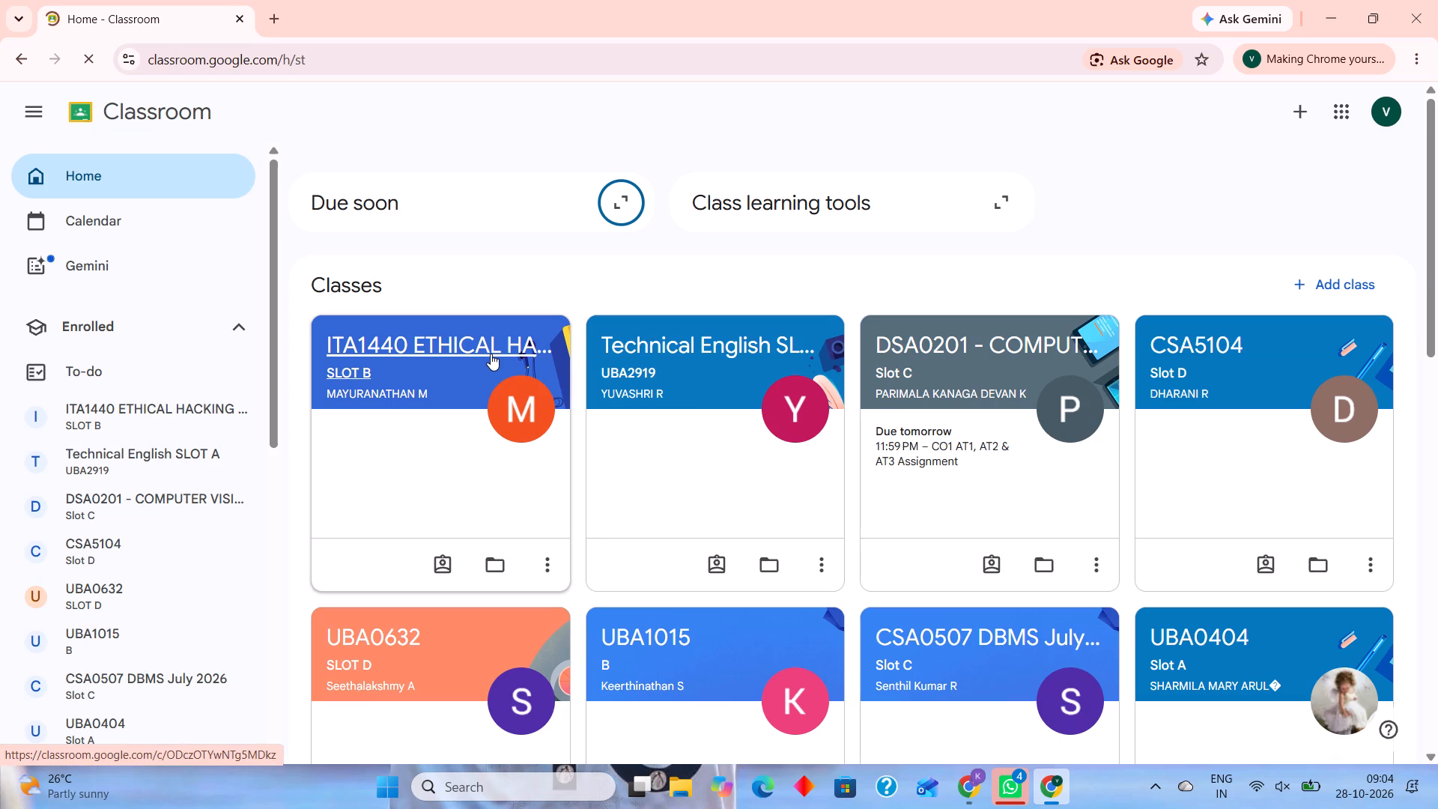
# Open the full instructions of the CO1 AT1, AT2 & AT3 Assignment in the DSA0201 - COMPUTER VISION class's classwork.
pyautogui.click(958, 356)
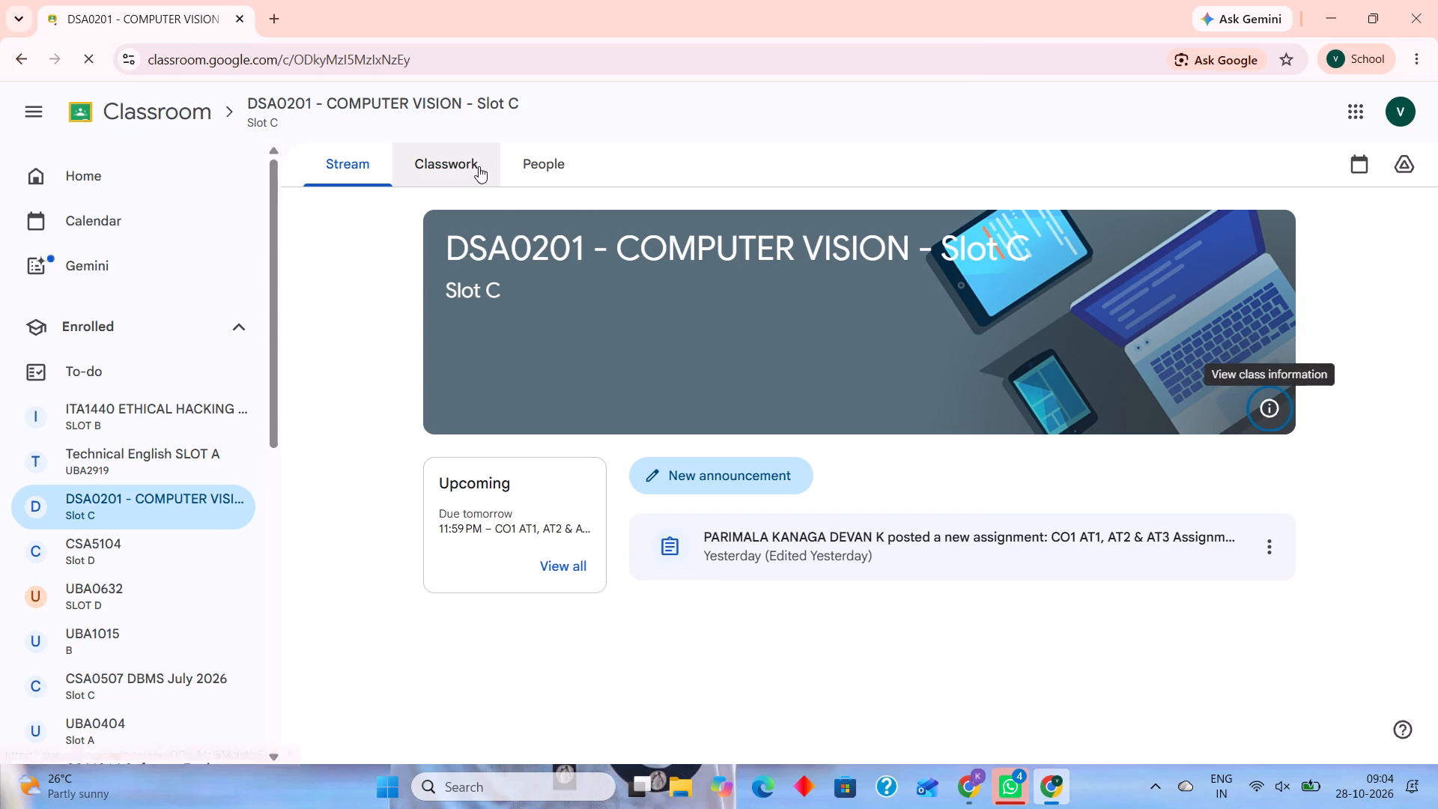
pyautogui.click(479, 166)
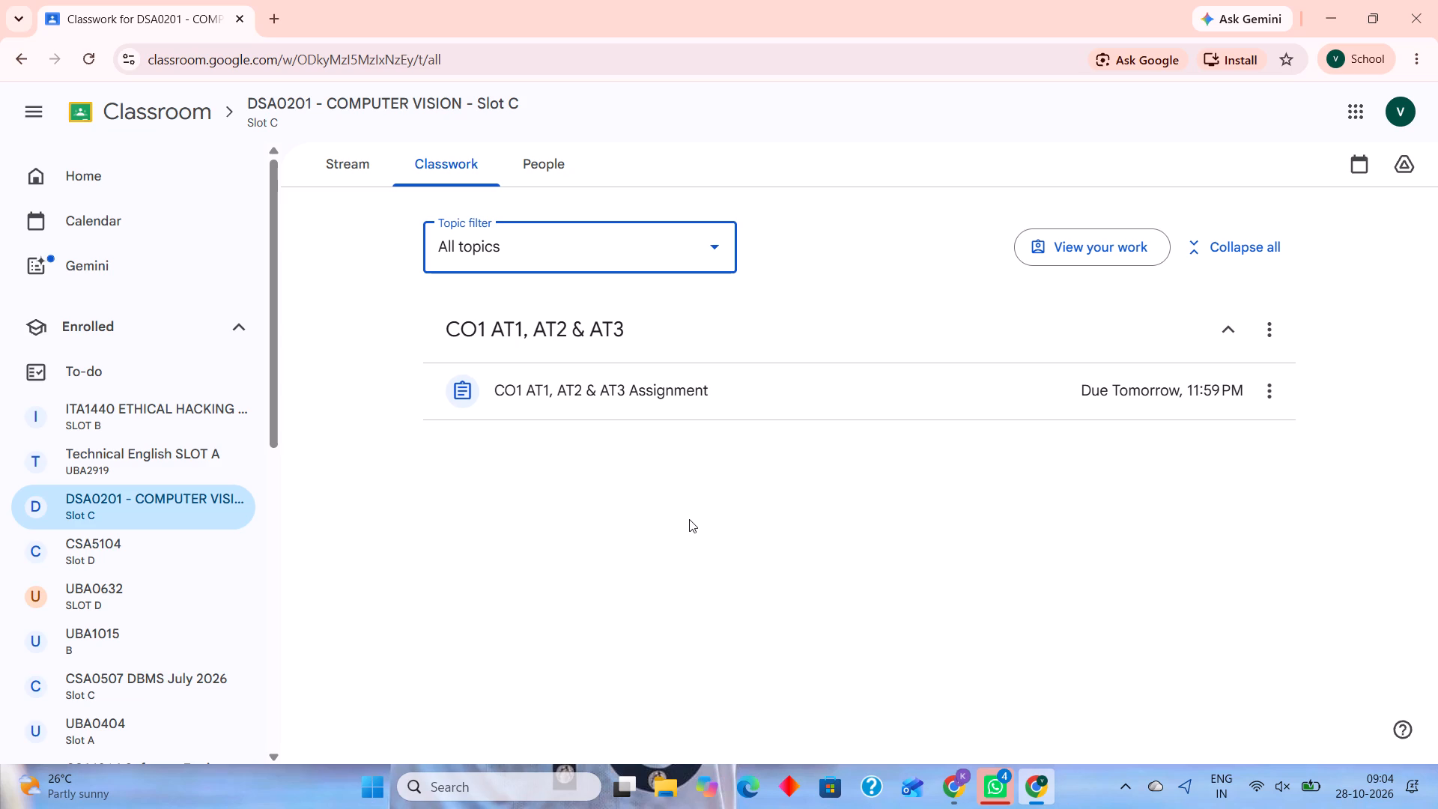
pyautogui.click(715, 402)
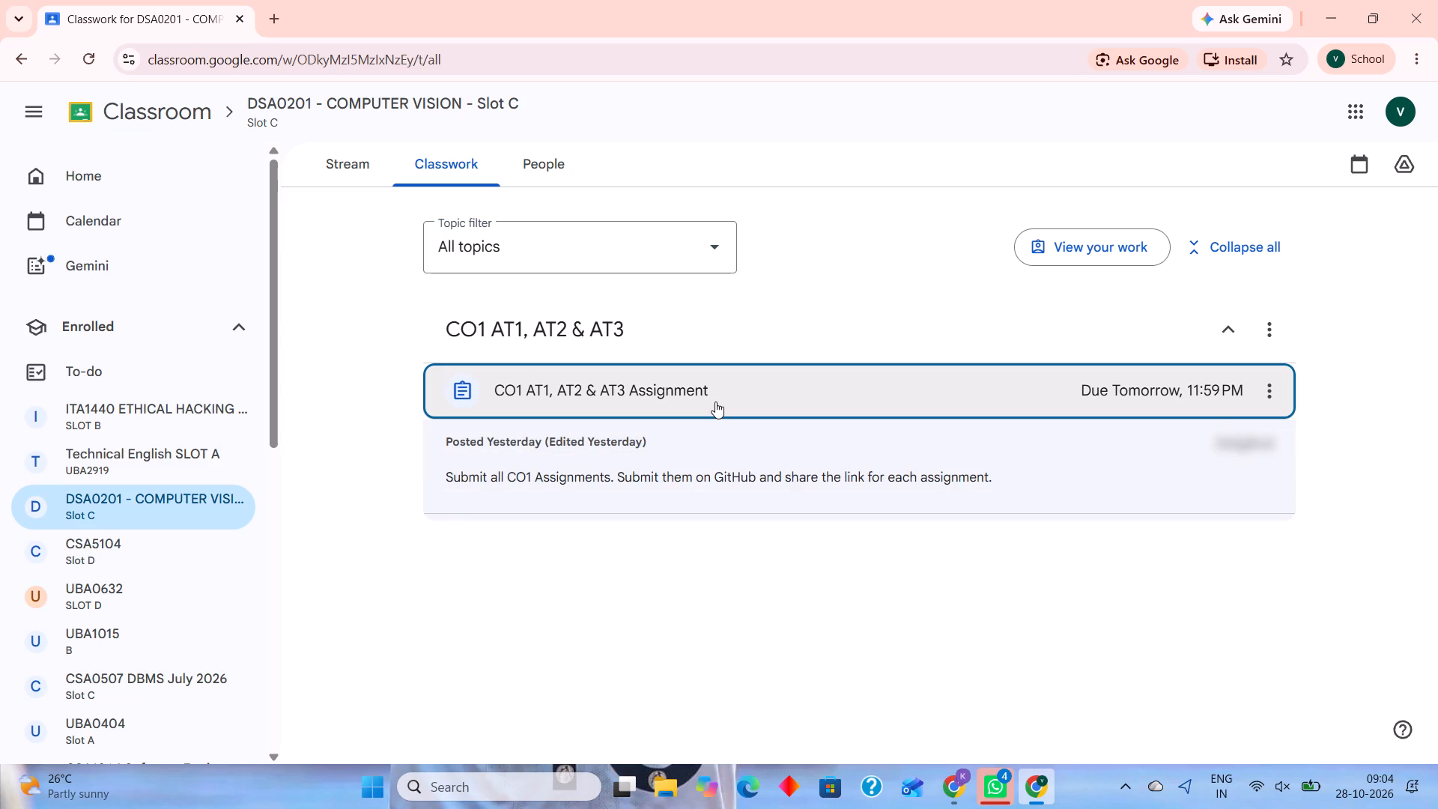
pyautogui.click(536, 538)
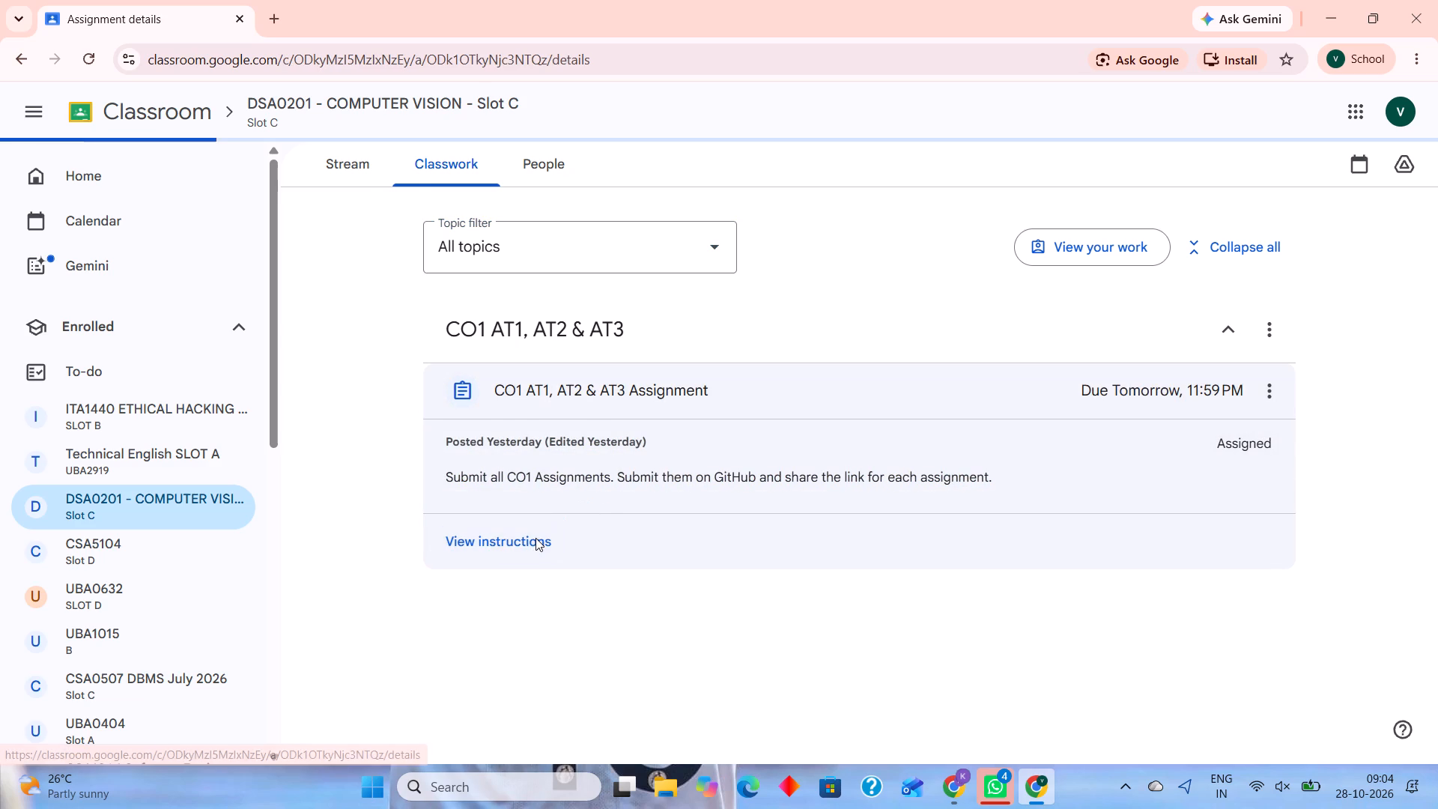
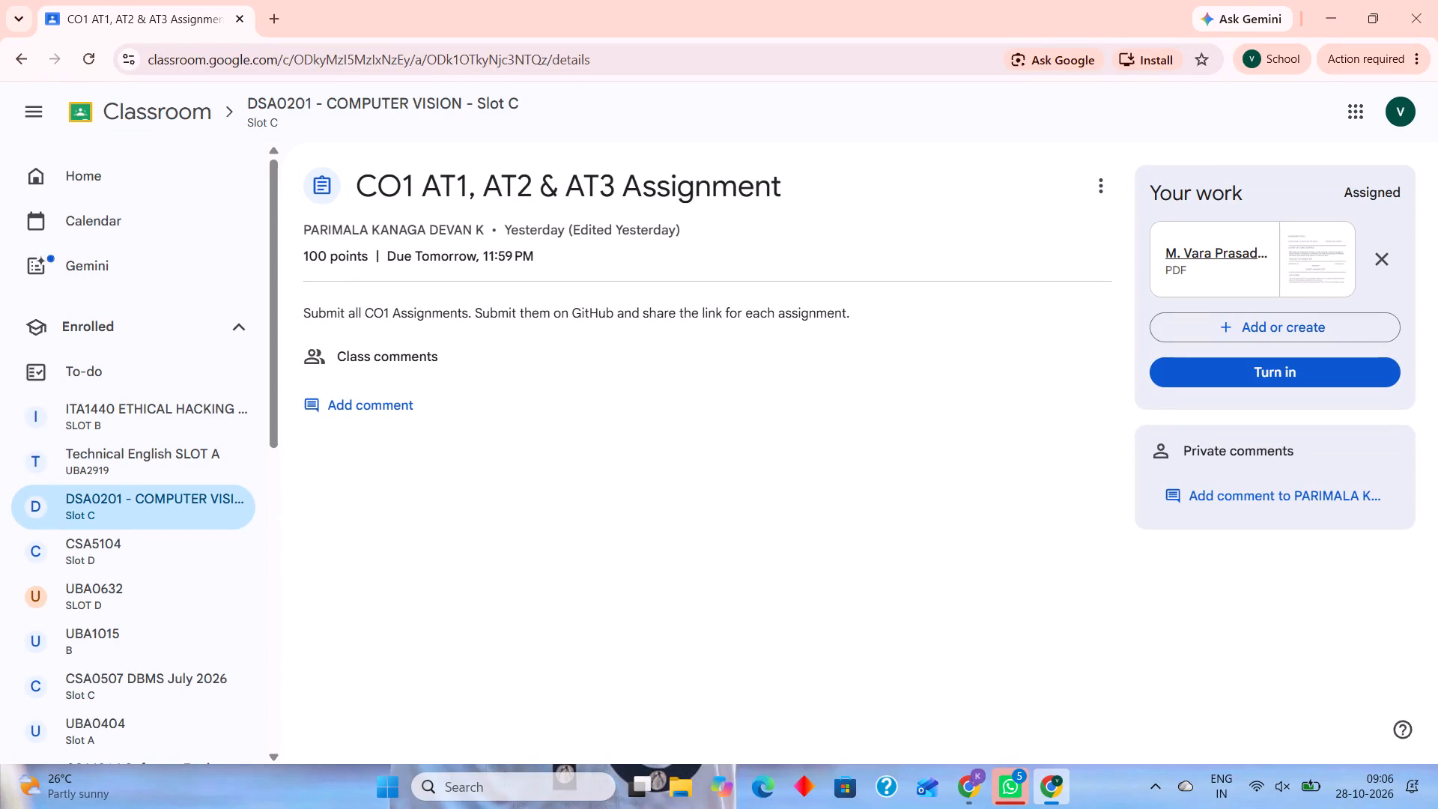
# Return from the CO1 AT1, AT2 & AT3 Assignment details to the DSA0201 - COMPUTER VISION classwork page.
pyautogui.click(10, 65)
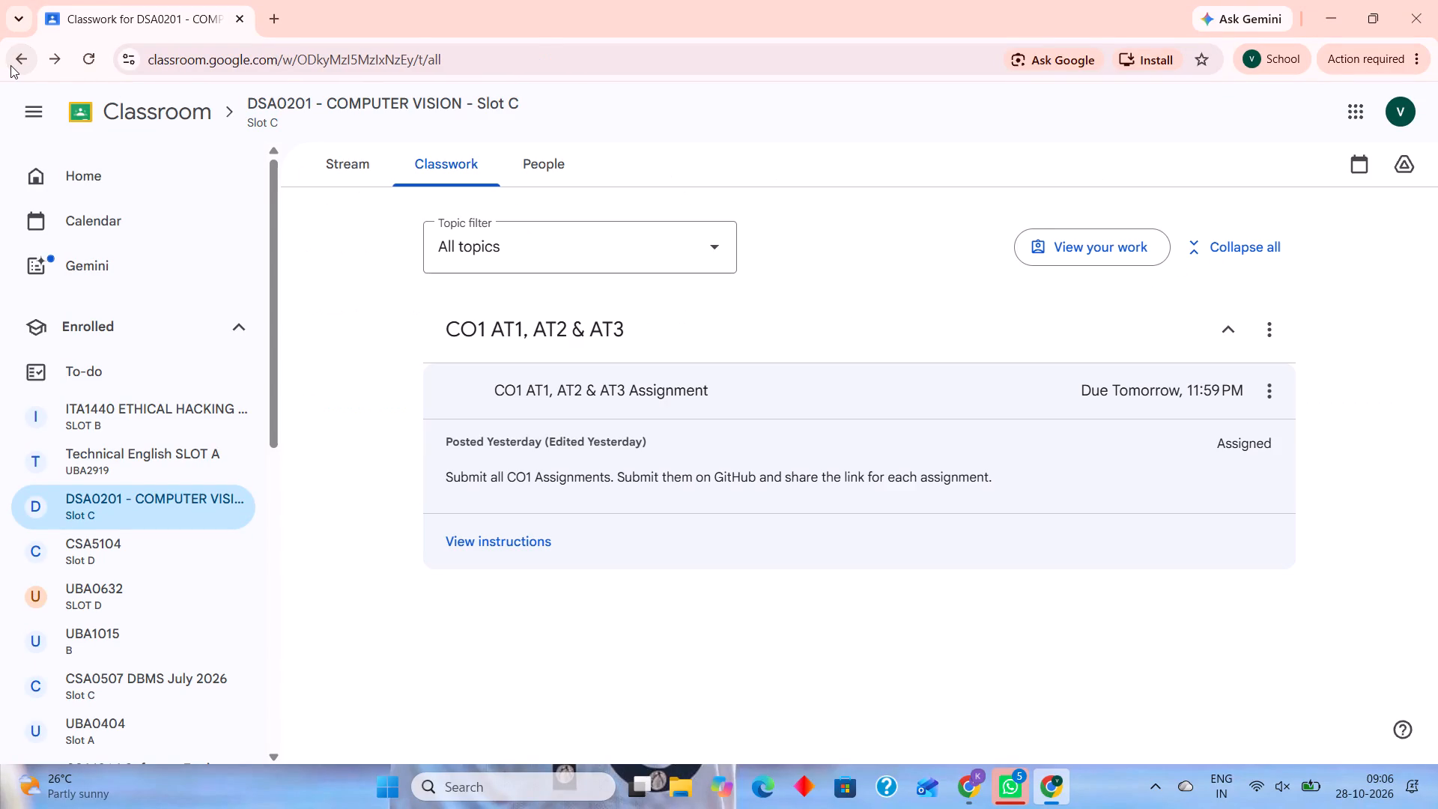
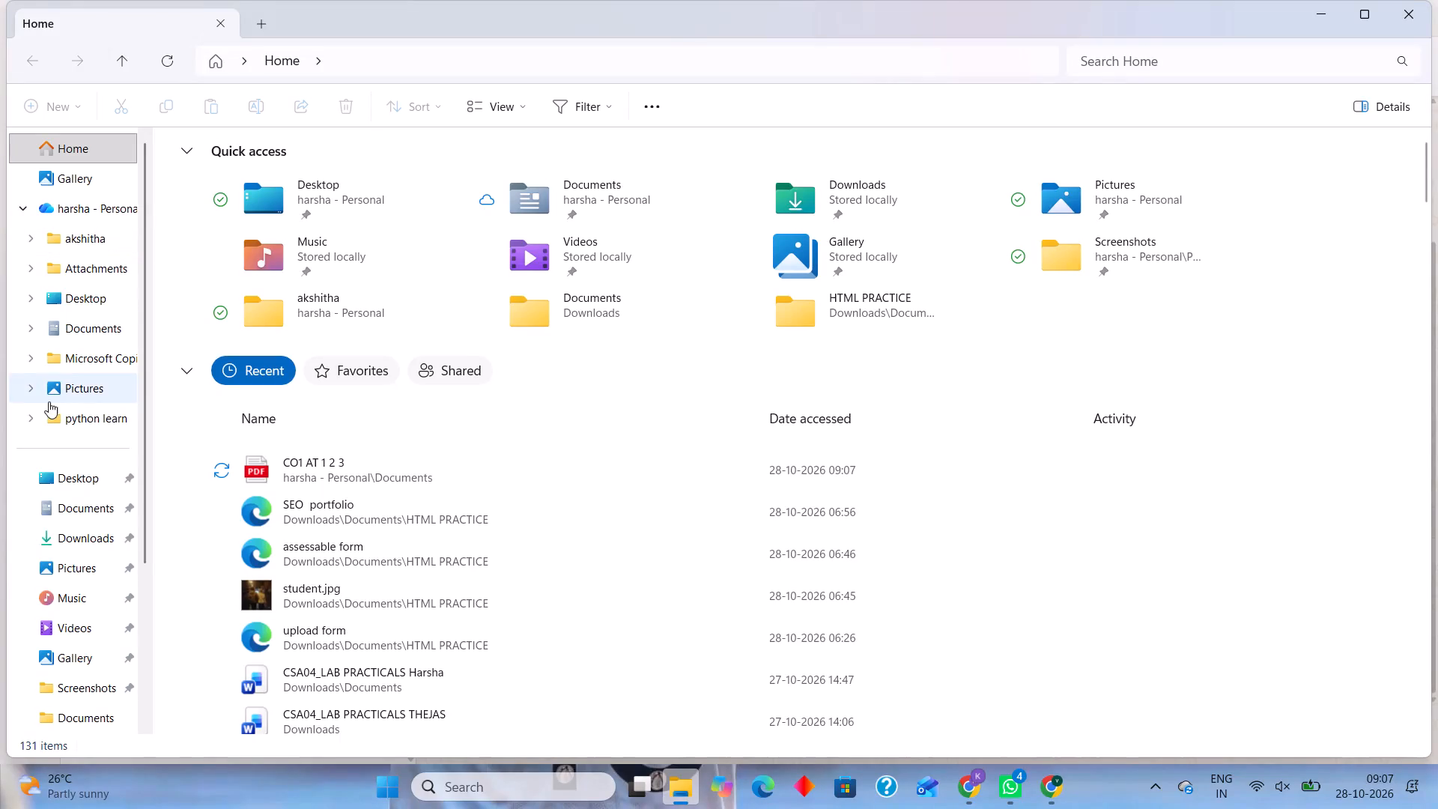
# Copy the CO1 AT 1 2 3 PDF from the recent files into the Downloads folder.
pyautogui.click(73, 534)
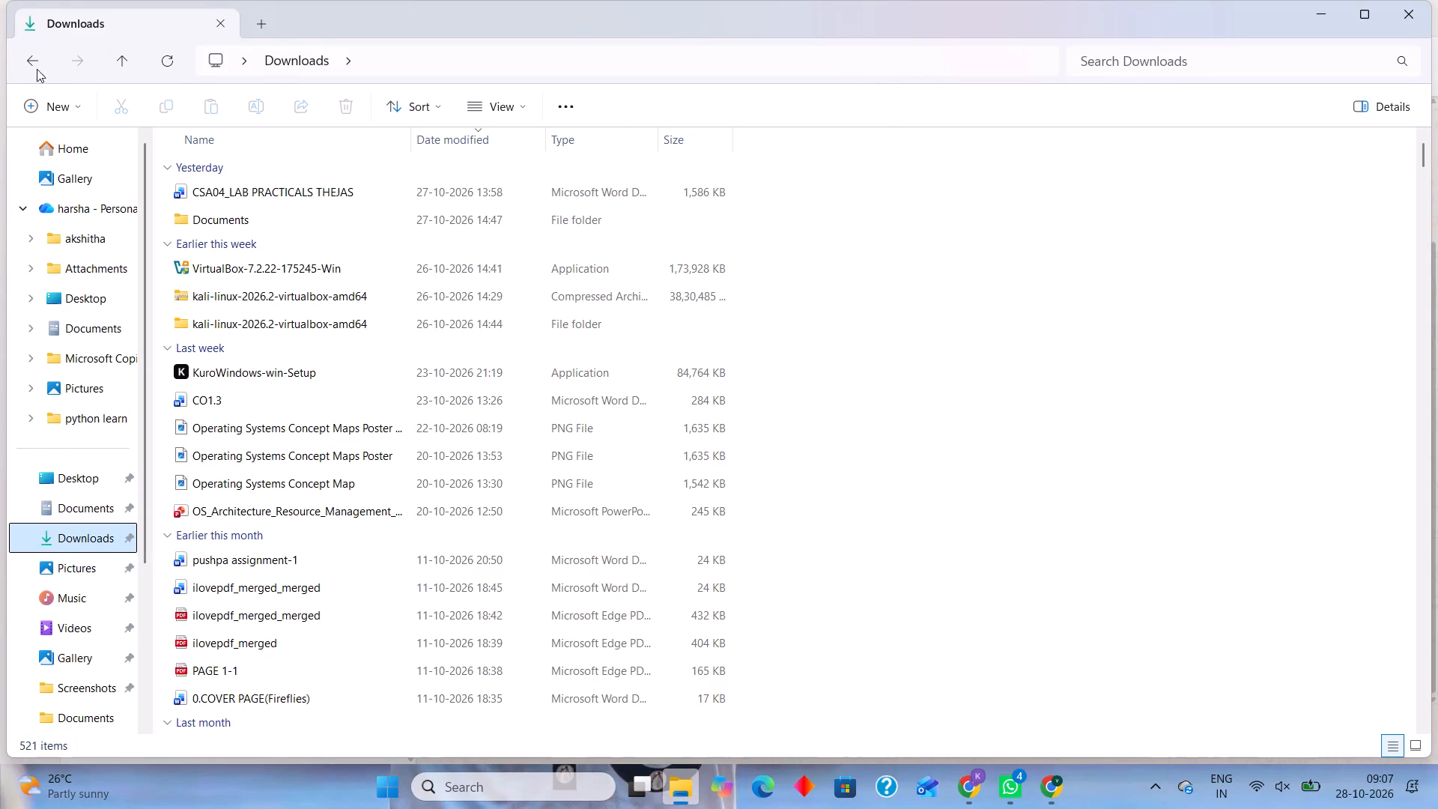
pyautogui.click(21, 54)
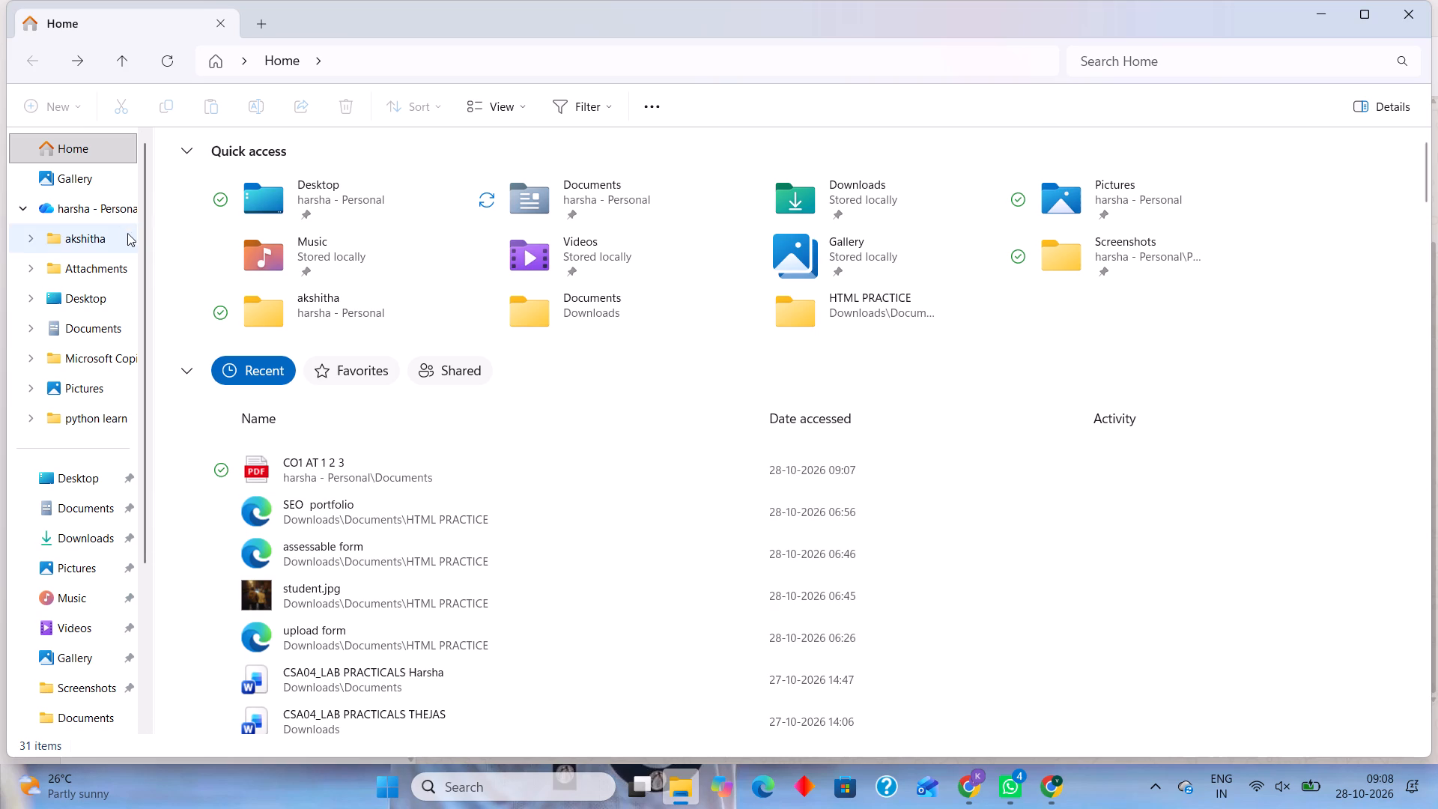
pyautogui.click(104, 213)
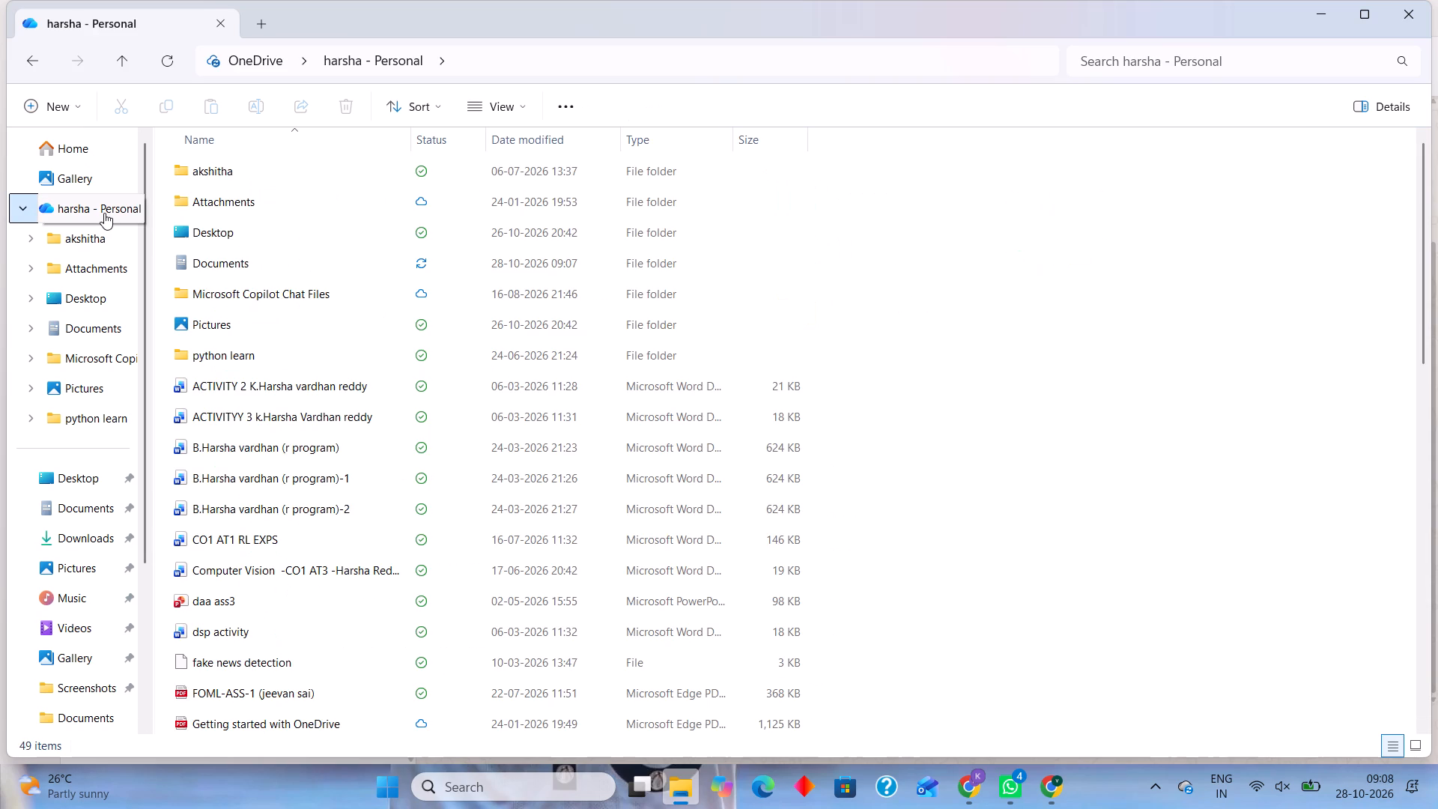
pyautogui.click(77, 151)
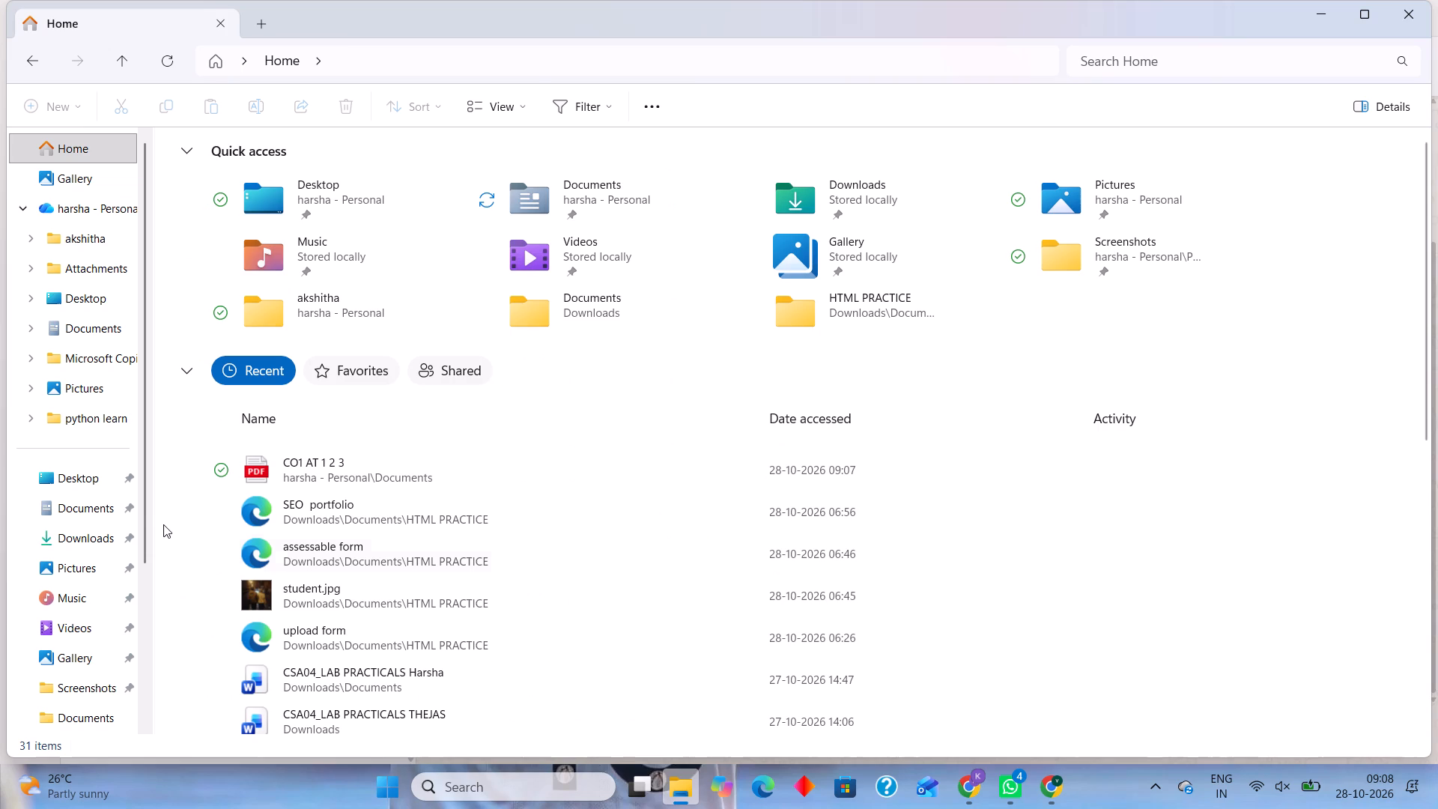
pyautogui.rightClick(393, 468)
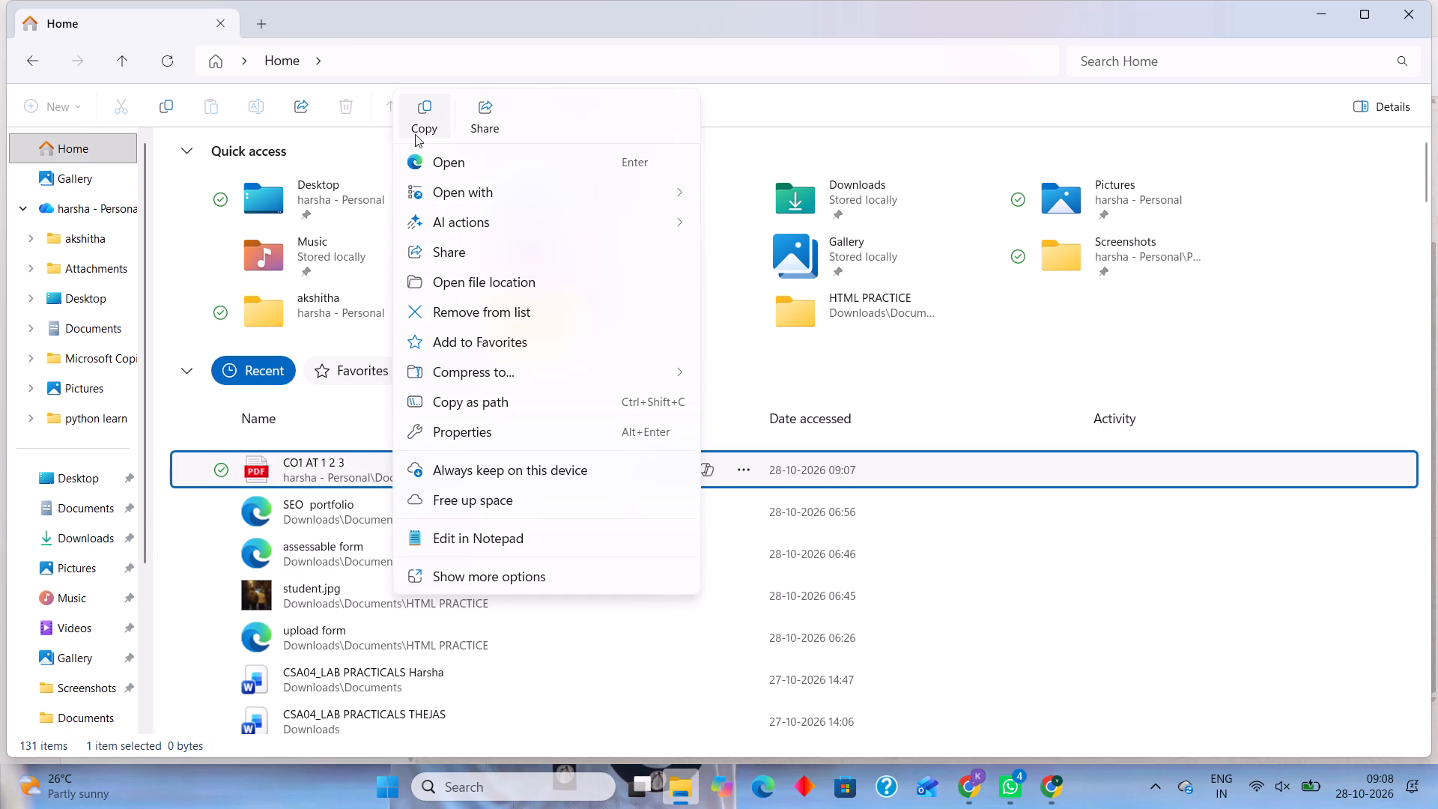
pyautogui.click(415, 134)
pyautogui.click(64, 546)
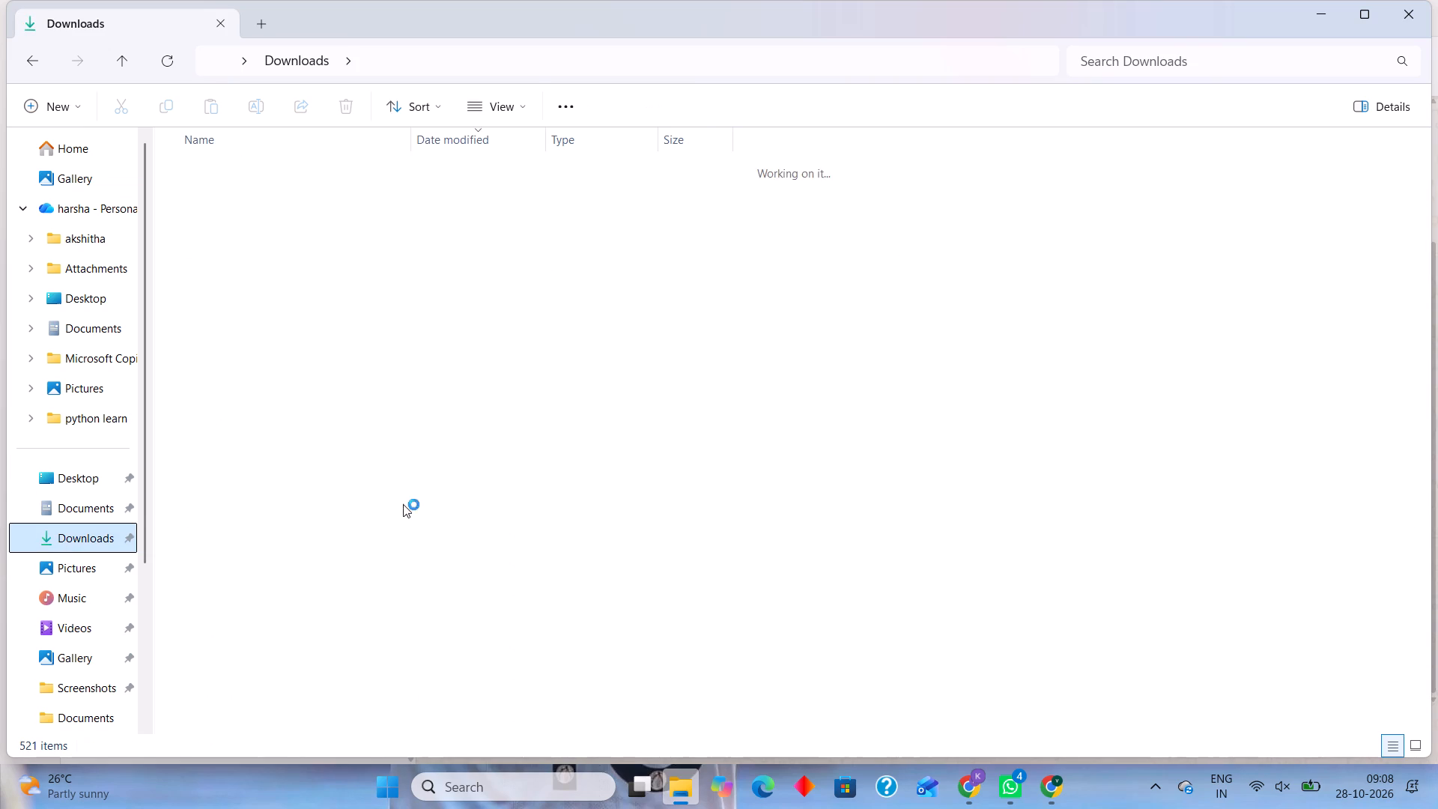
pyautogui.hotkey('ctrl', 'v')
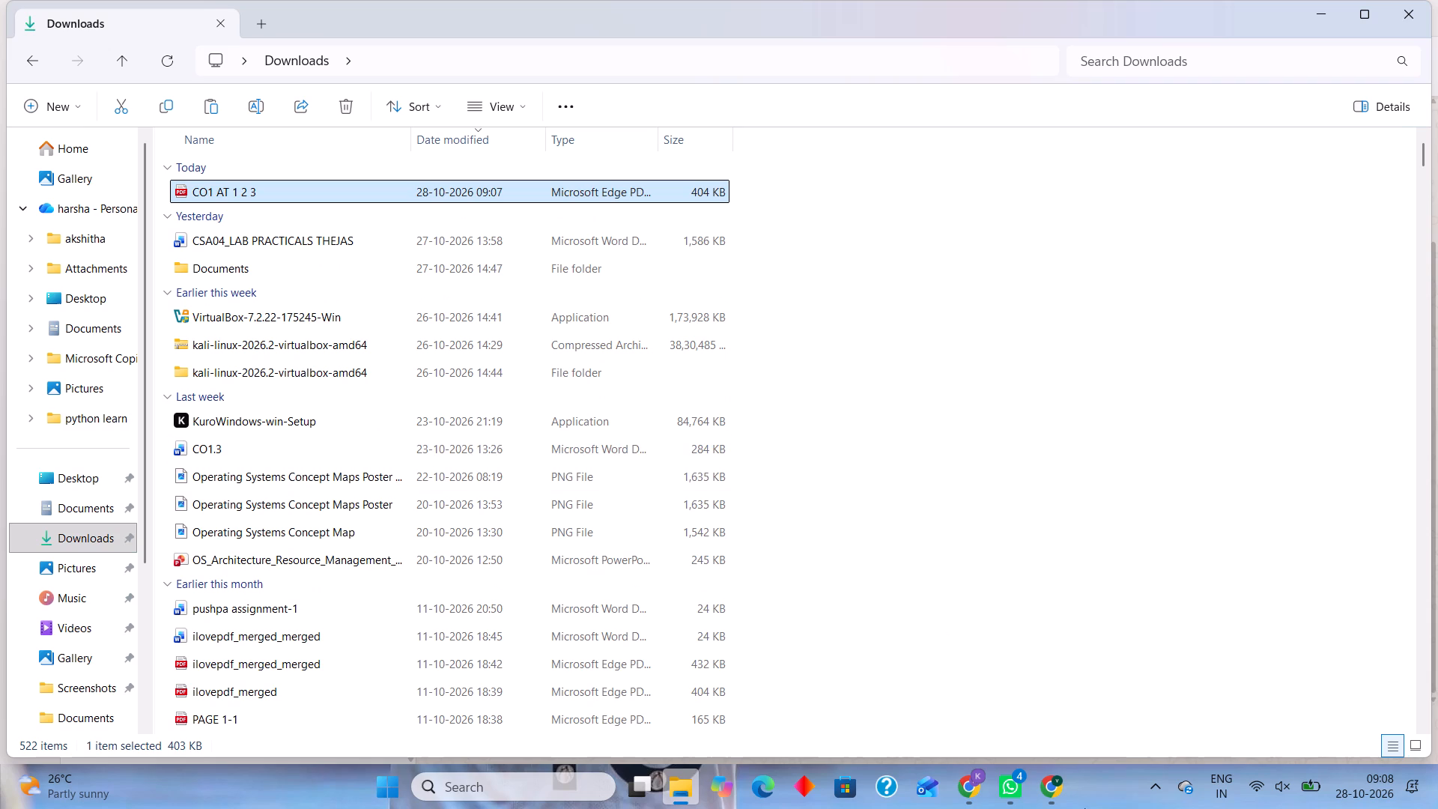
# In a new Chrome tab, search for "convert pdf to word" and open the iLovePDF converter.
pyautogui.click(1045, 777)
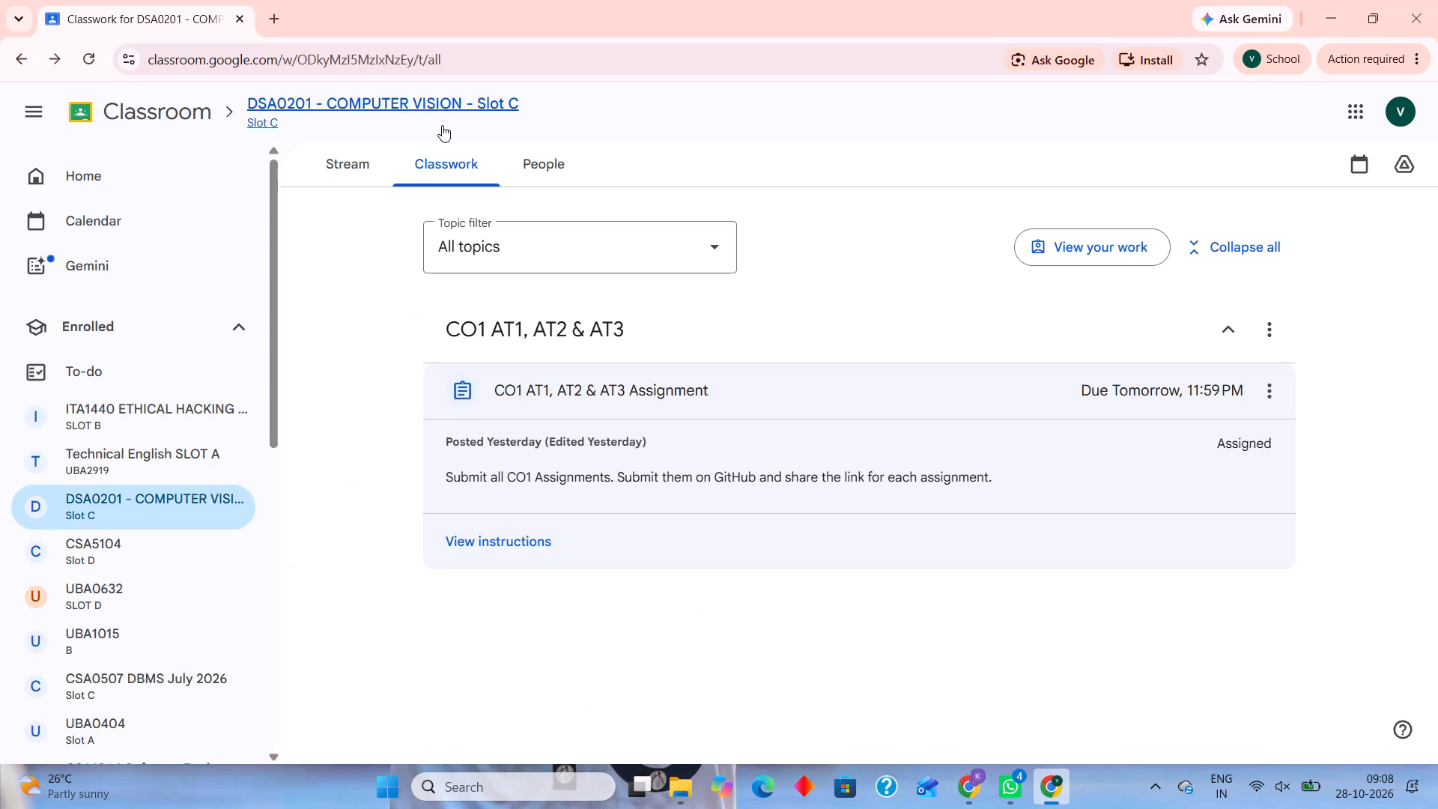
pyautogui.click(273, 16)
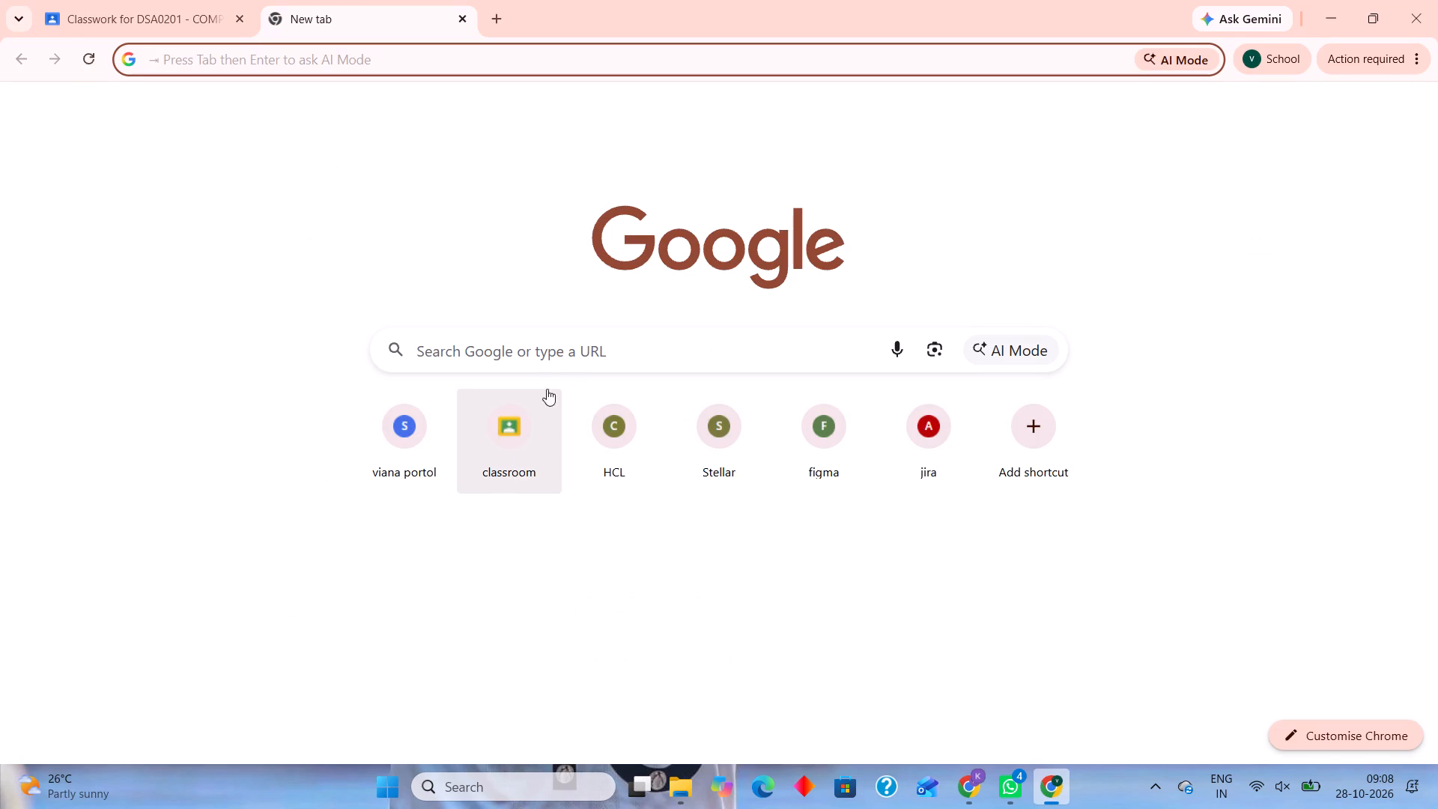
pyautogui.click(565, 368)
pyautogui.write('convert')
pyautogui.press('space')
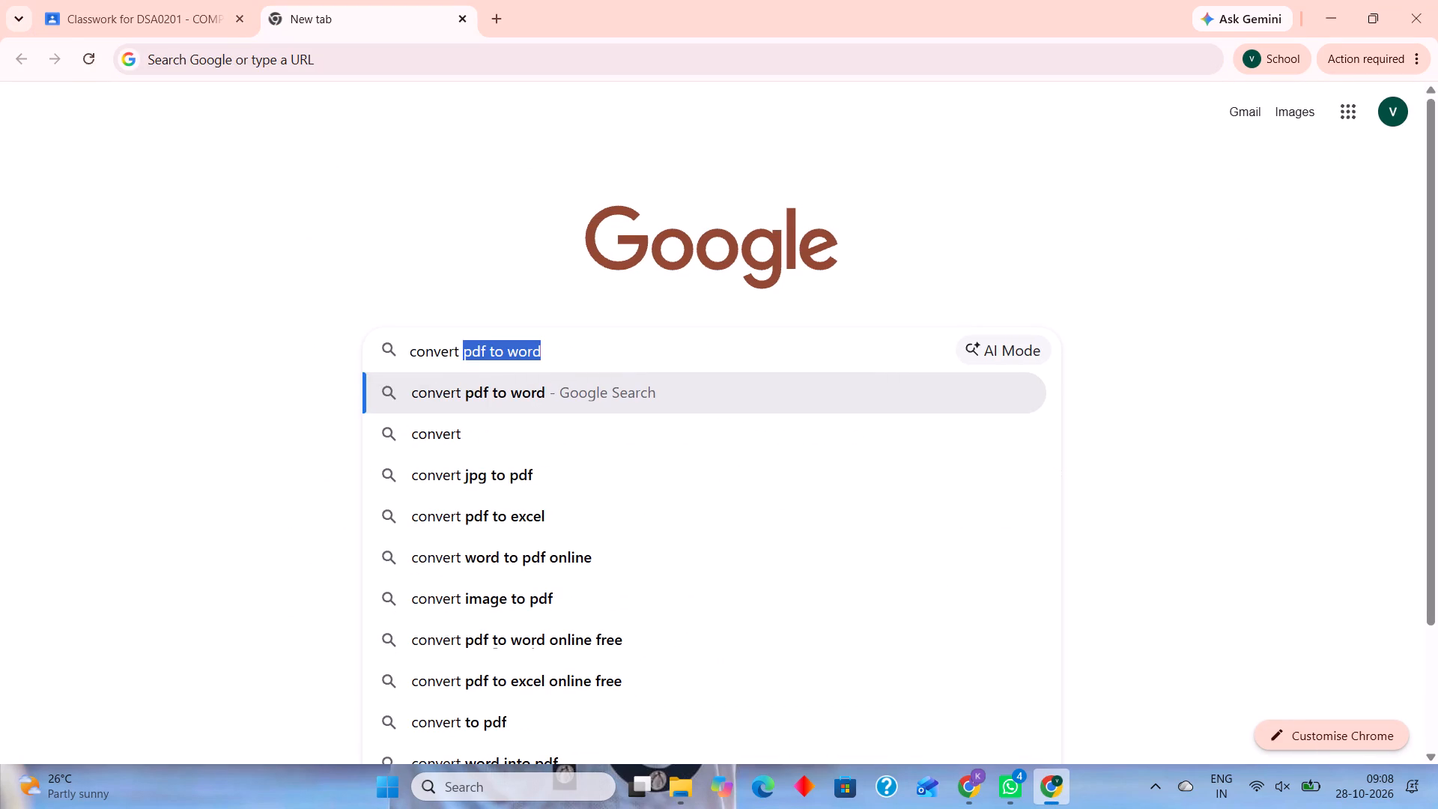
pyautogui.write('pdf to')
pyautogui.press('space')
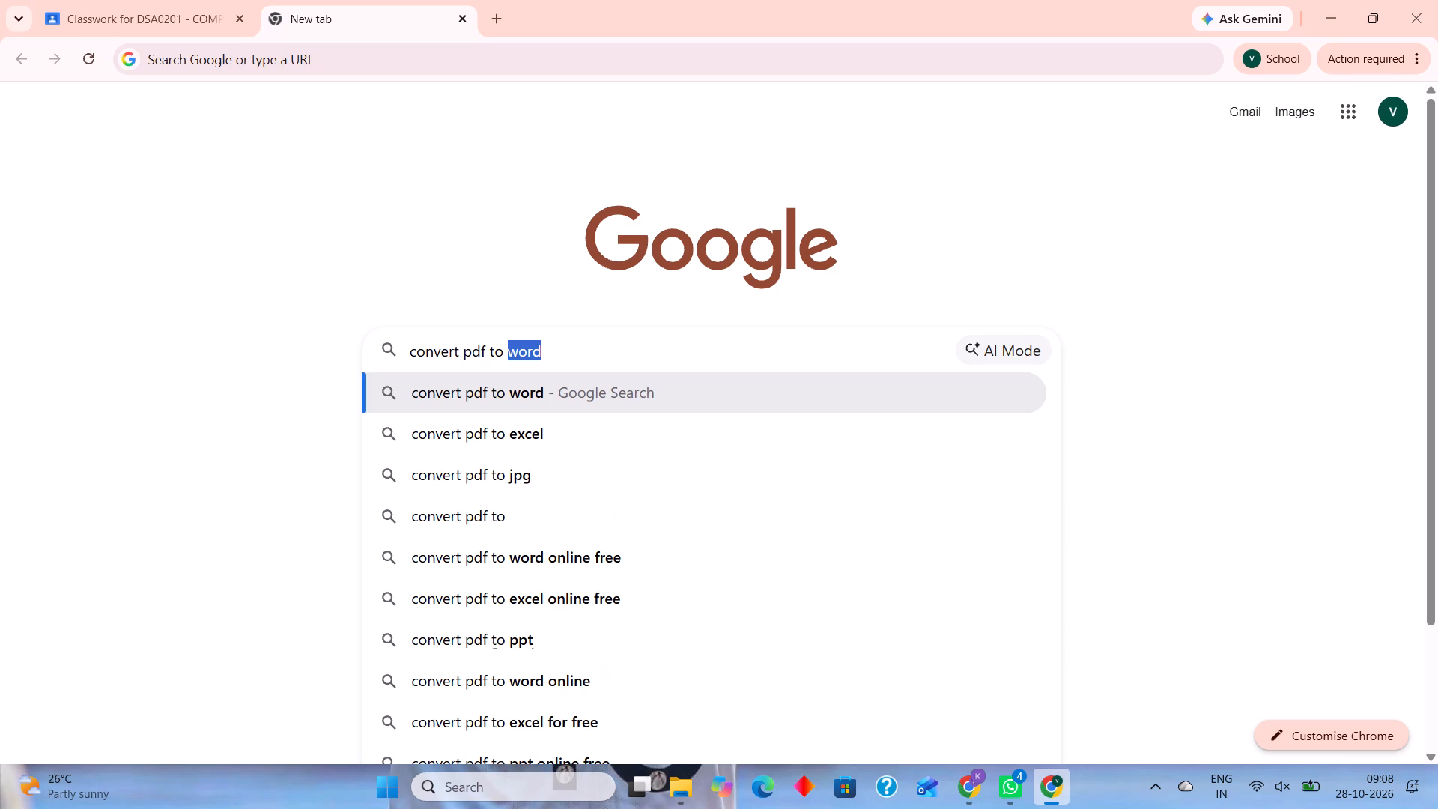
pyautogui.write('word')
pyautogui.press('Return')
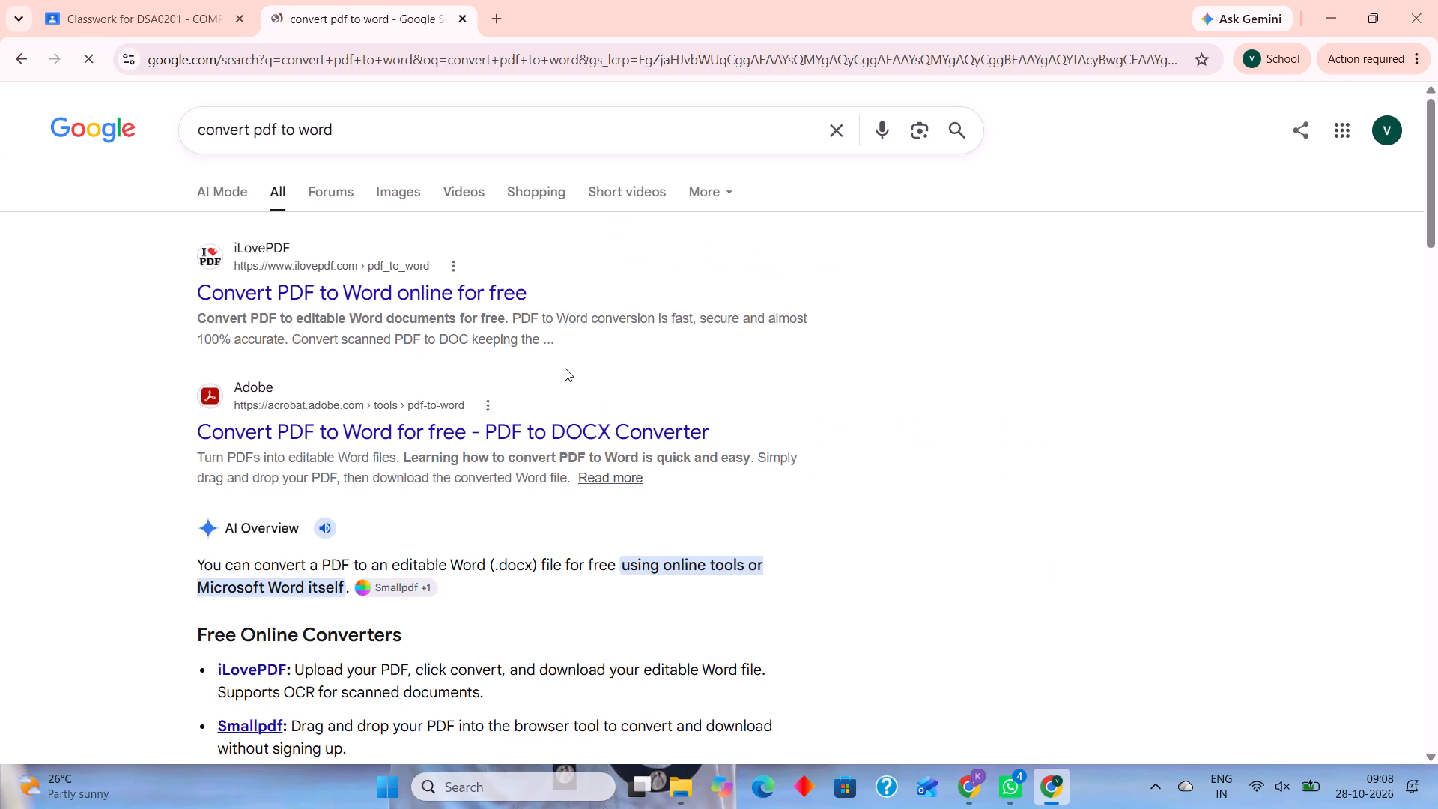
pyautogui.click(479, 297)
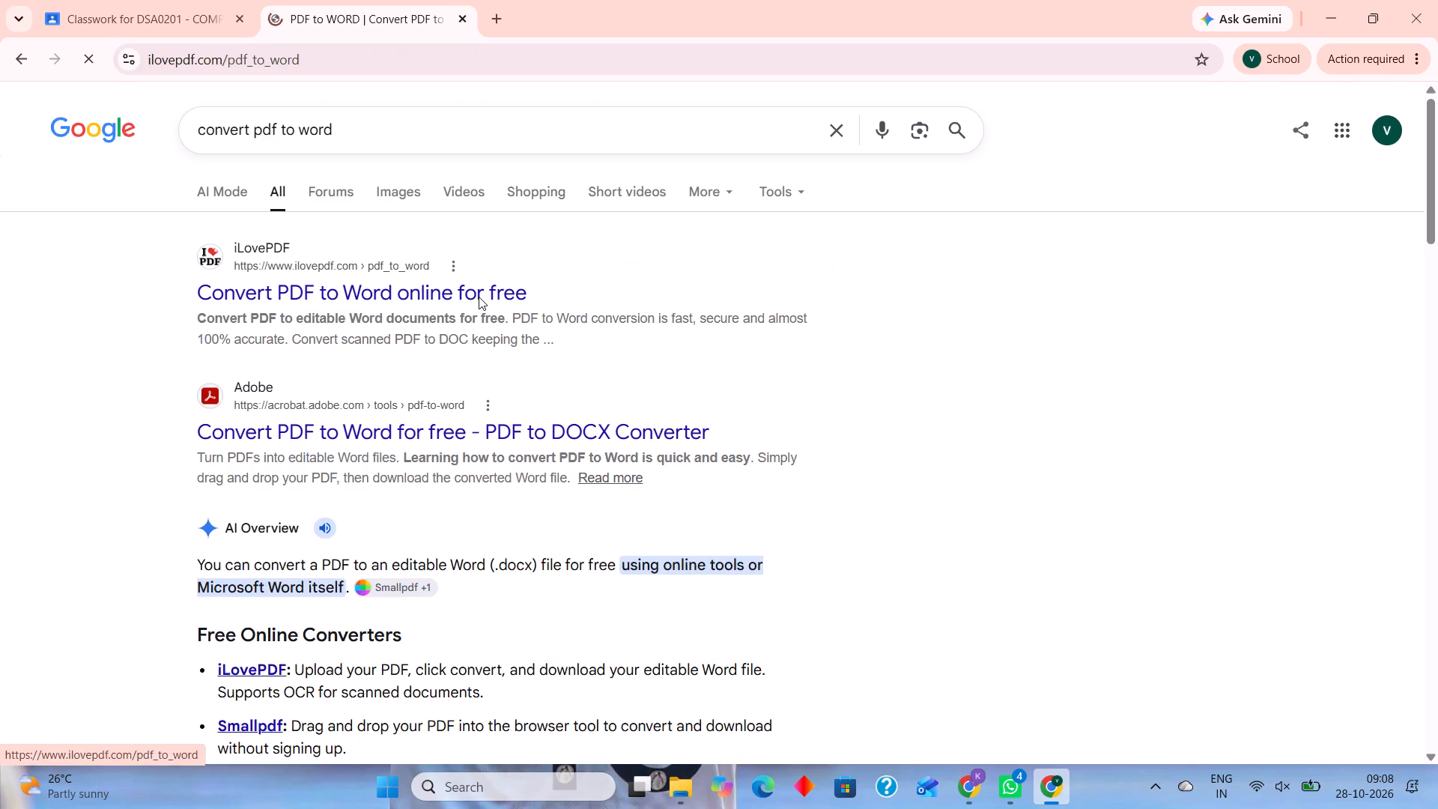
# Upload CO1 AT 1 2 3.pdf from the Downloads folder and convert it to Word with No OCR.
pyautogui.click(786, 360)
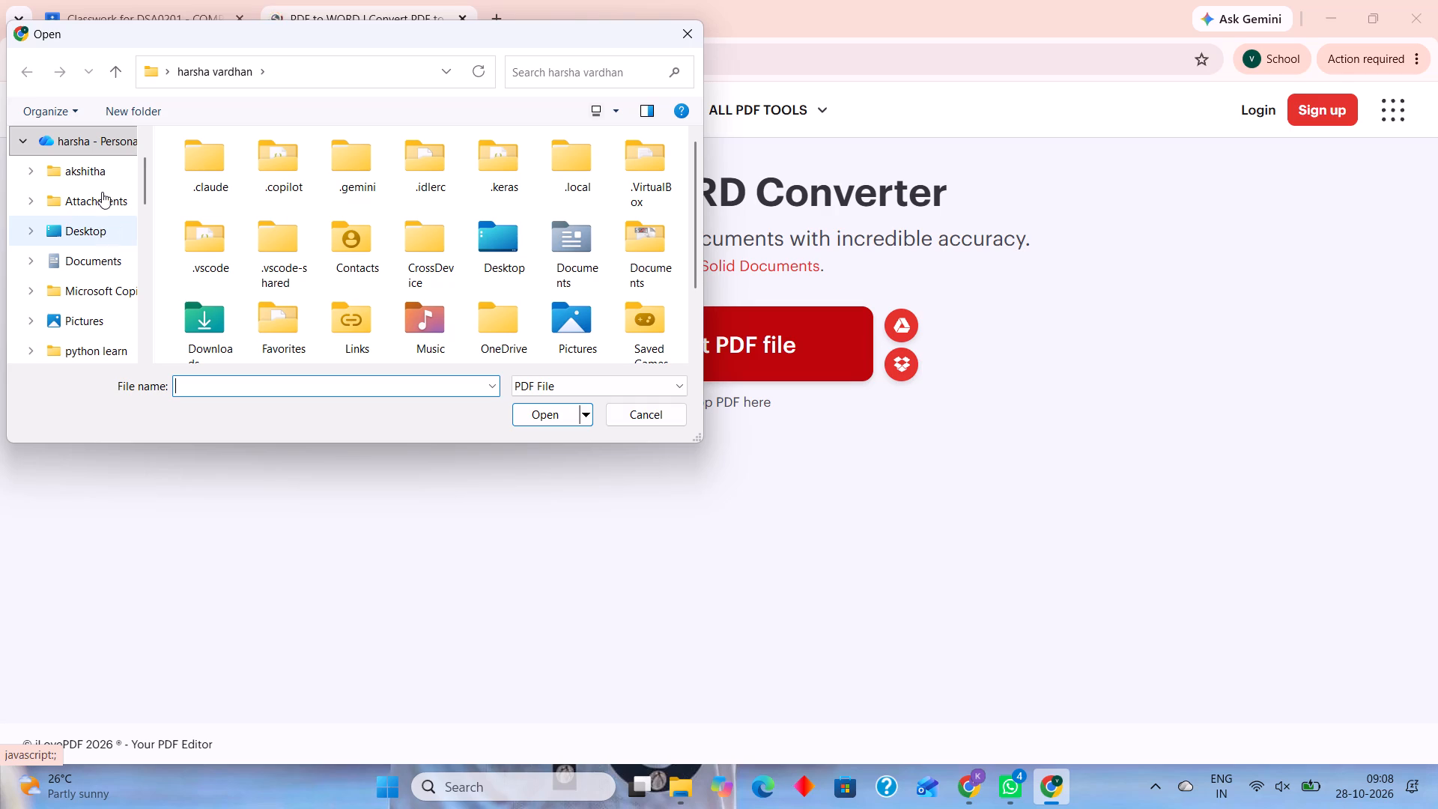
pyautogui.scroll(-1, 97, 169)
pyautogui.scroll(-1, 61, 287)
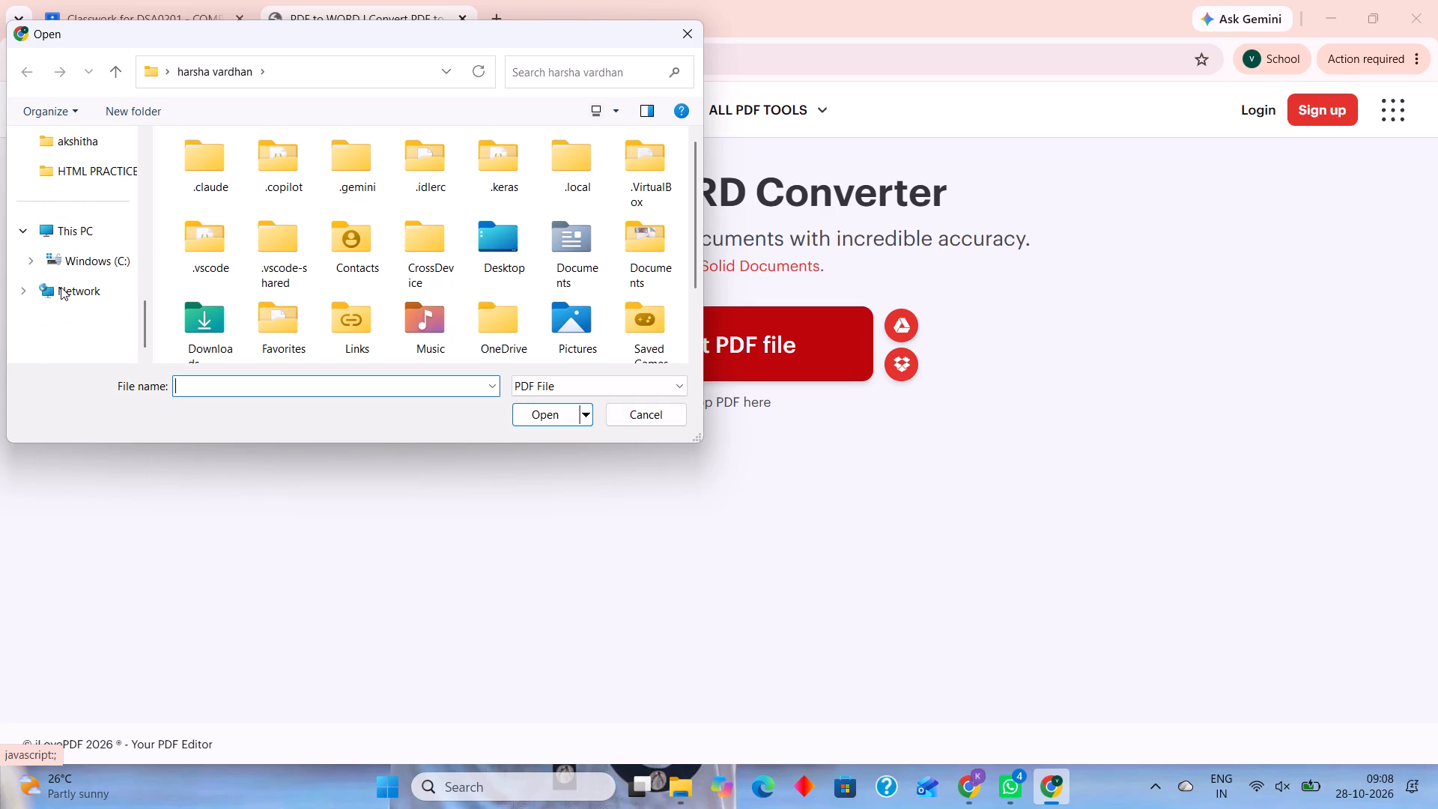
pyautogui.scroll(1, 110, 193)
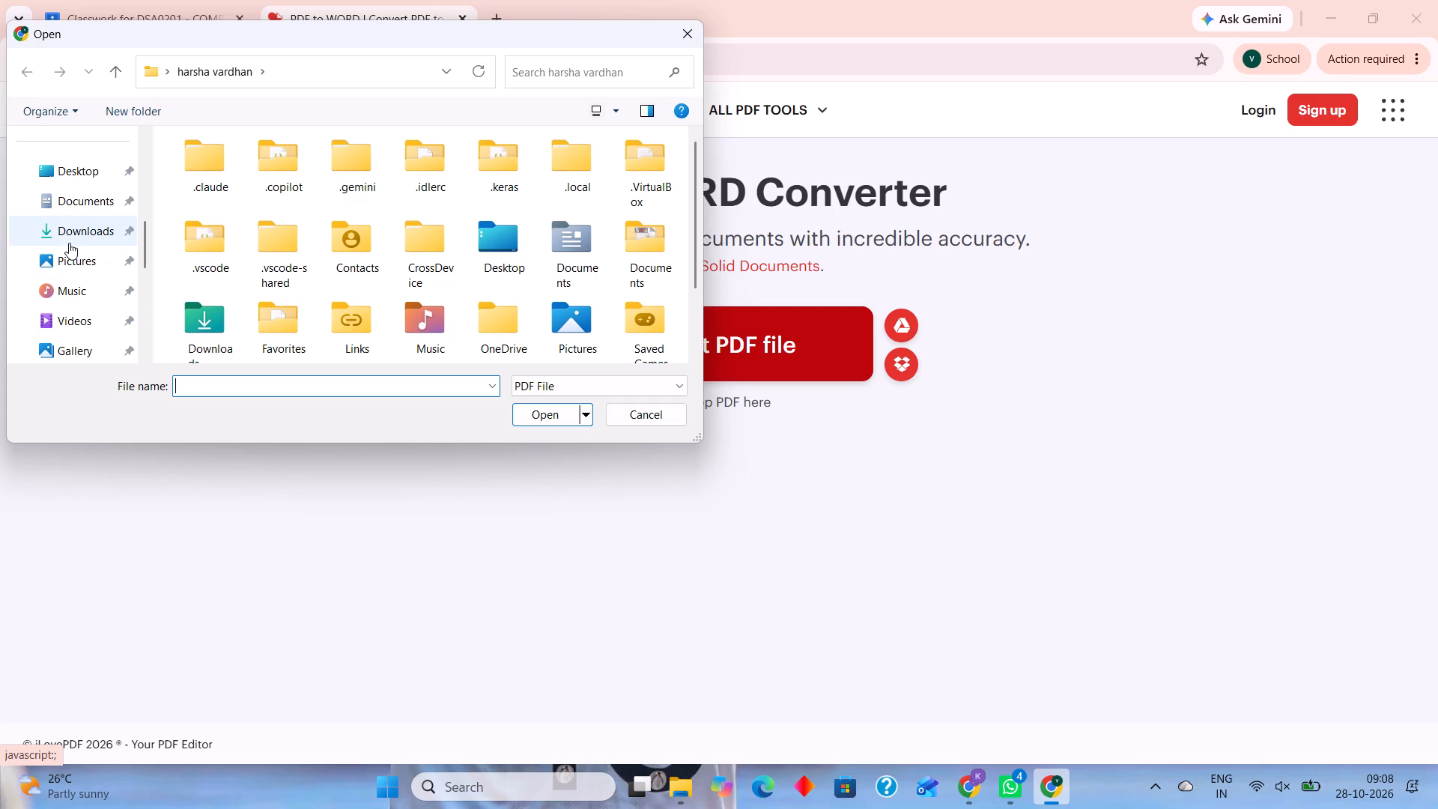
pyautogui.click(67, 243)
pyautogui.doubleClick(275, 188)
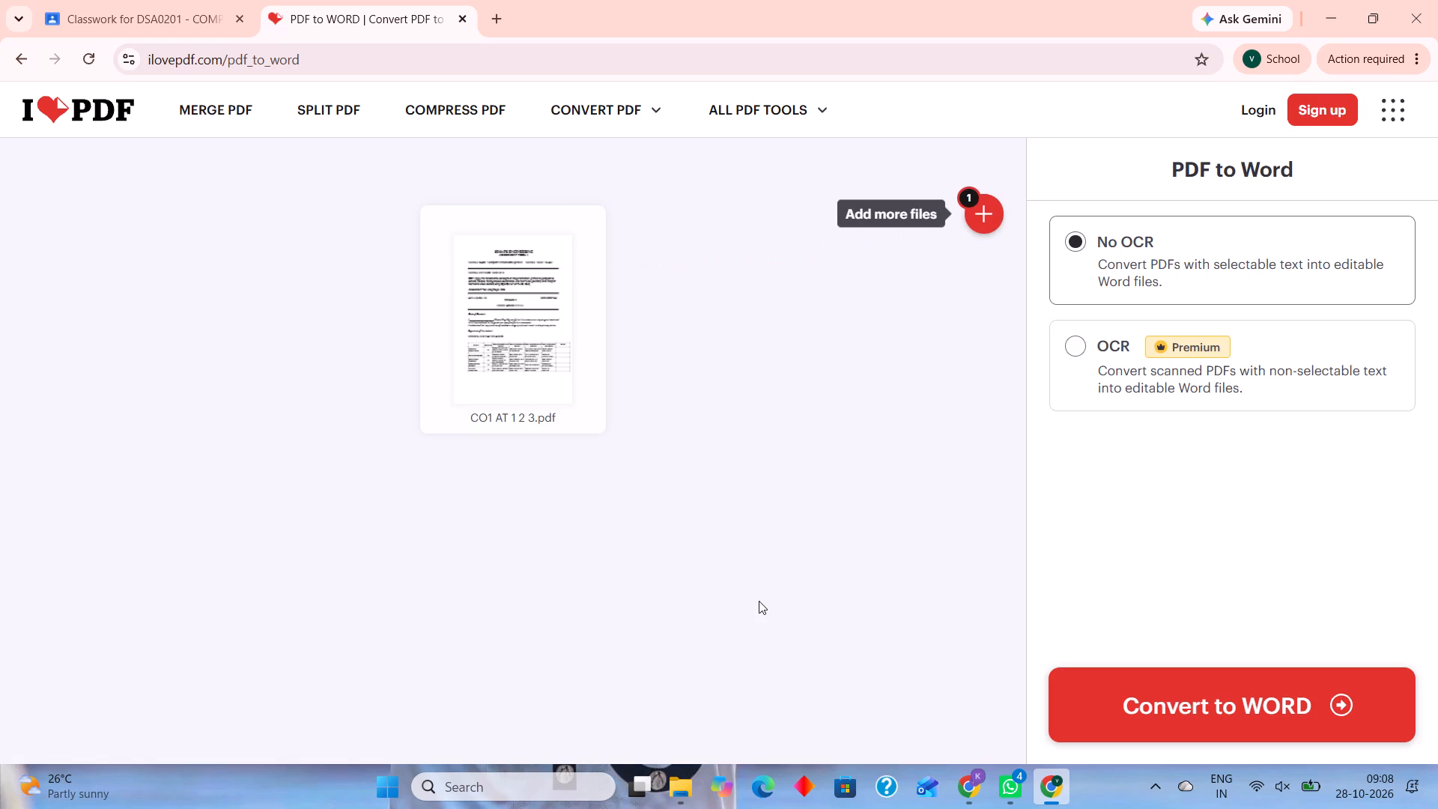
pyautogui.click(1181, 706)
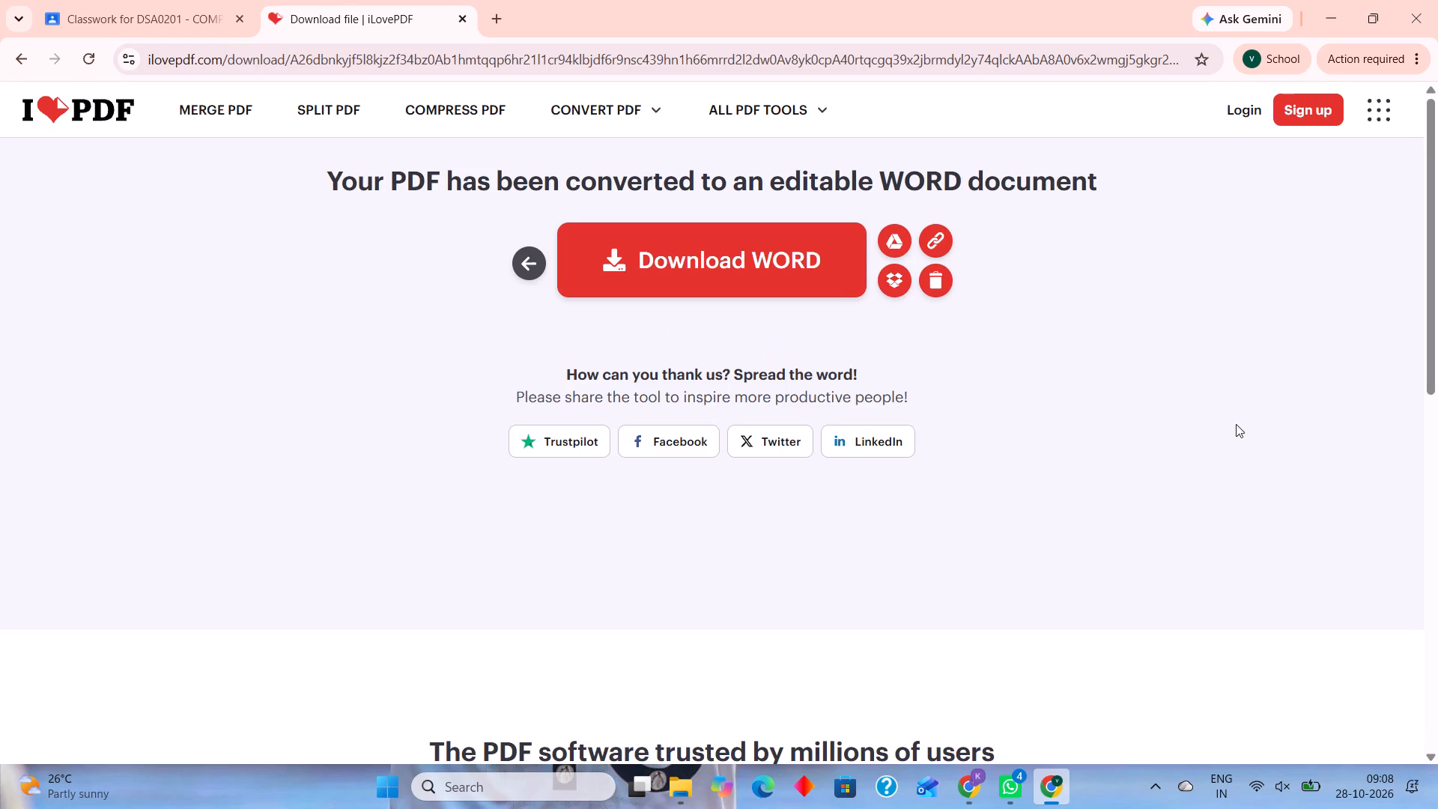
# Download the converted CO1 AT 1 2 3 document and open it in Word with editing enabled.
pyautogui.click(804, 270)
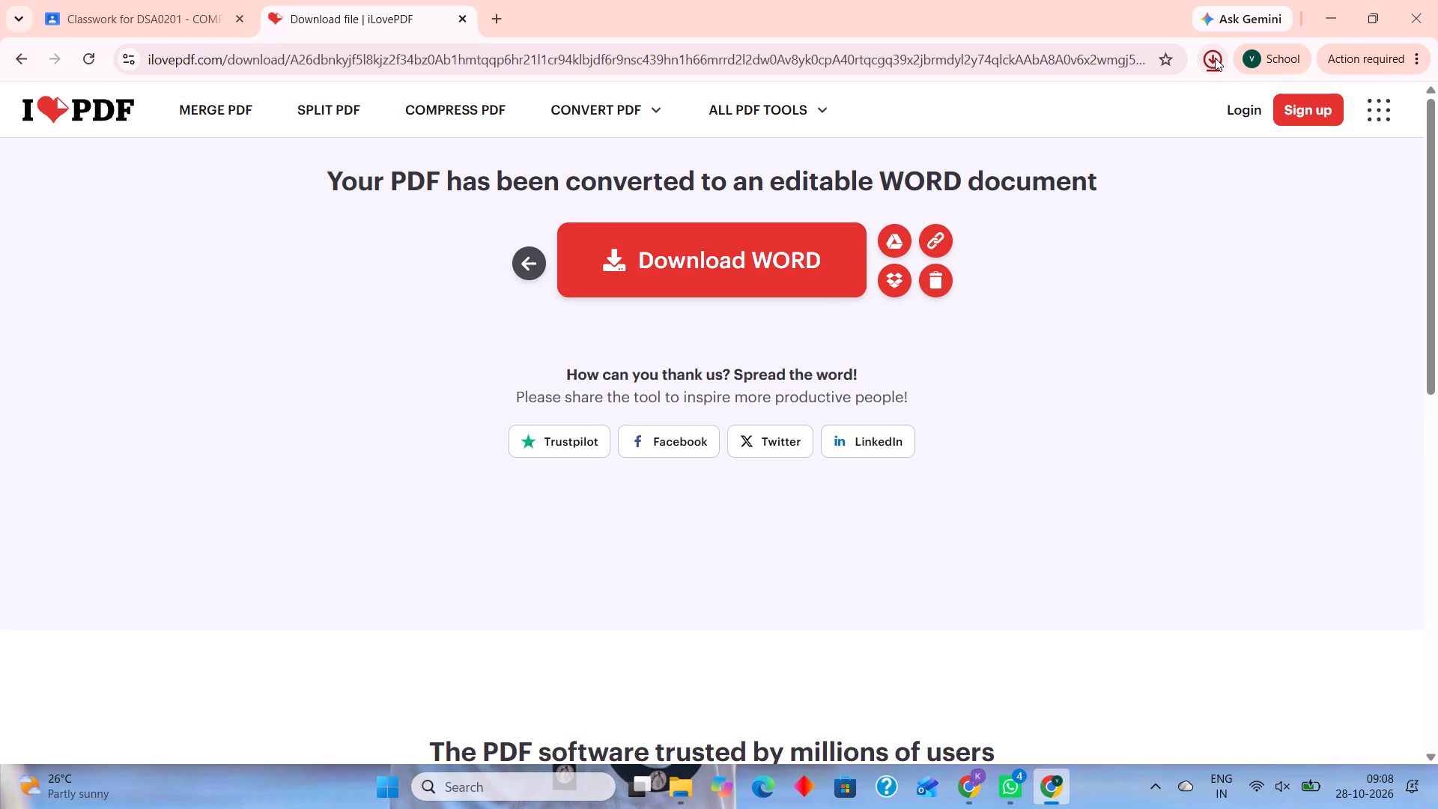
pyautogui.click(1215, 58)
pyautogui.click(1155, 140)
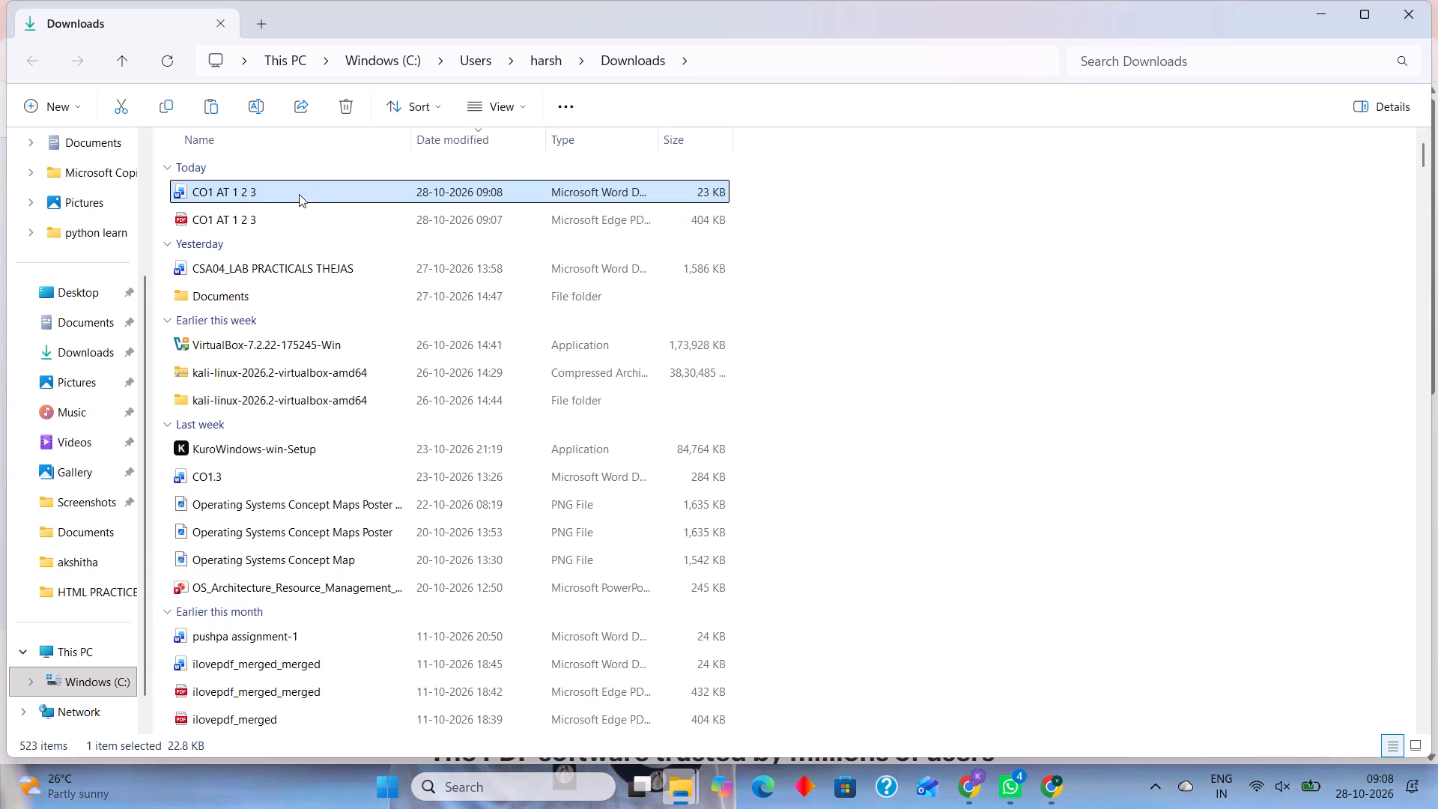
pyautogui.doubleClick(299, 194)
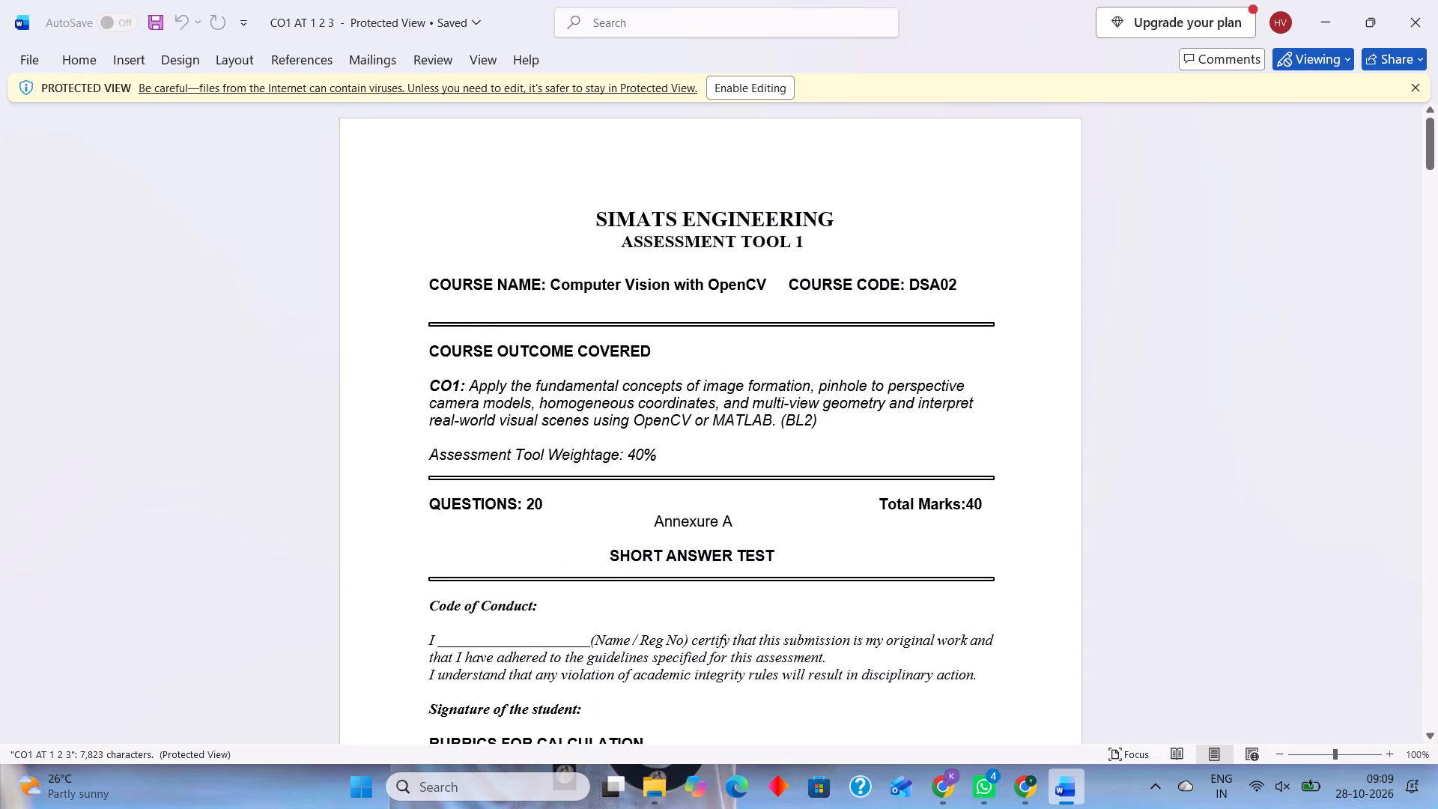
pyautogui.click(768, 93)
# Copy the whole Assessment Tool 2 section, from the SIMATS ENGINEERING heading through the Output (3D reconstruction) bullet.
pyautogui.scroll(-1, 664, 348)
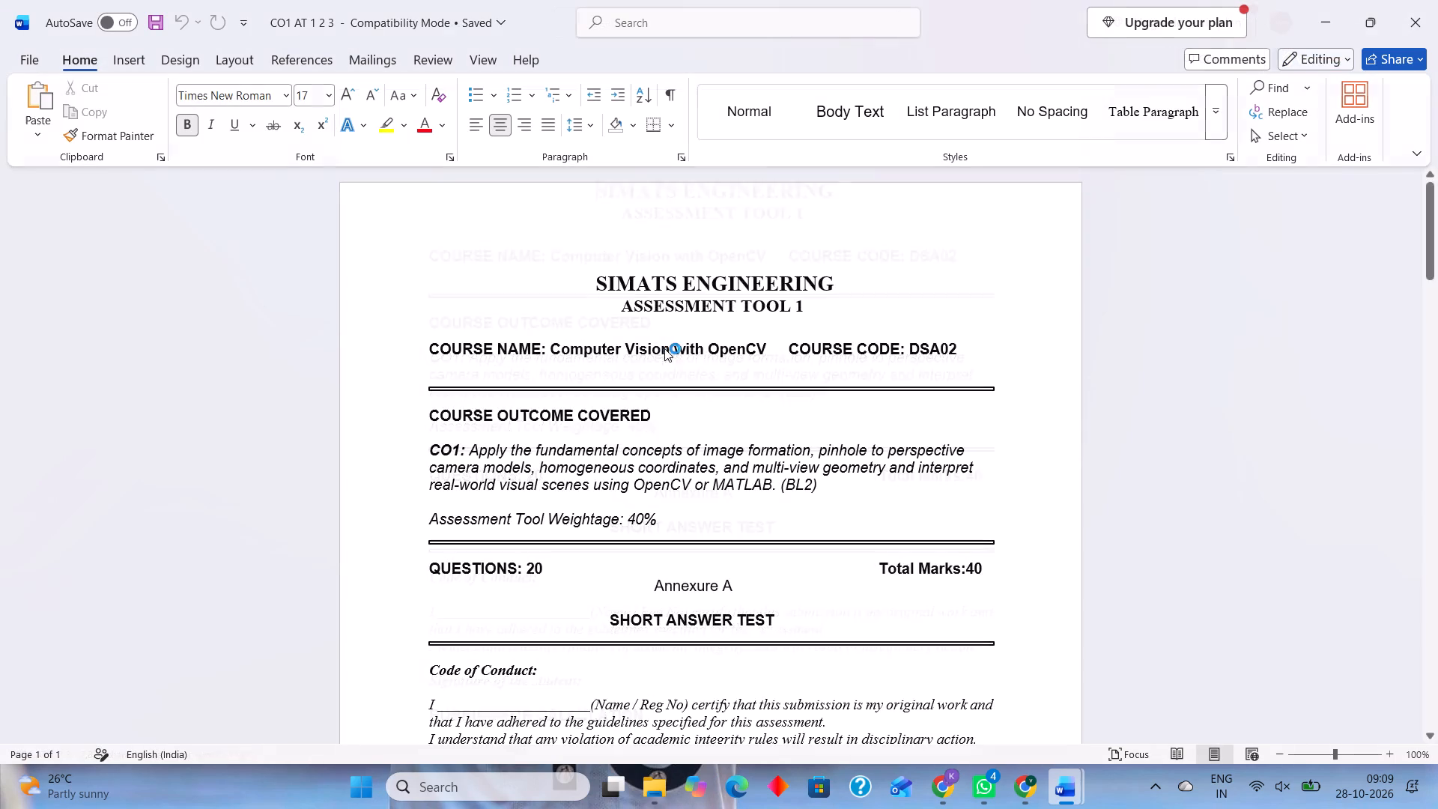
pyautogui.scroll(-6, 664, 348)
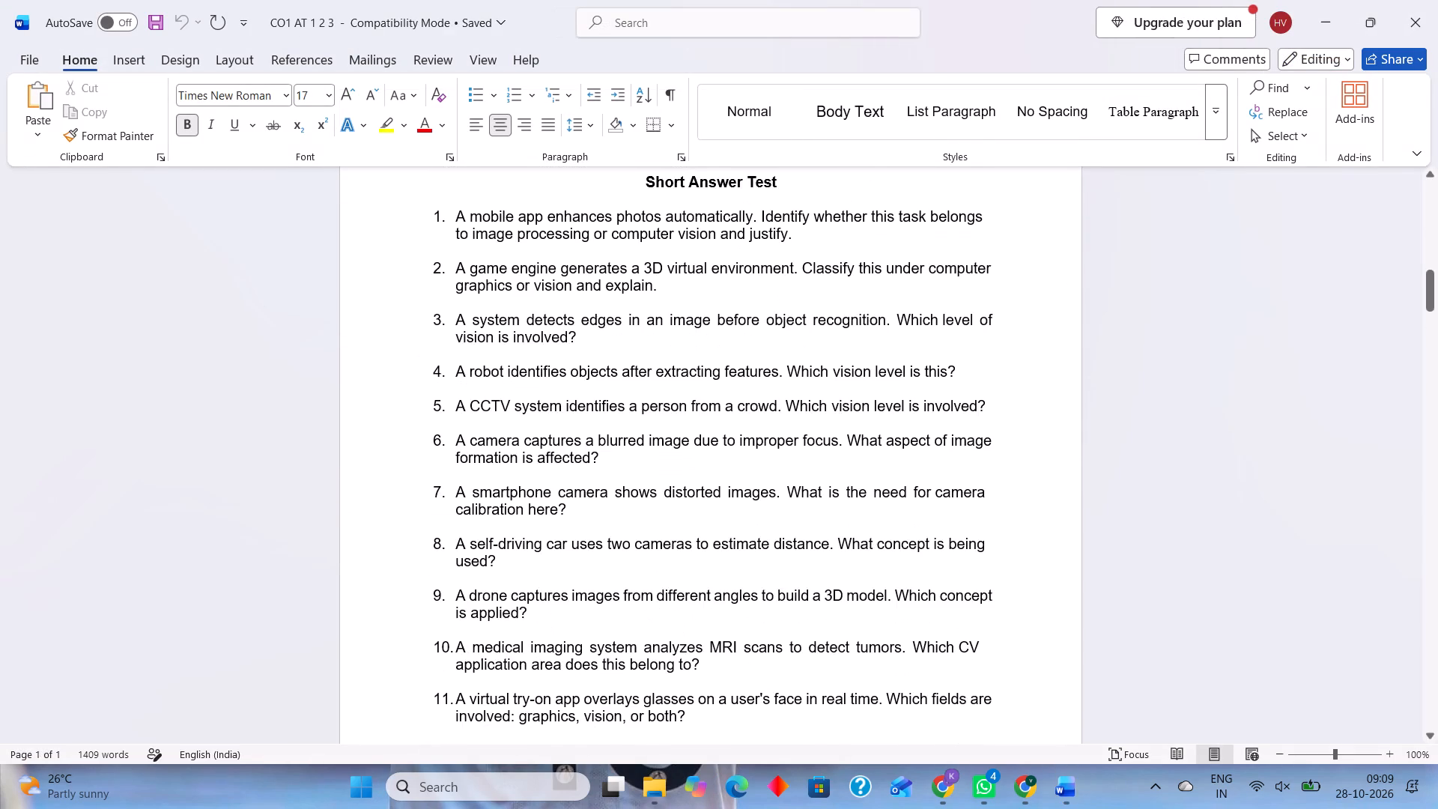
pyautogui.scroll(-6, 664, 348)
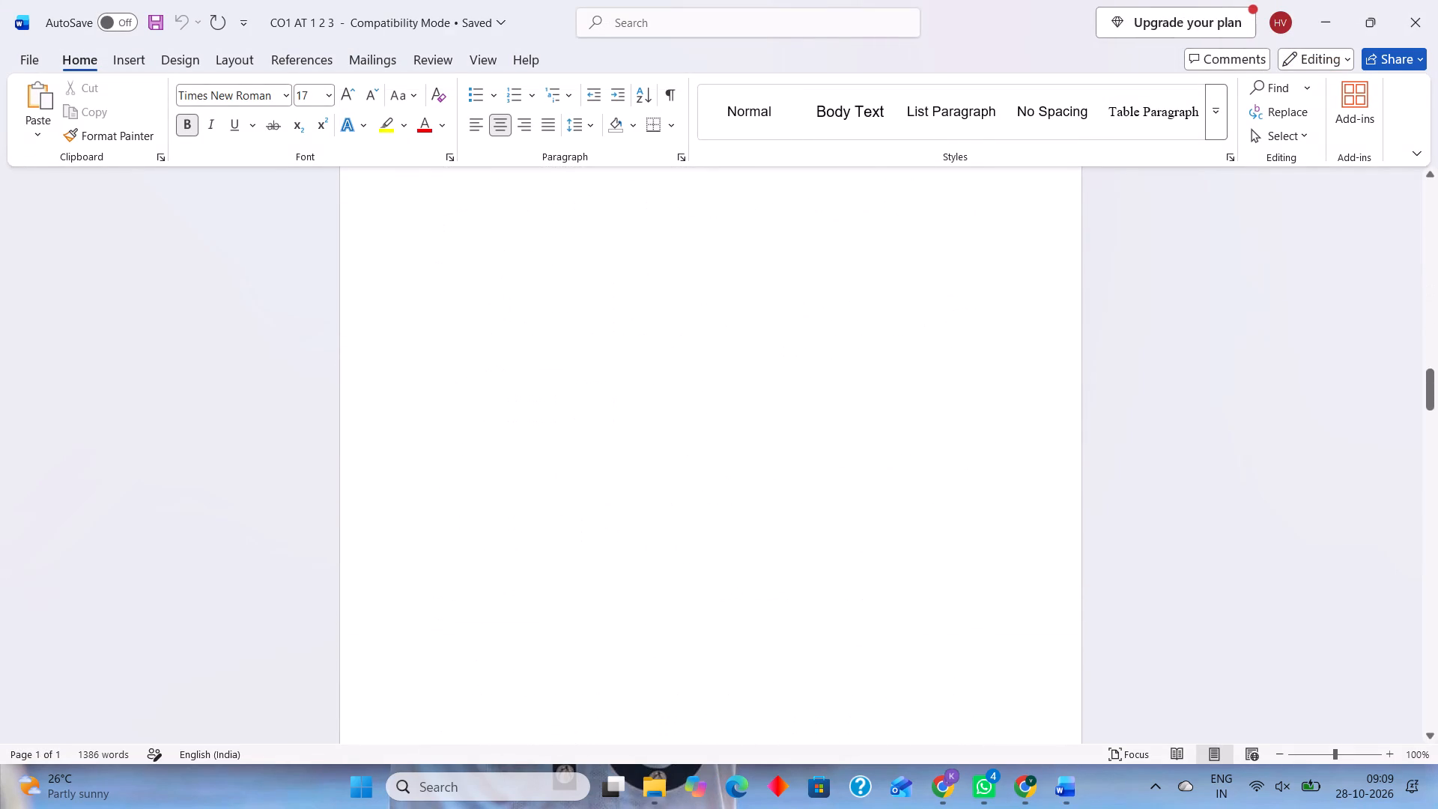
pyautogui.scroll(-4, 664, 348)
pyautogui.scroll(1, 664, 348)
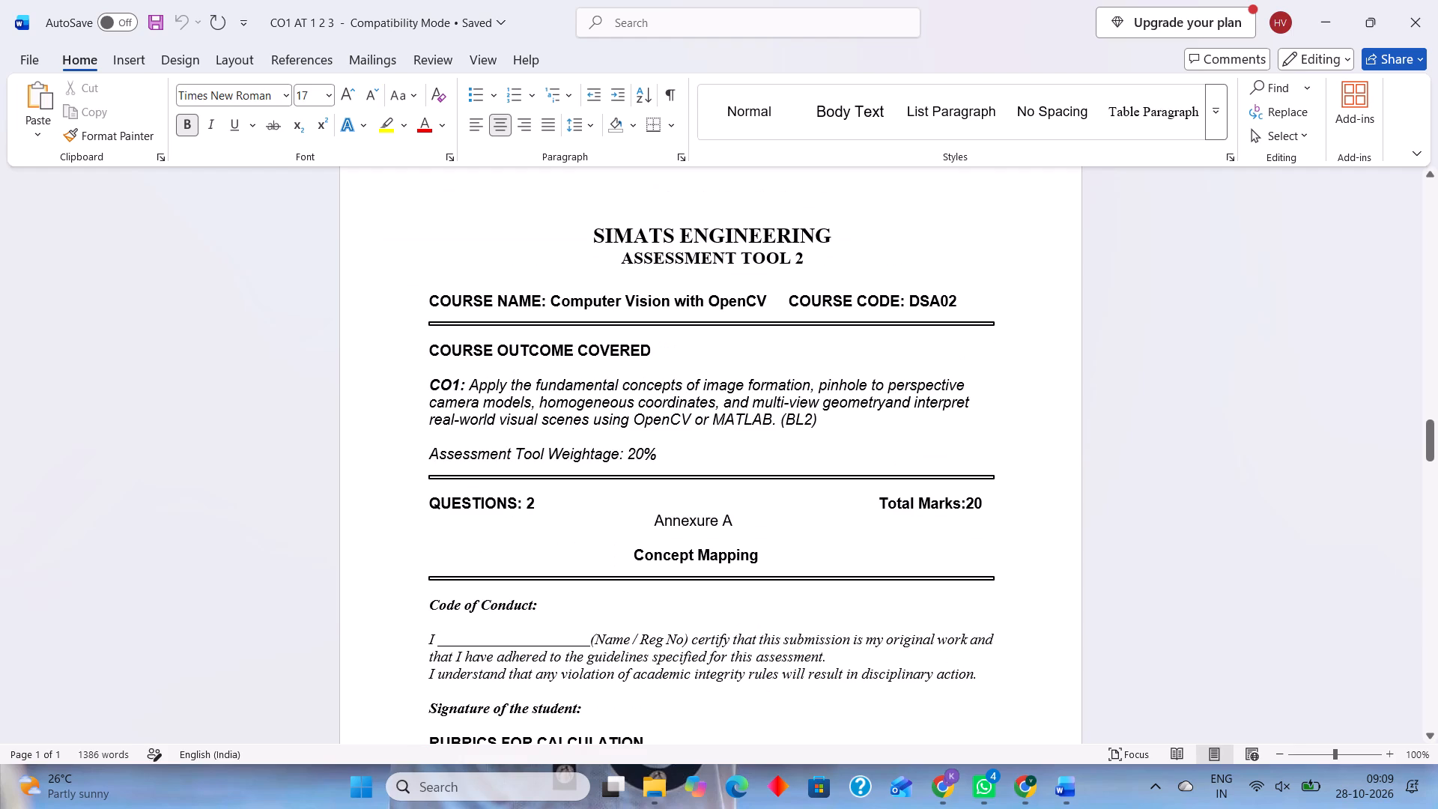
pyautogui.moveTo(596, 235); pyautogui.dragTo(727, 515)
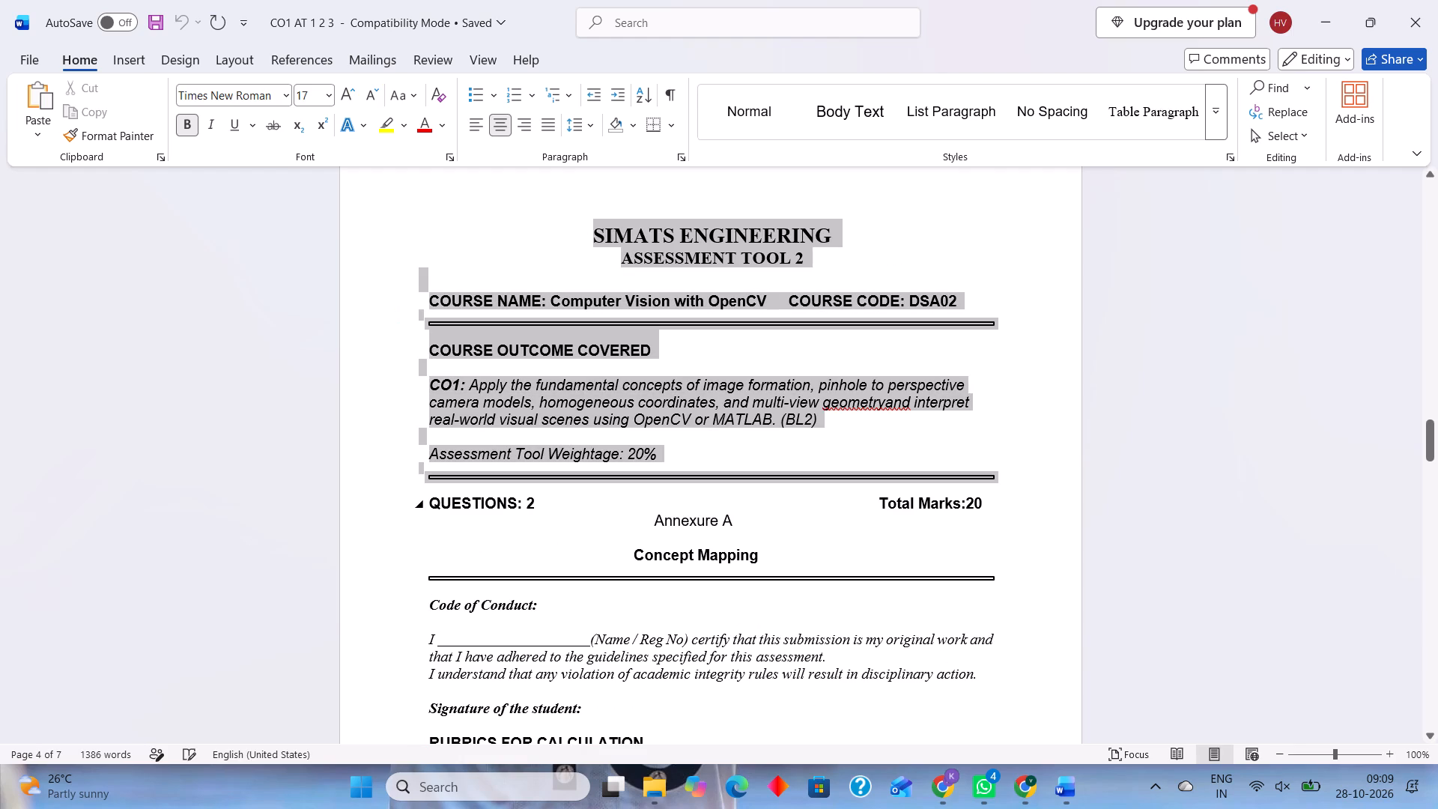
pyautogui.moveTo(727, 515); pyautogui.dragTo(728, 776)
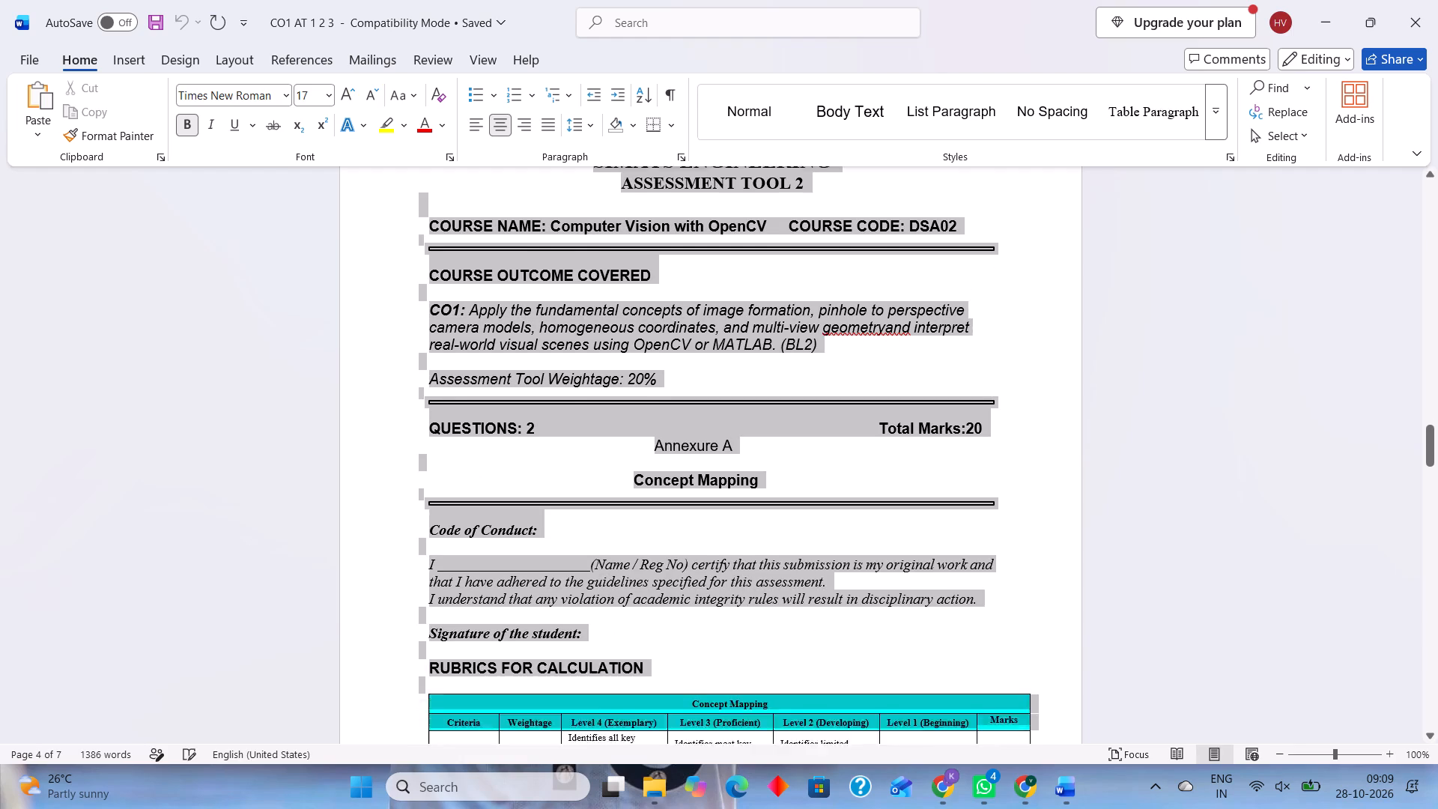
pyautogui.moveTo(728, 776); pyautogui.dragTo(742, 625)
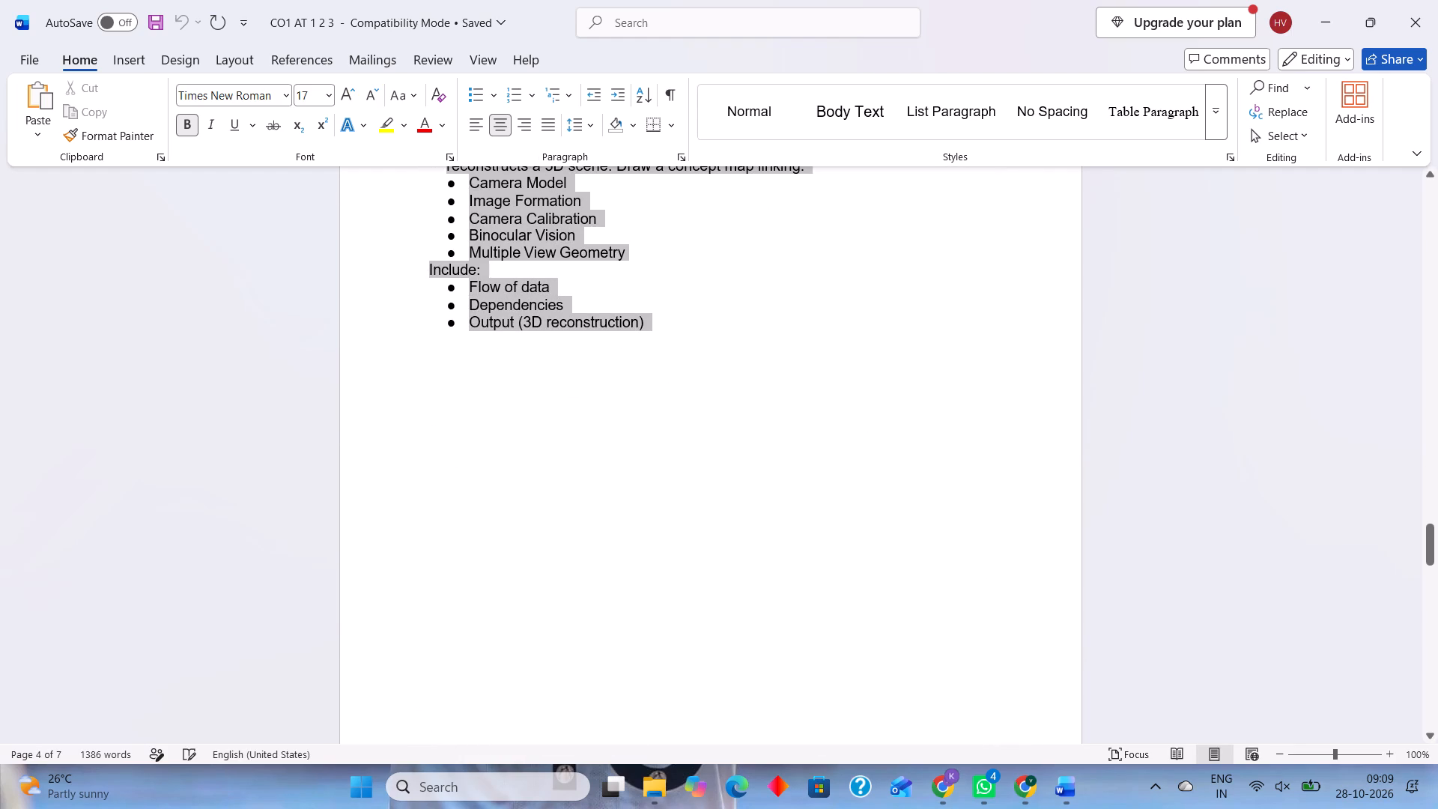
pyautogui.moveTo(742, 625); pyautogui.dragTo(745, 638)
pyautogui.hotkey('ctrl', 'c')
# Create a blank Word document and paste the copied Assessment Tool 2 section into it.
pyautogui.scroll(-2, 745, 638)
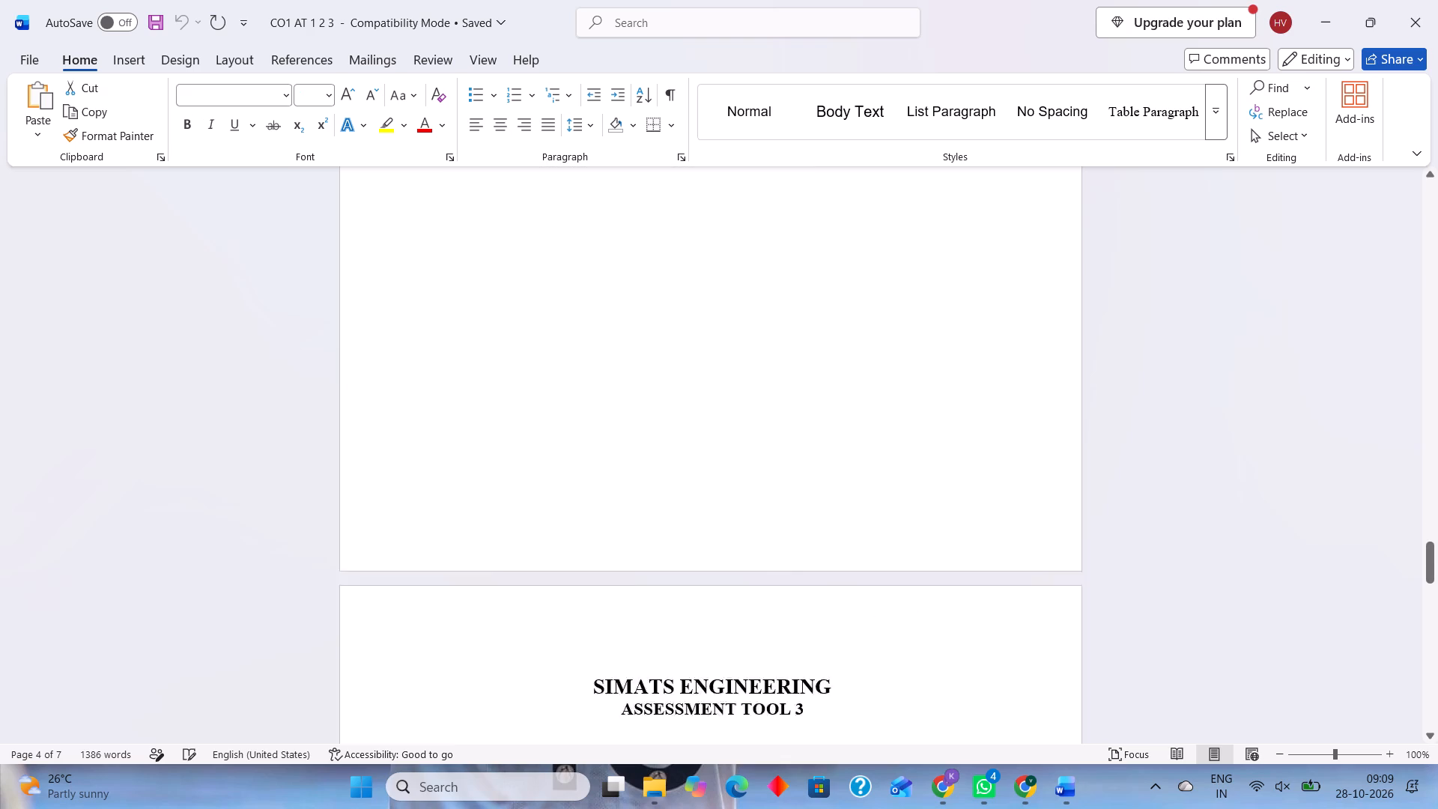
pyautogui.scroll(-3, 745, 638)
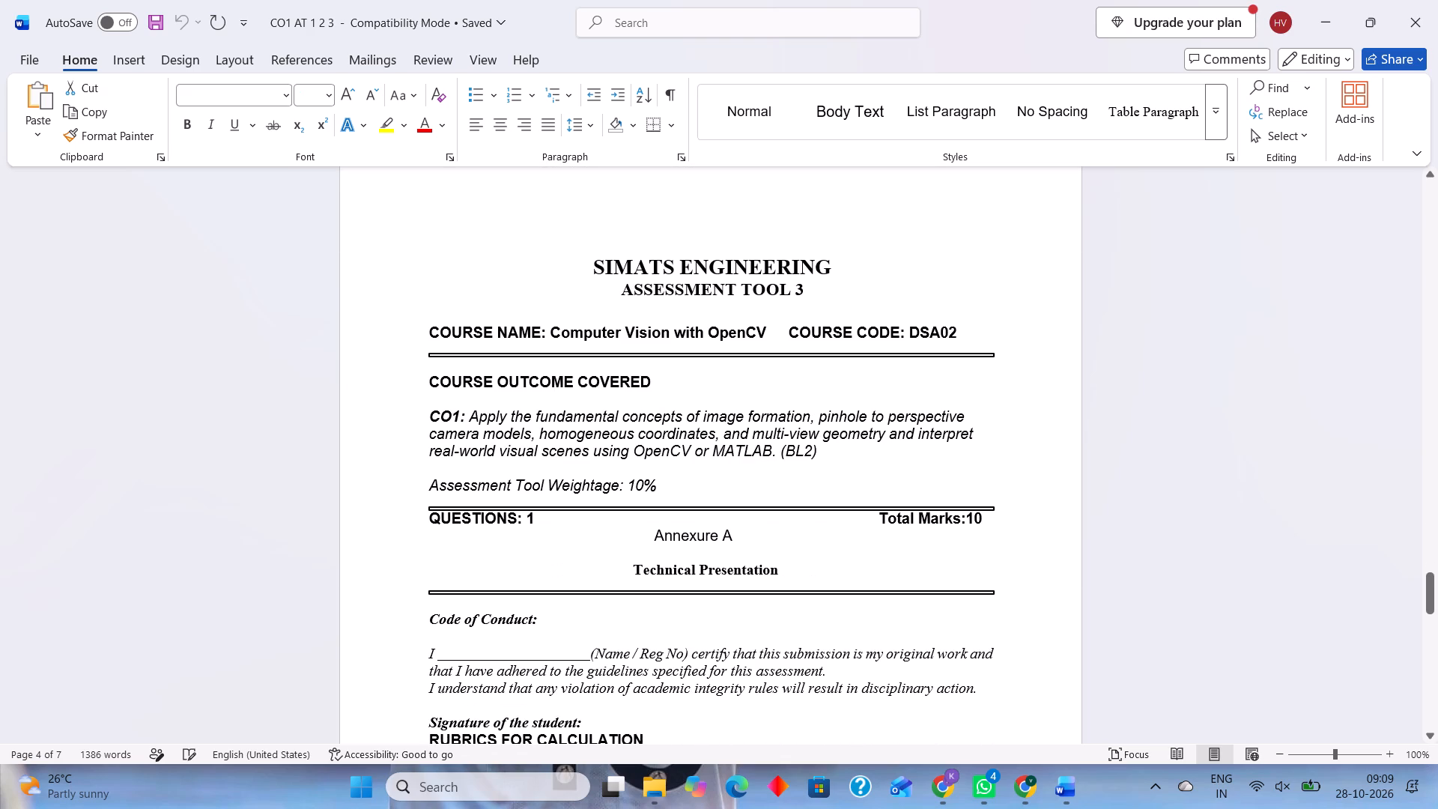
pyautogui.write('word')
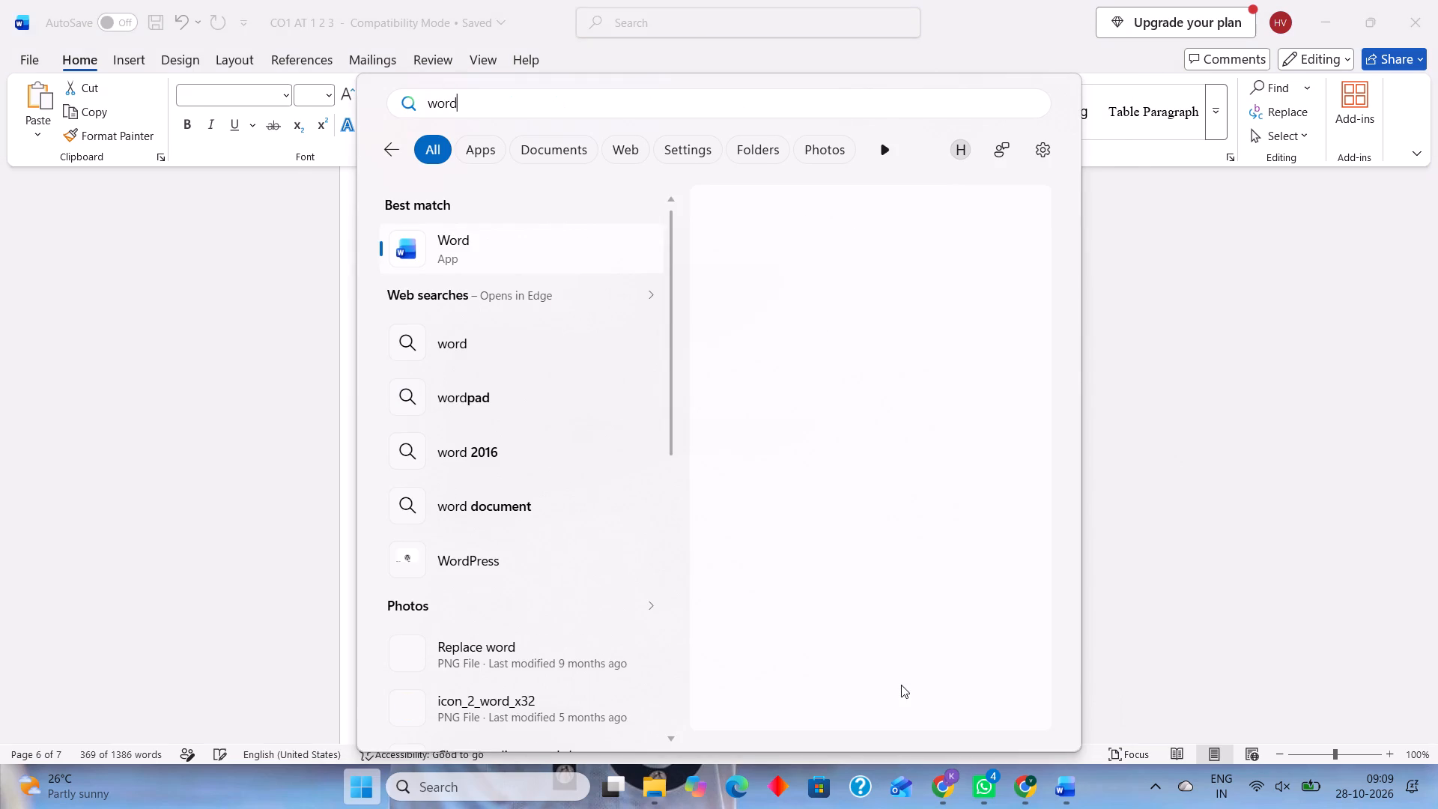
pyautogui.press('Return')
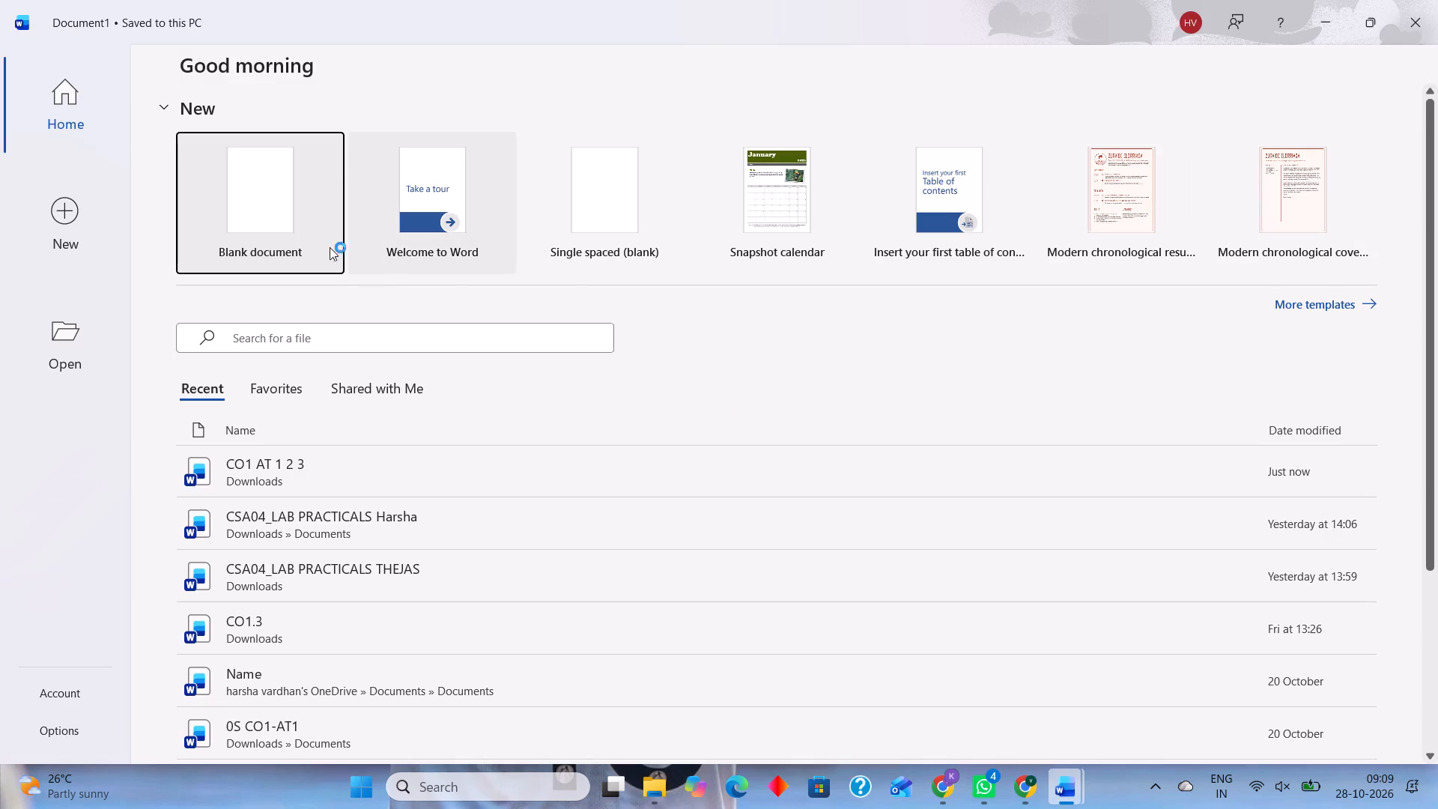
pyautogui.click(278, 207)
pyautogui.hotkey('ctrl', 'v')
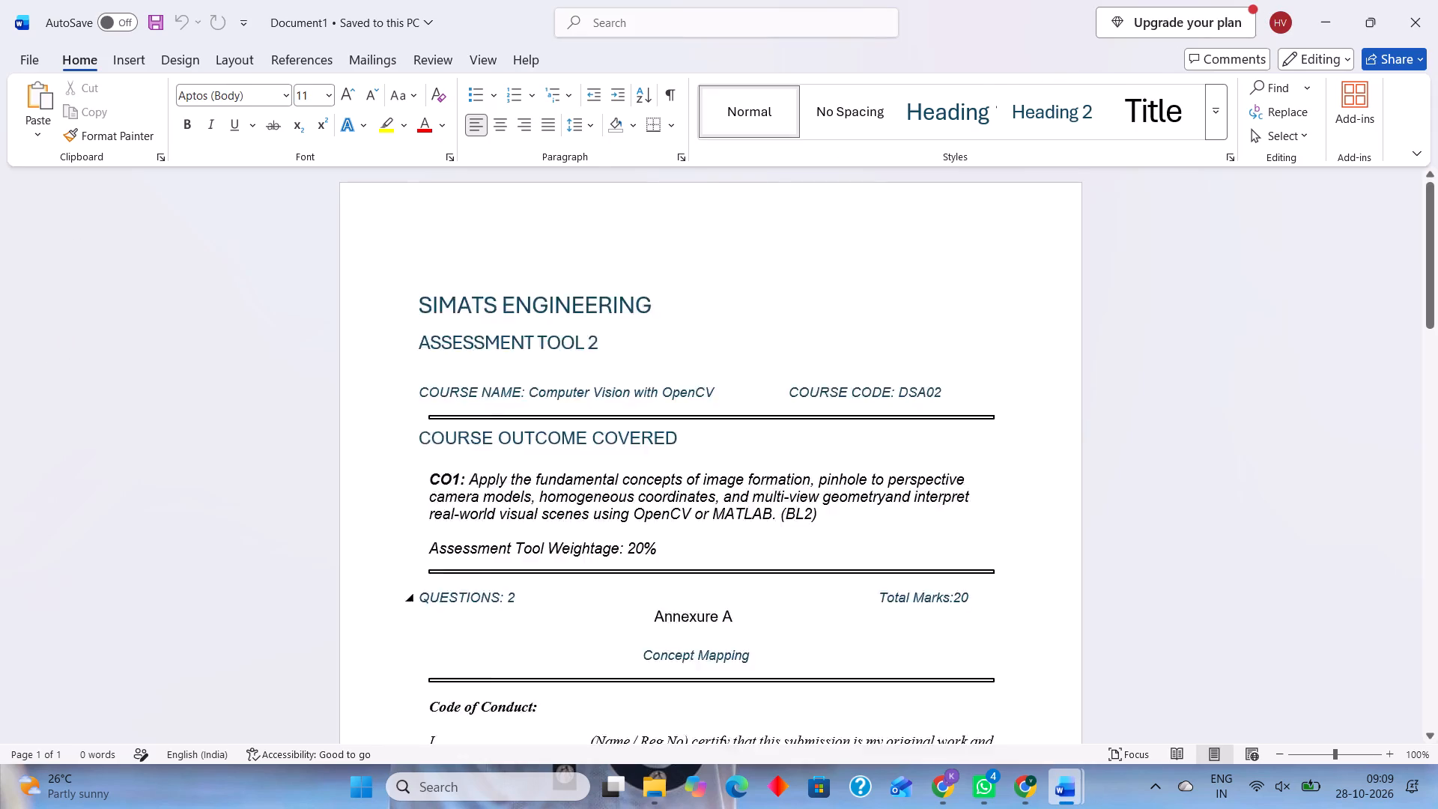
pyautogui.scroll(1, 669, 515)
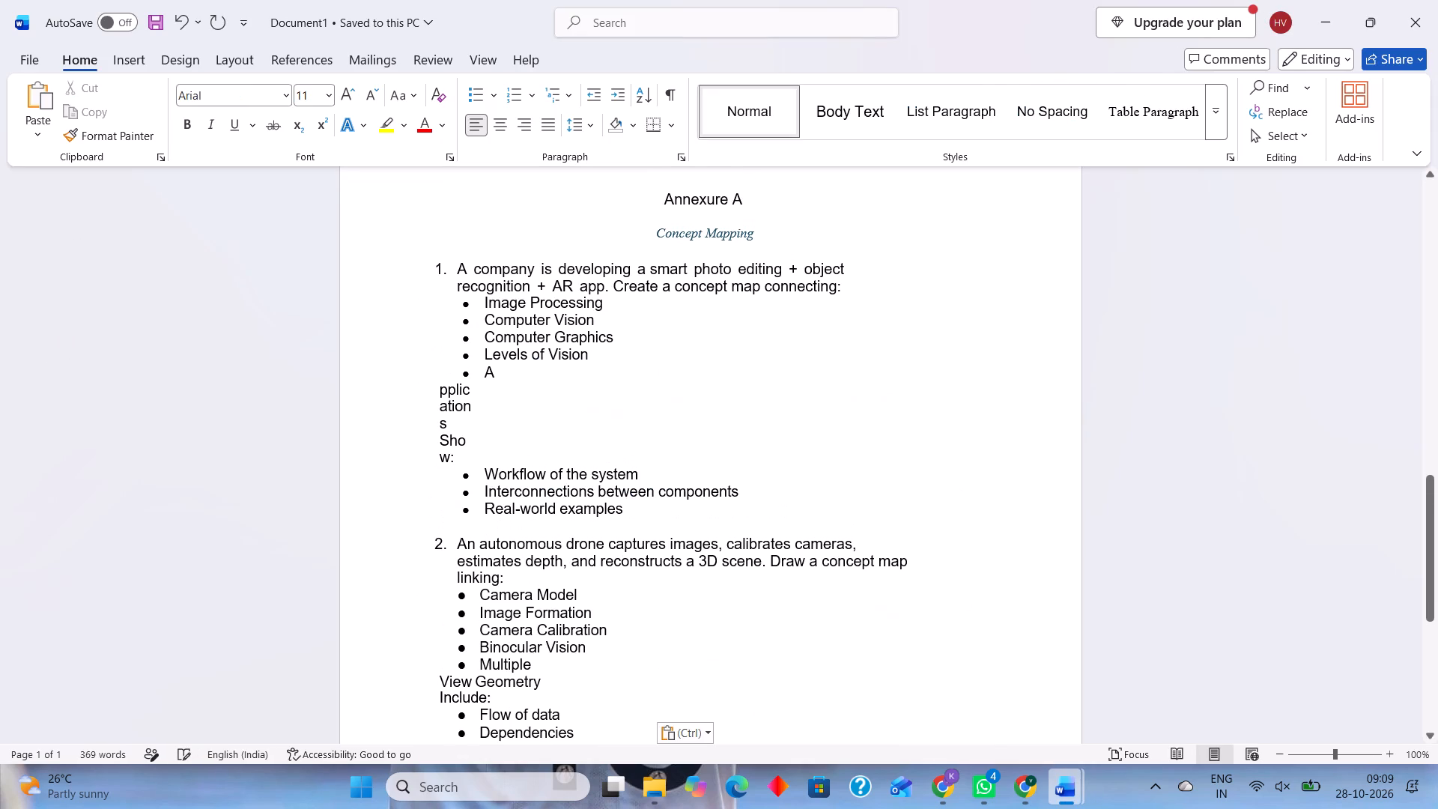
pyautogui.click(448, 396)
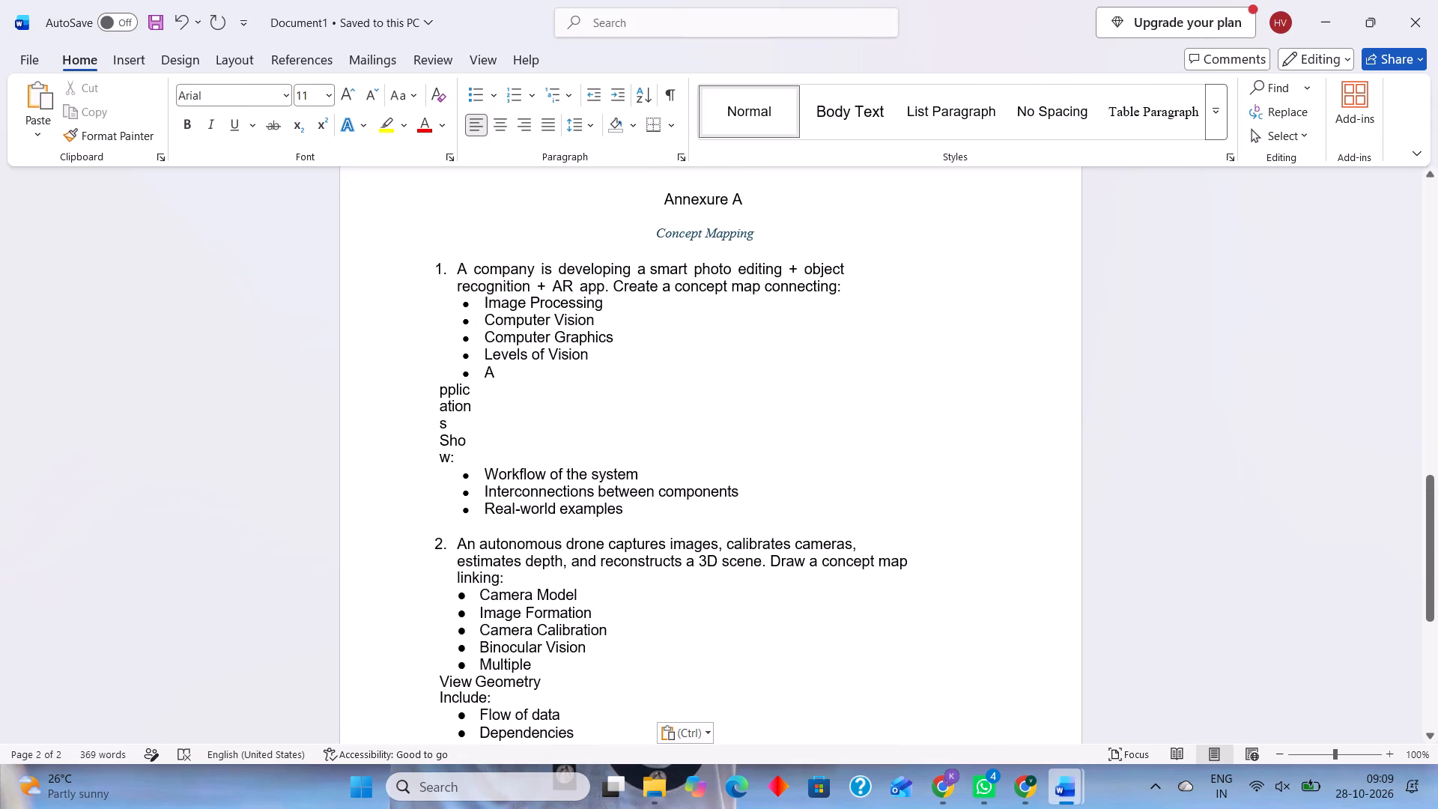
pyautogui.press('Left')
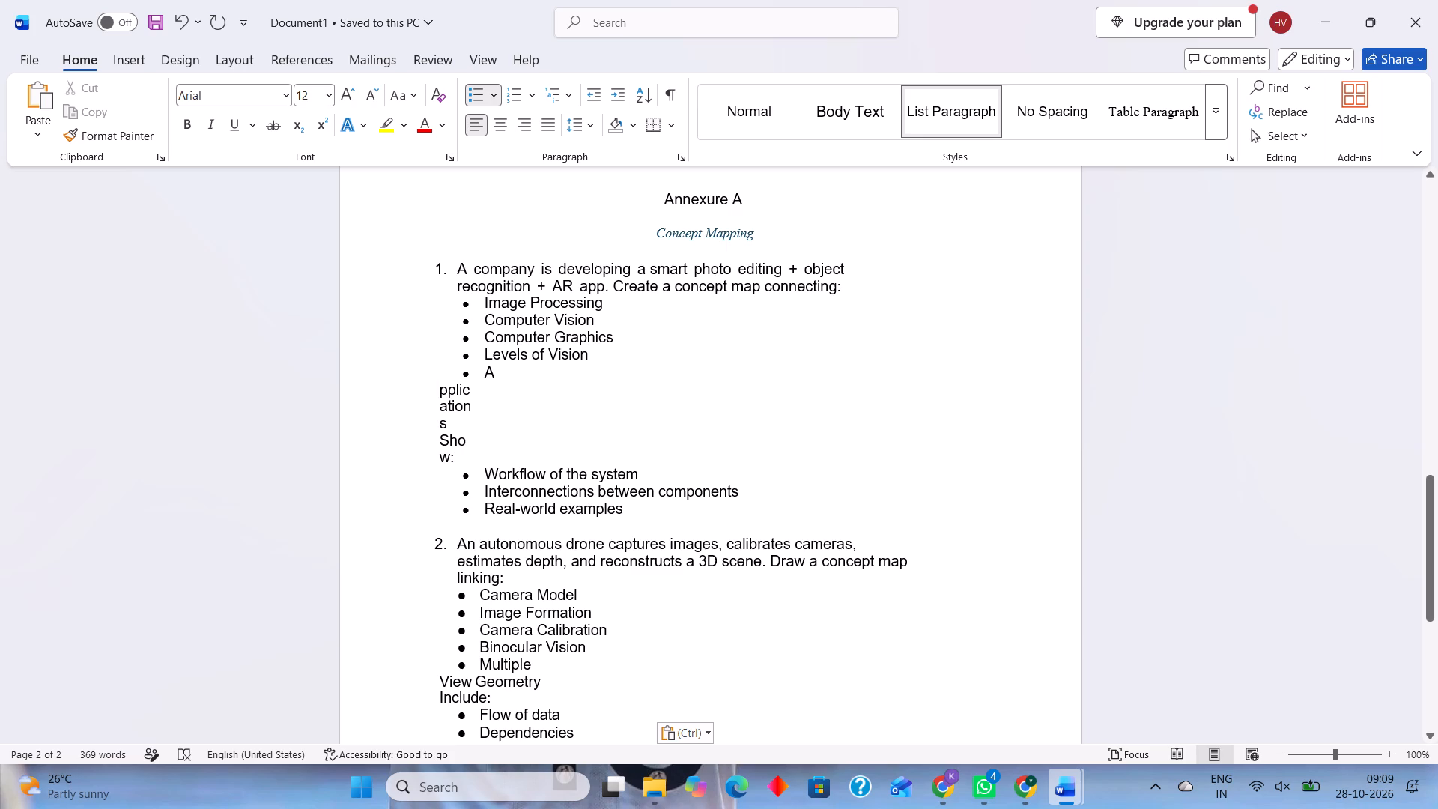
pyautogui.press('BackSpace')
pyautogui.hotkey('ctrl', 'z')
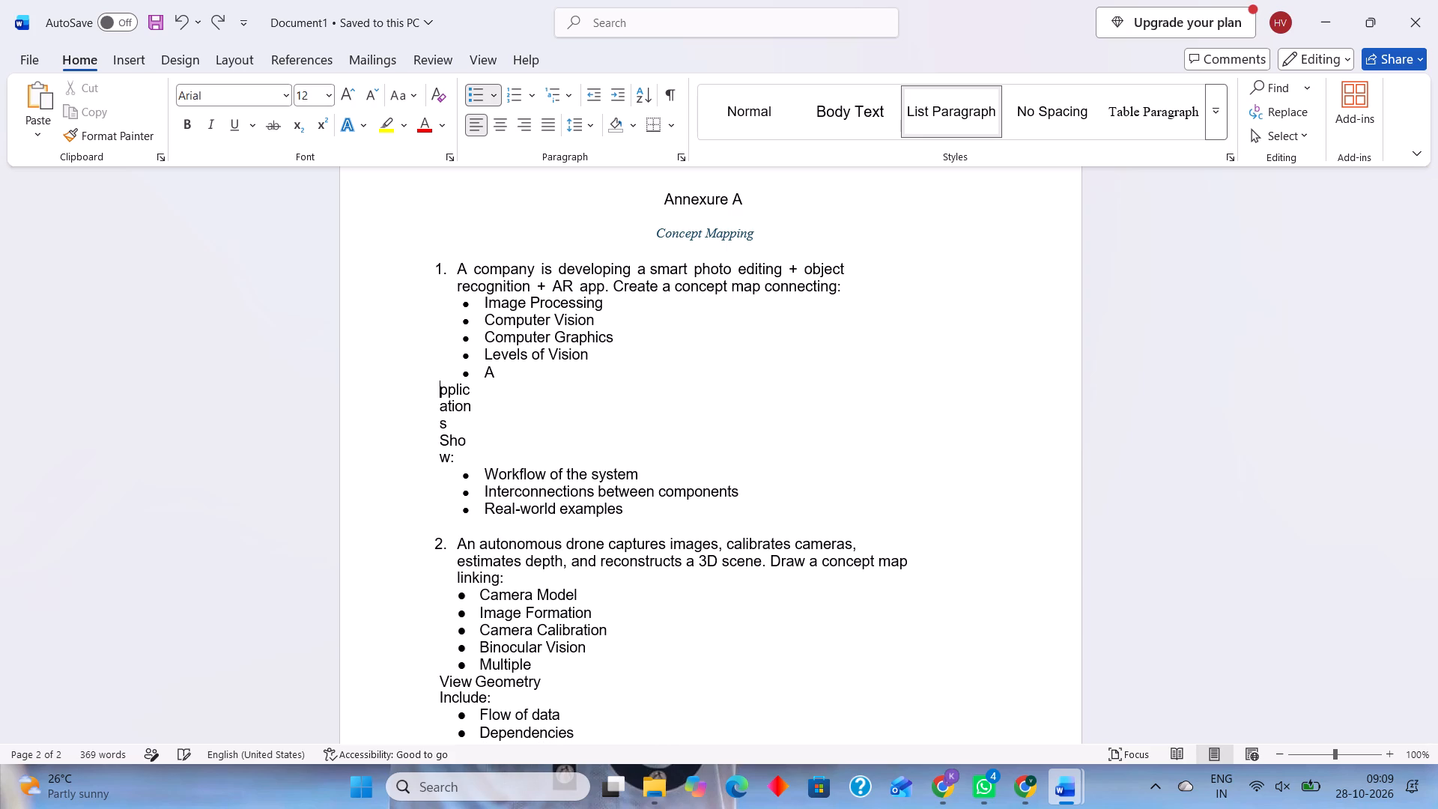
# Rejoin the broken text in question 1's list into a single bullet reading "Applications Show:" below Levels of Vision.
pyautogui.click(481, 375)
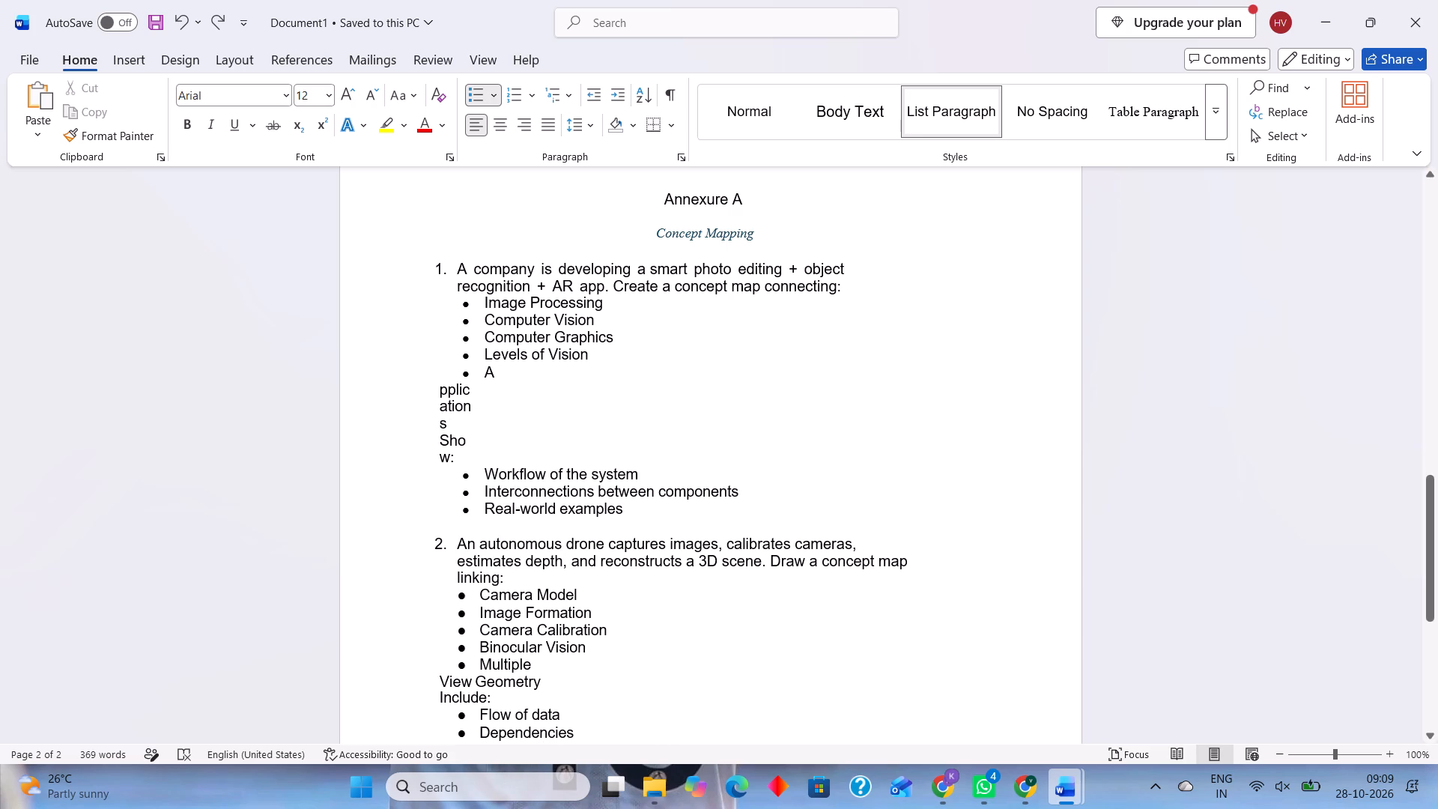
pyautogui.press('BackSpace')
pyautogui.press('BackSpace')
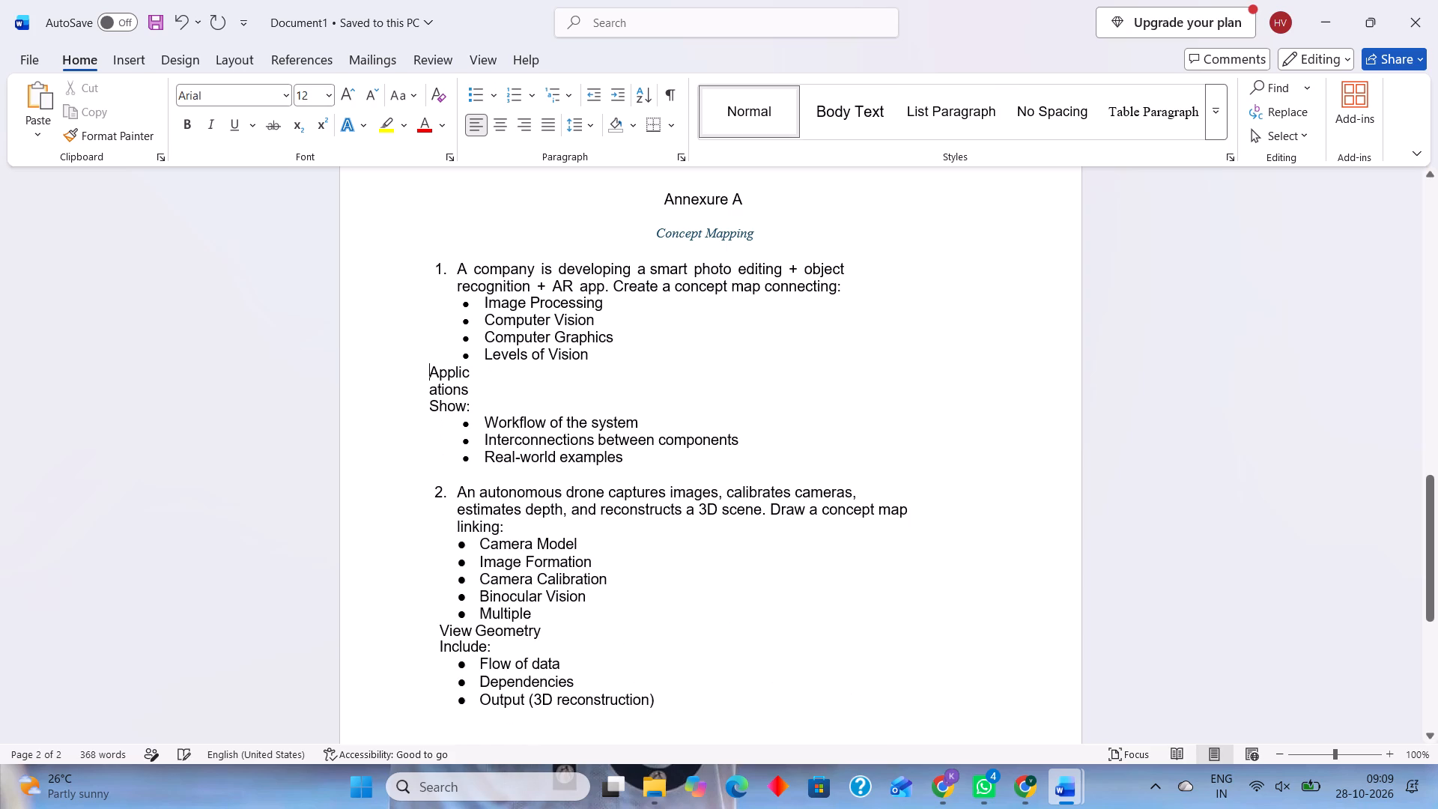
pyautogui.press('BackSpace')
pyautogui.press('Return')
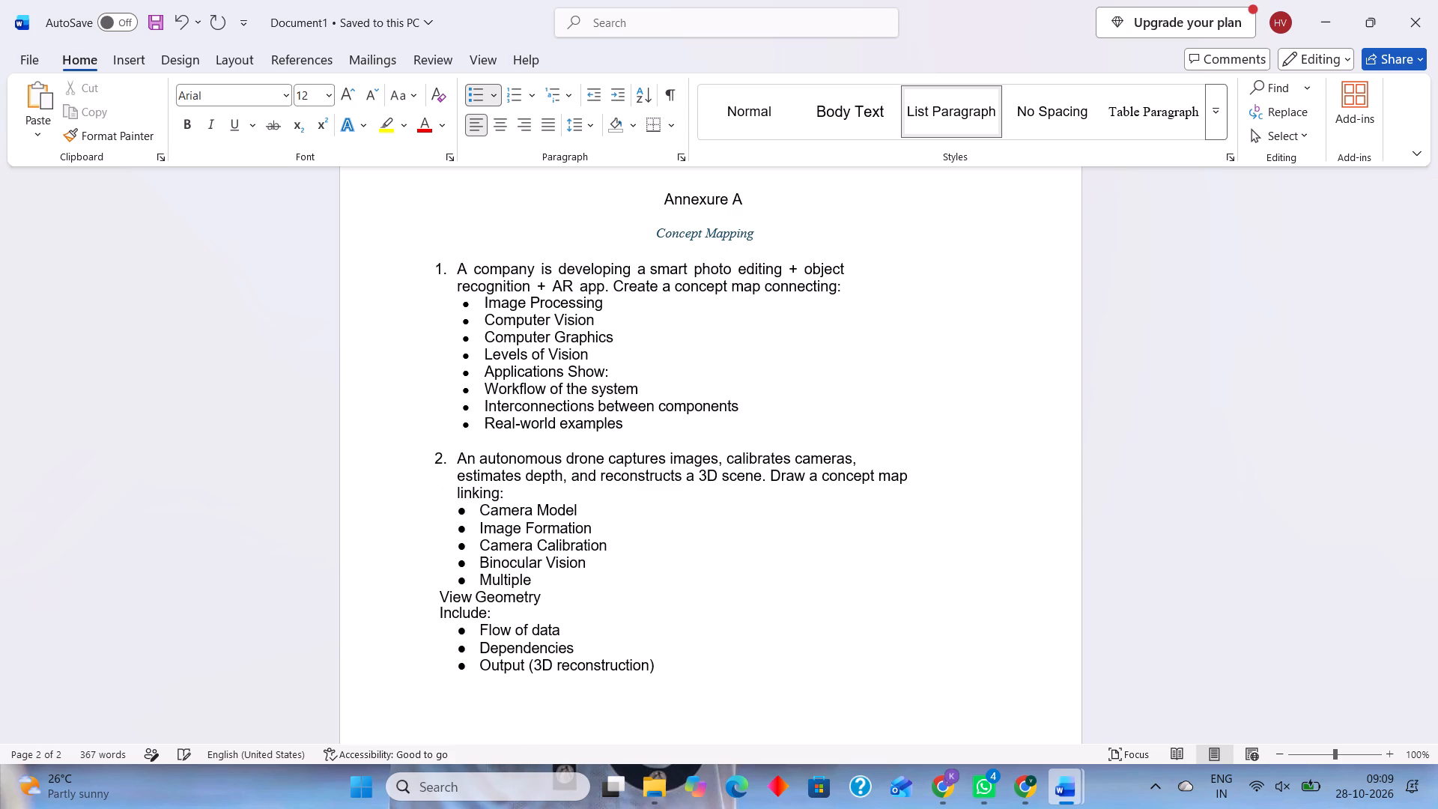
# Rejoin the broken text in question 2's list into a single bullet reading "Multiple View Geometry Include:" below Binocular Vision.
pyautogui.scroll(-1, 487, 521)
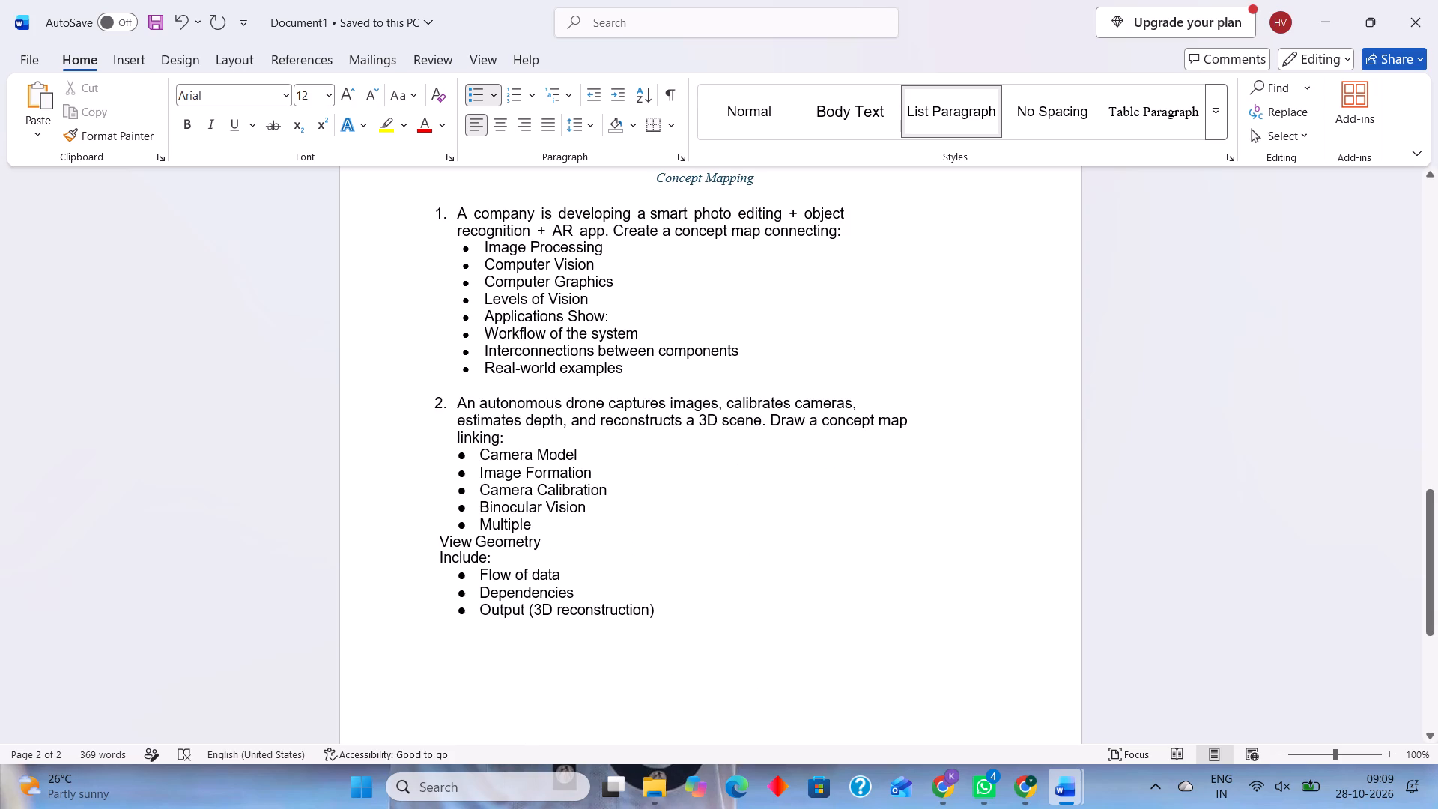
pyautogui.click(481, 527)
pyautogui.press('BackSpace')
pyautogui.press('BackSpace')
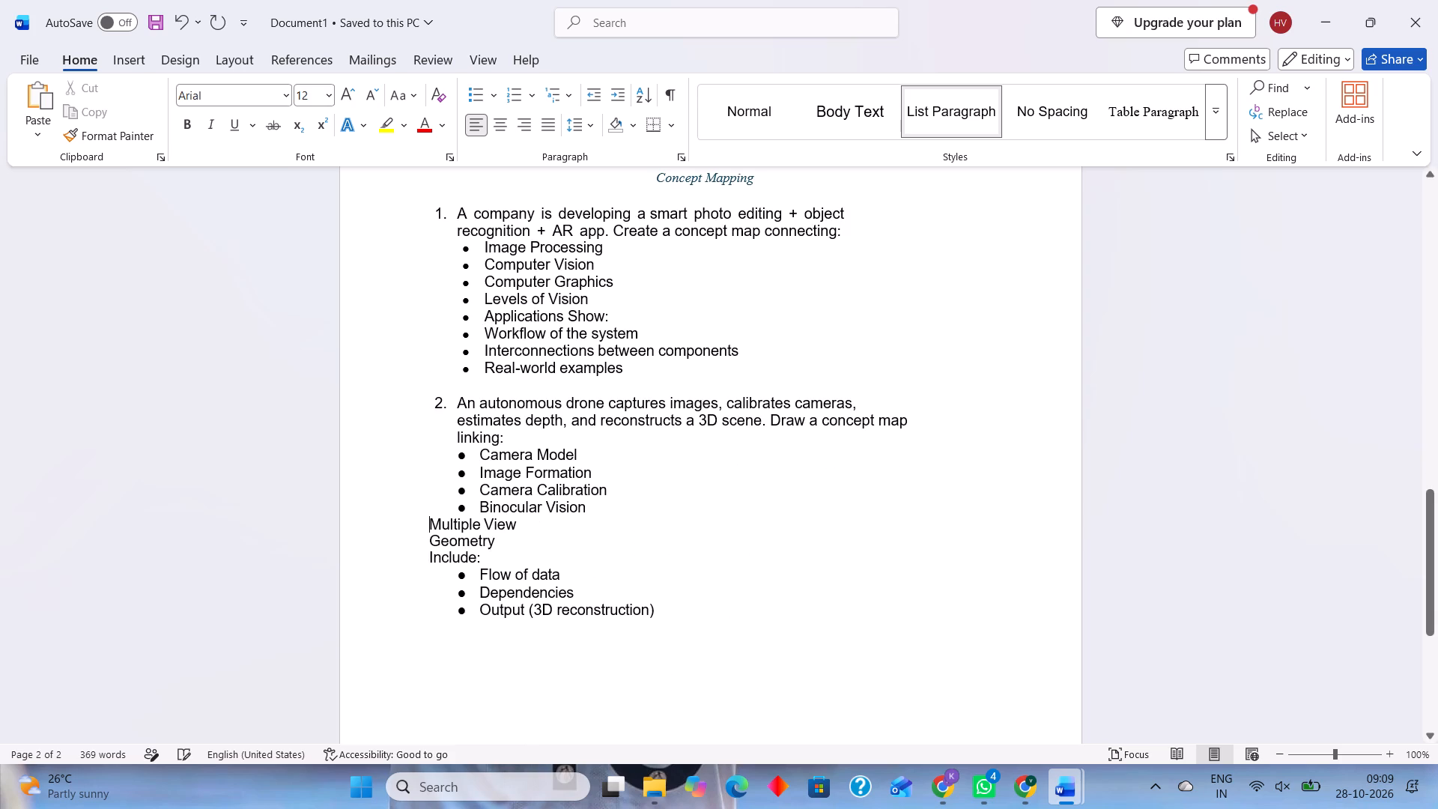
pyautogui.press('BackSpace')
pyautogui.press('Return')
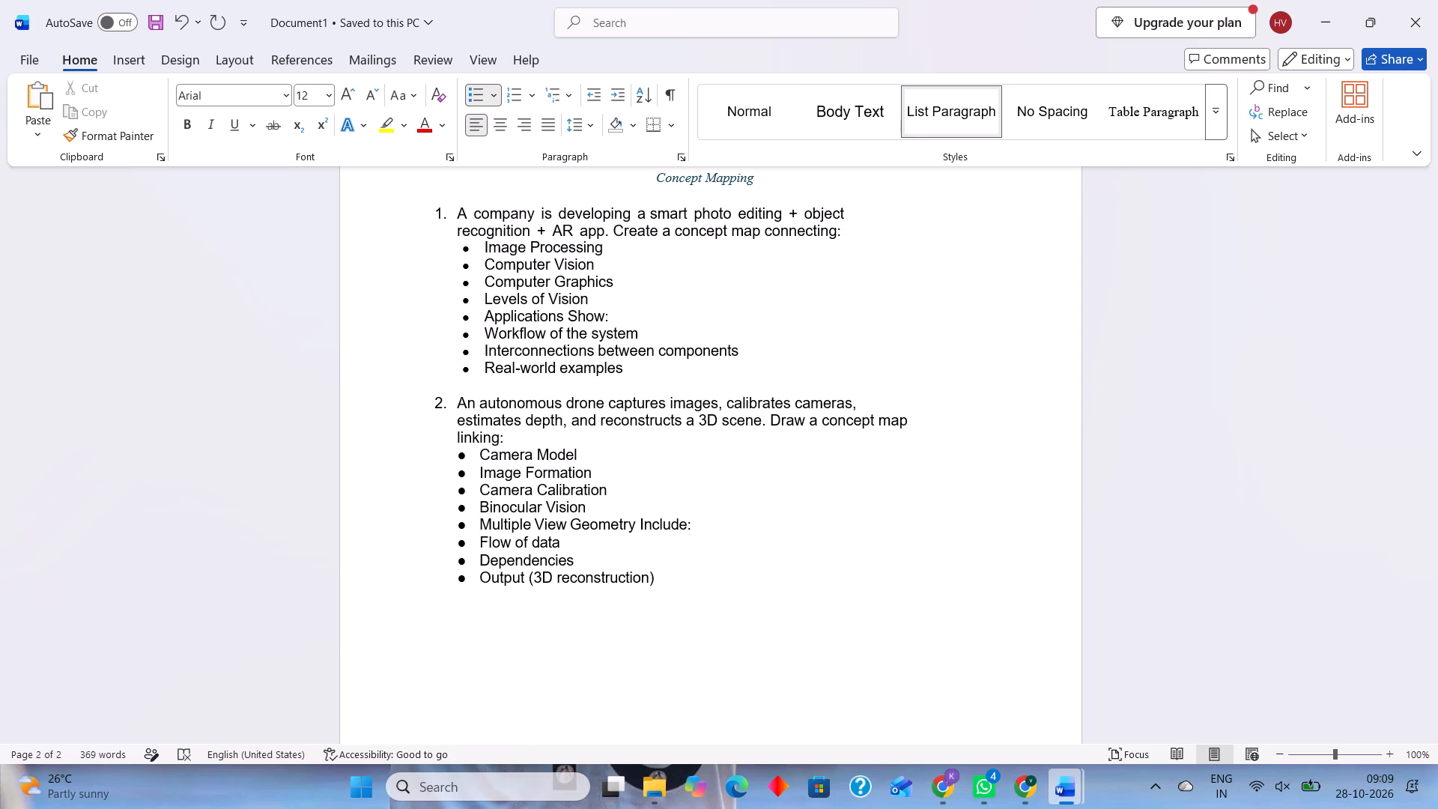
# Delete the "(Name / Reg No)" placeholder from the Code of Conduct statement on the first page.
pyautogui.scroll(-6, 481, 527)
pyautogui.scroll(5, 551, 504)
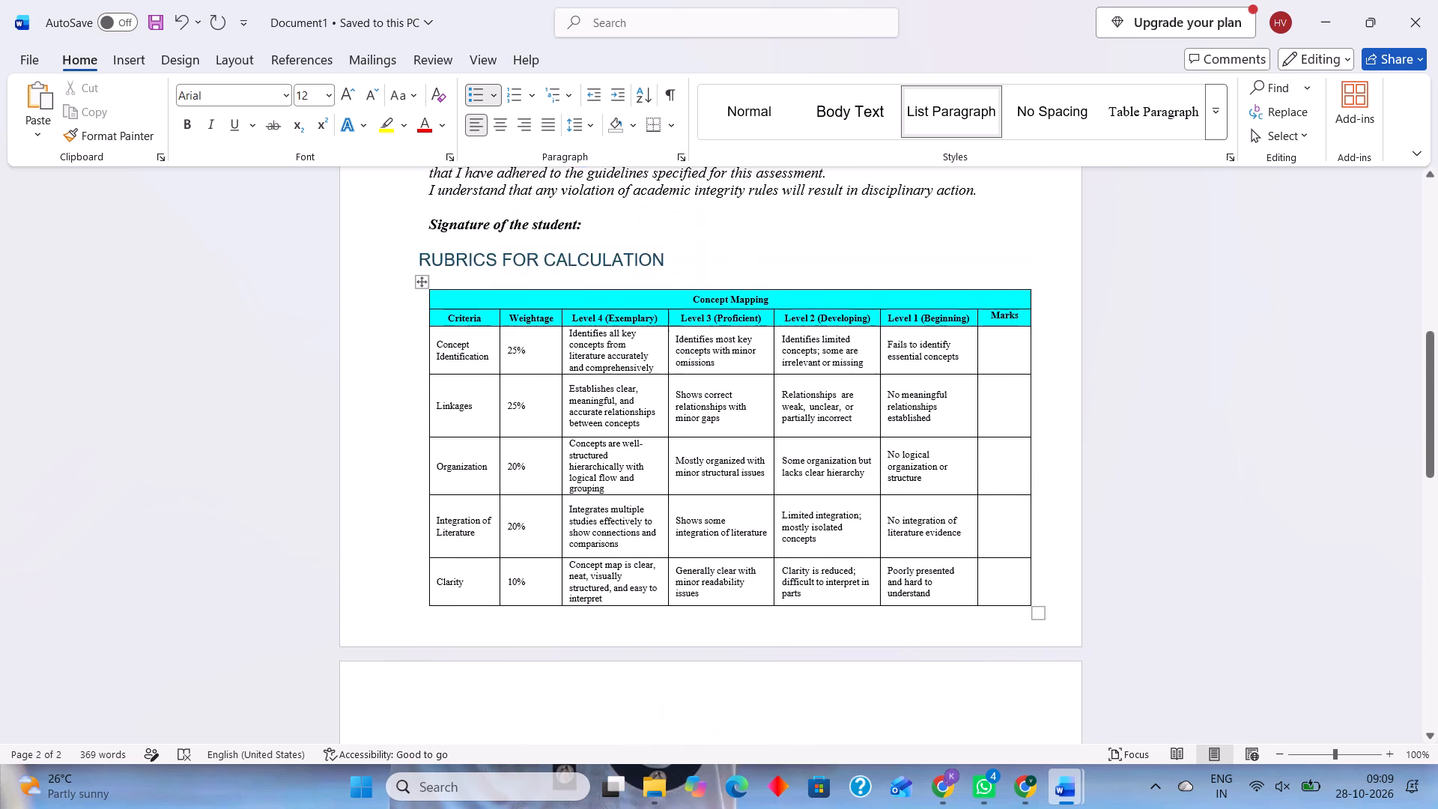
pyautogui.scroll(3, 551, 504)
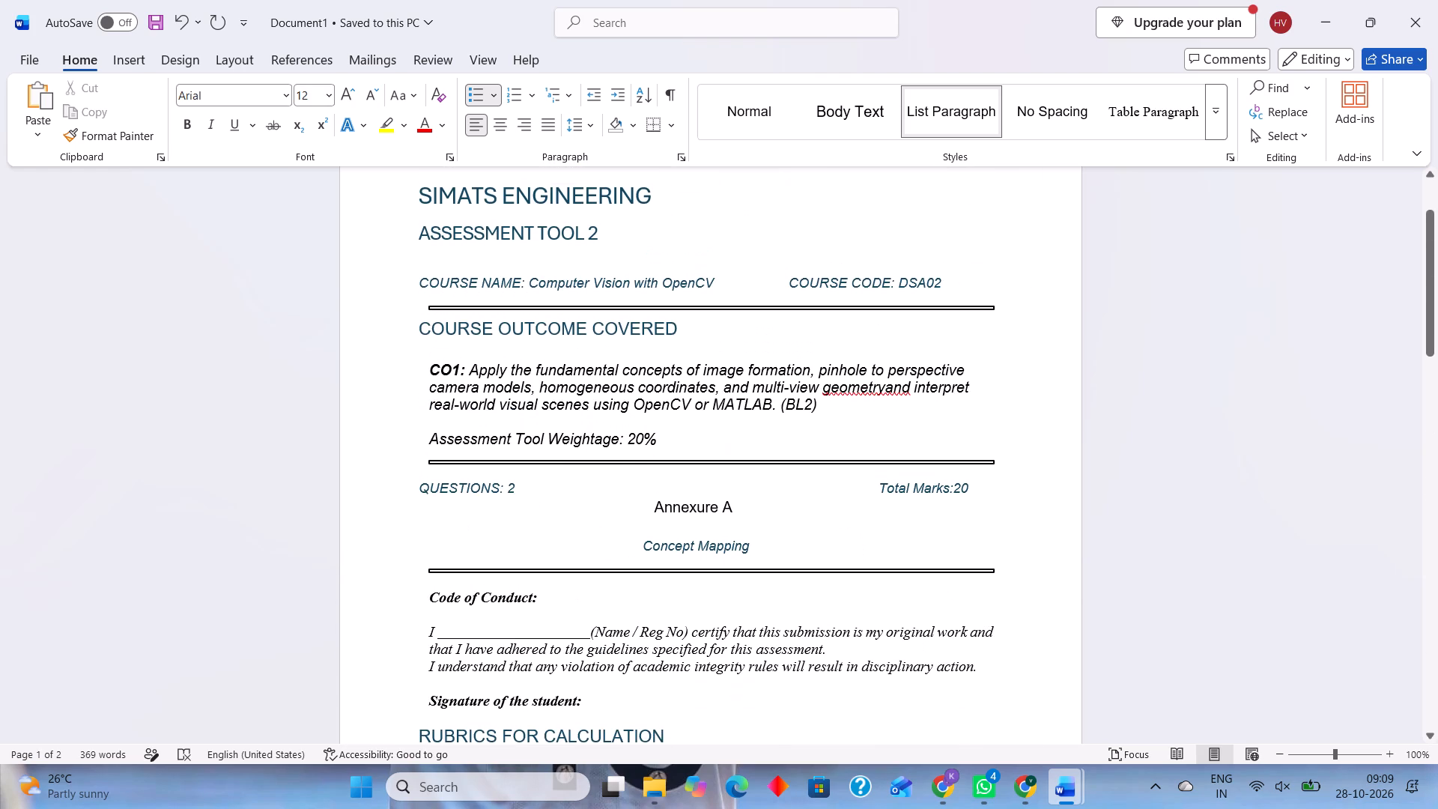
pyautogui.click(689, 635)
pyautogui.press('BackSpace')
pyautogui.press('BackSpace')
pyautogui.press('BackSpace')
pyautogui.press('BackSpace')
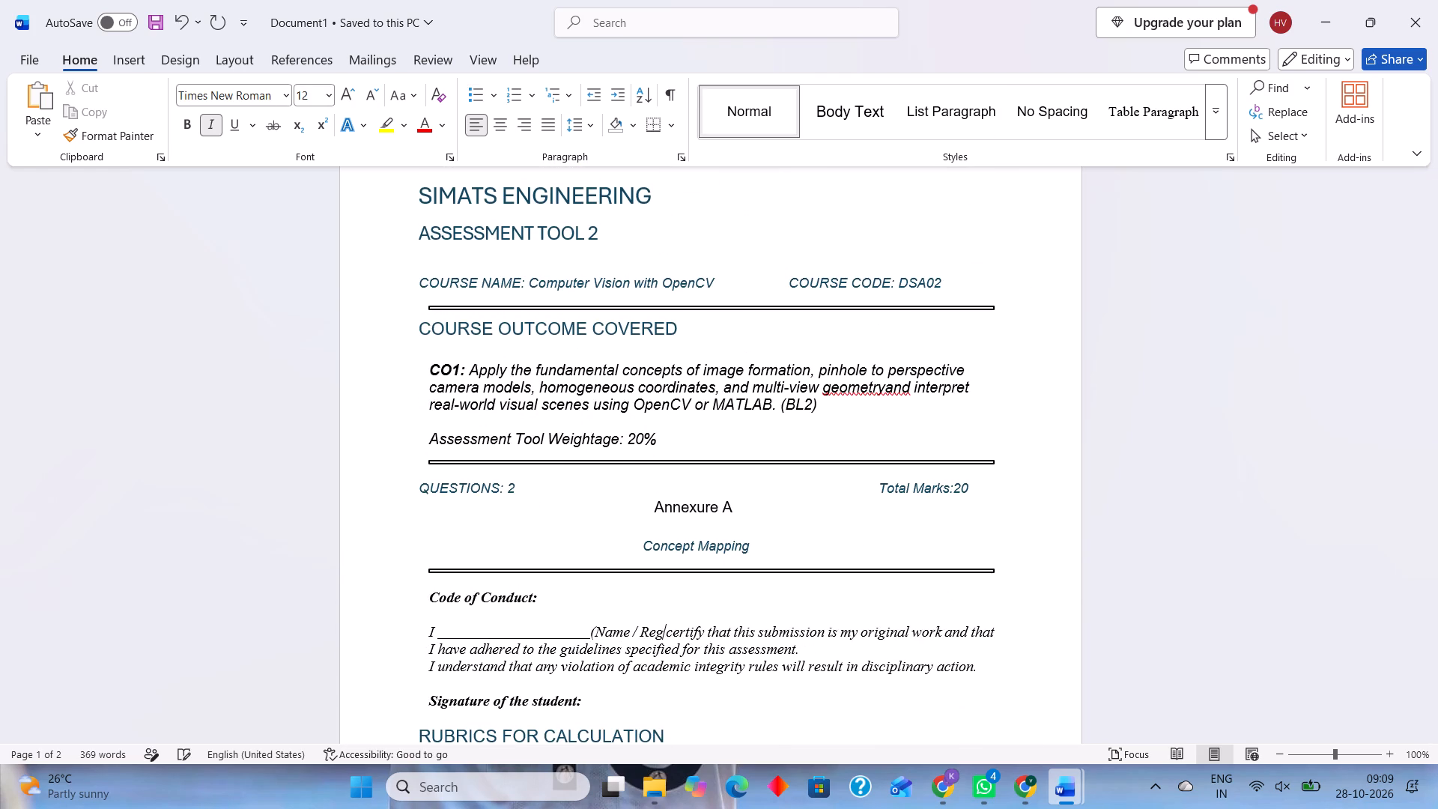
pyautogui.press('BackSpace')
pyautogui.press('BackSpace')
pyautogui.press('BackSpace')
pyautogui.press('BackSpace')
pyautogui.press('BackSpace')
pyautogui.press('BackSpace')
pyautogui.press('BackSpace')
pyautogui.press('BackSpace')
pyautogui.press('BackSpace')
pyautogui.press('BackSpace')
pyautogui.press('BackSpace')
pyautogui.press('BackSpace')
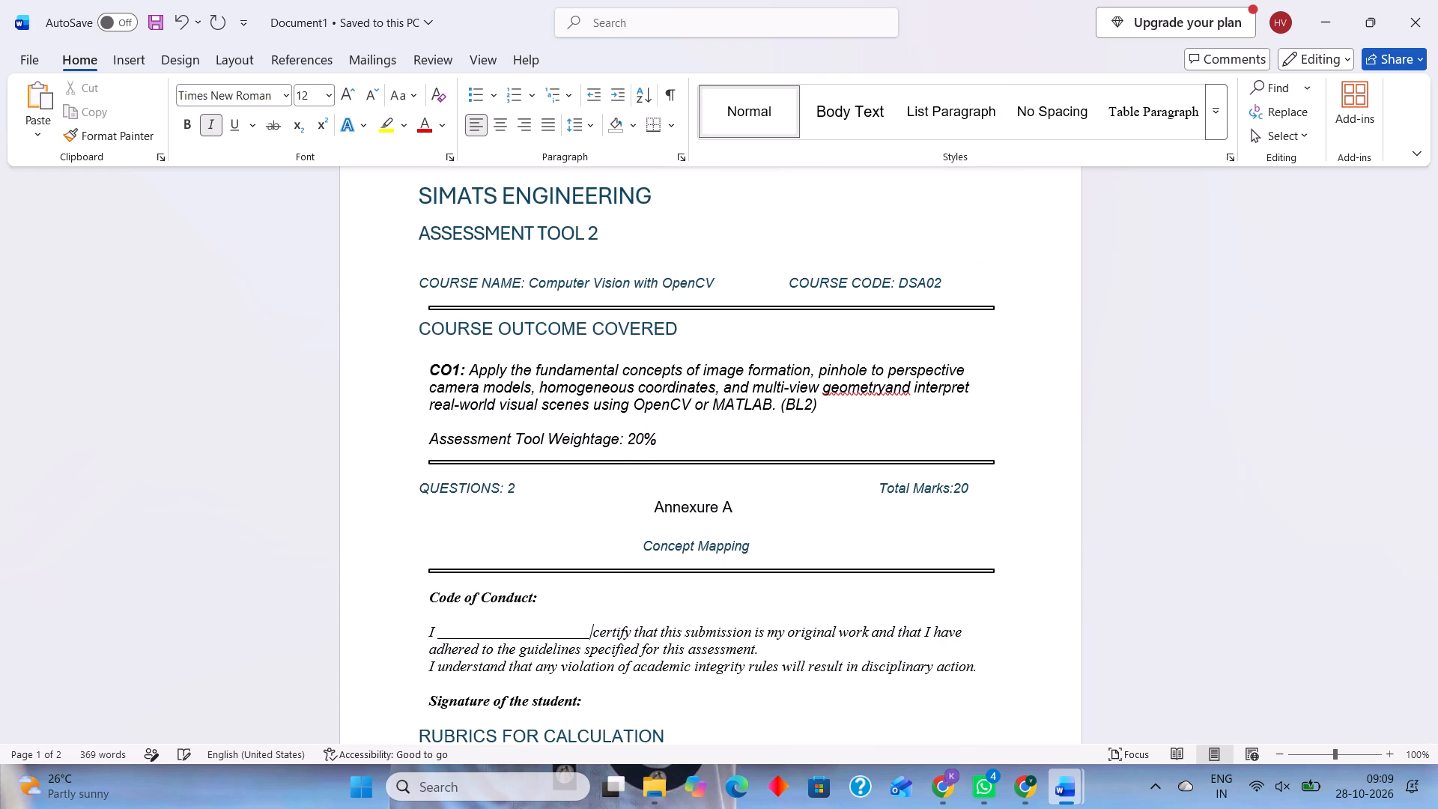
# Fill the Code of Conduct blank with the student's name followed by a slash.
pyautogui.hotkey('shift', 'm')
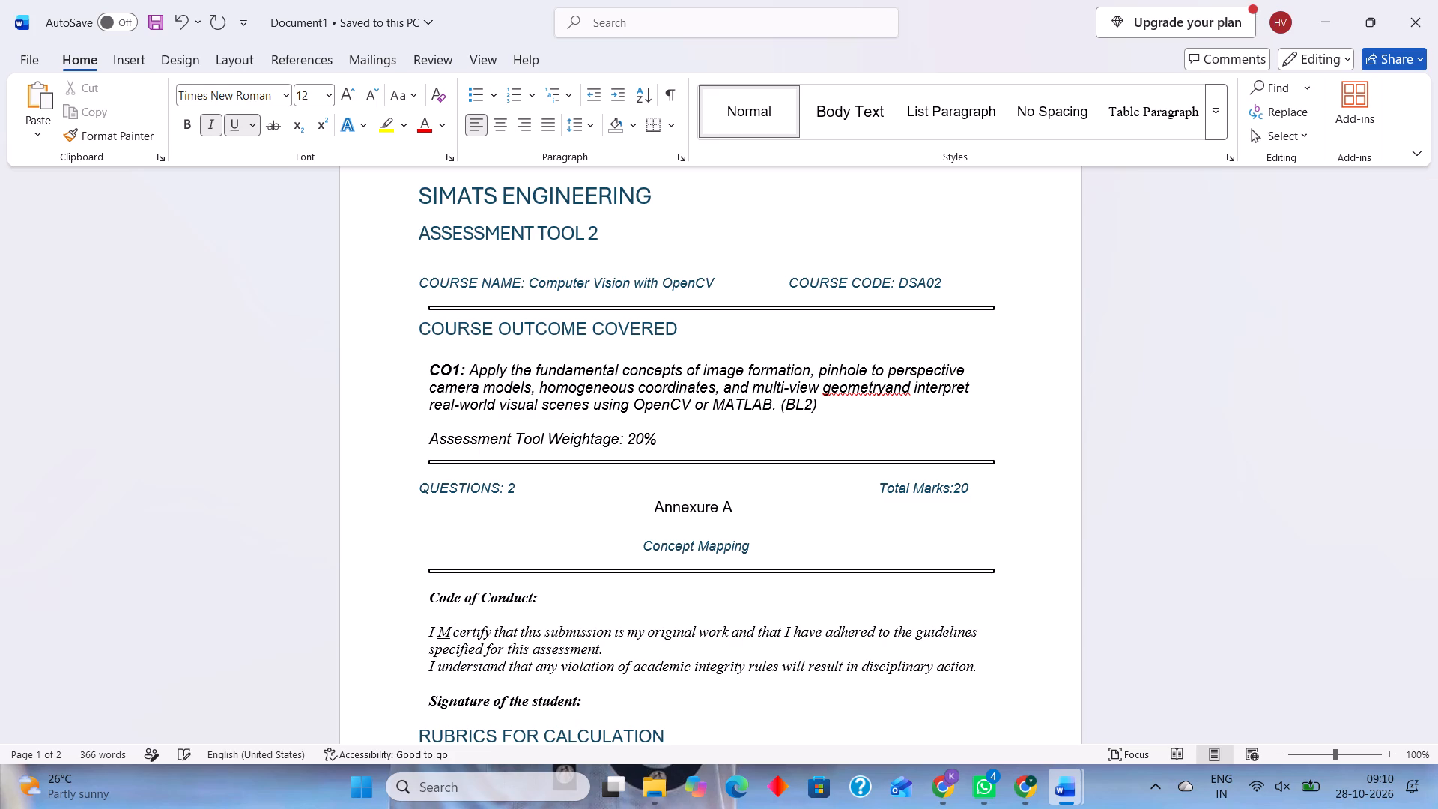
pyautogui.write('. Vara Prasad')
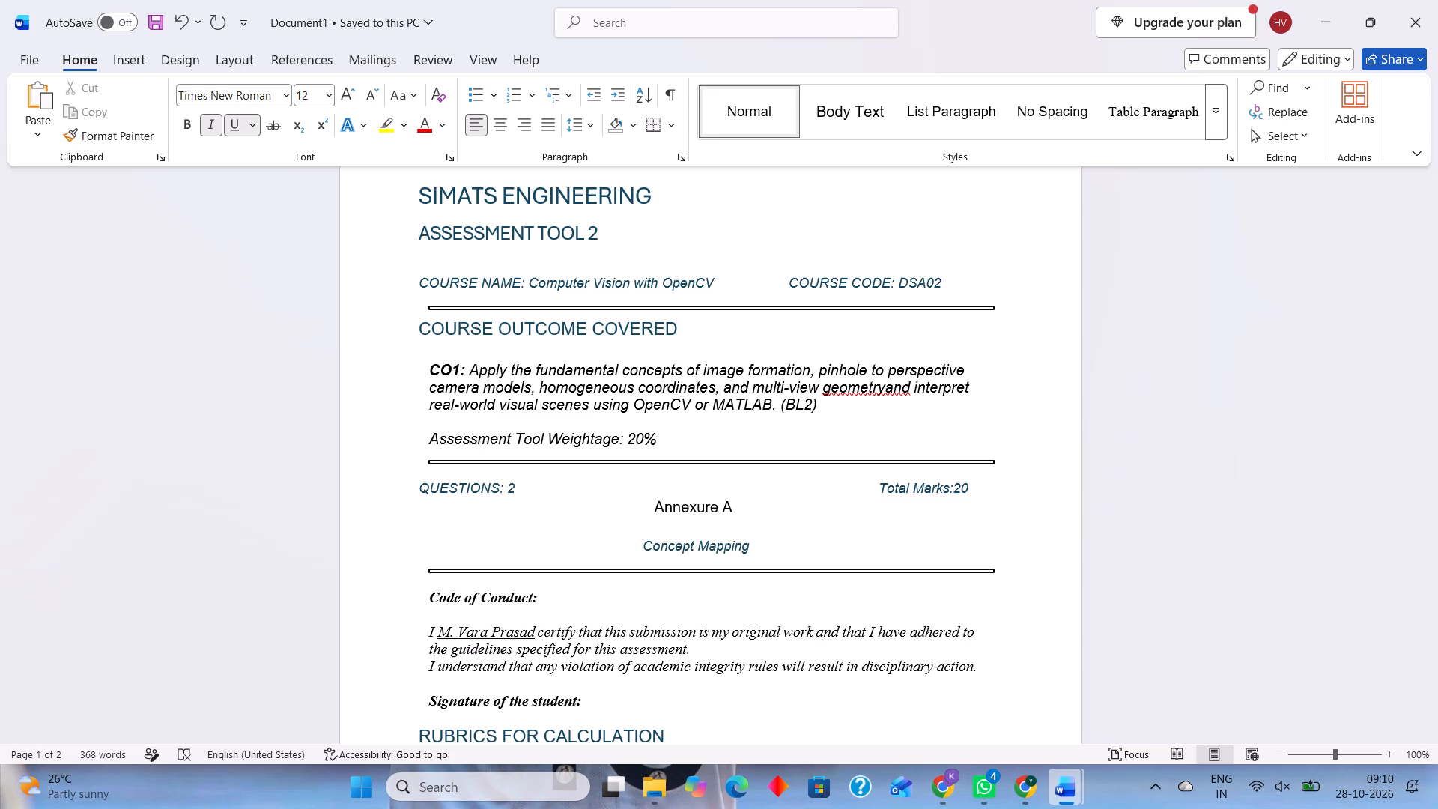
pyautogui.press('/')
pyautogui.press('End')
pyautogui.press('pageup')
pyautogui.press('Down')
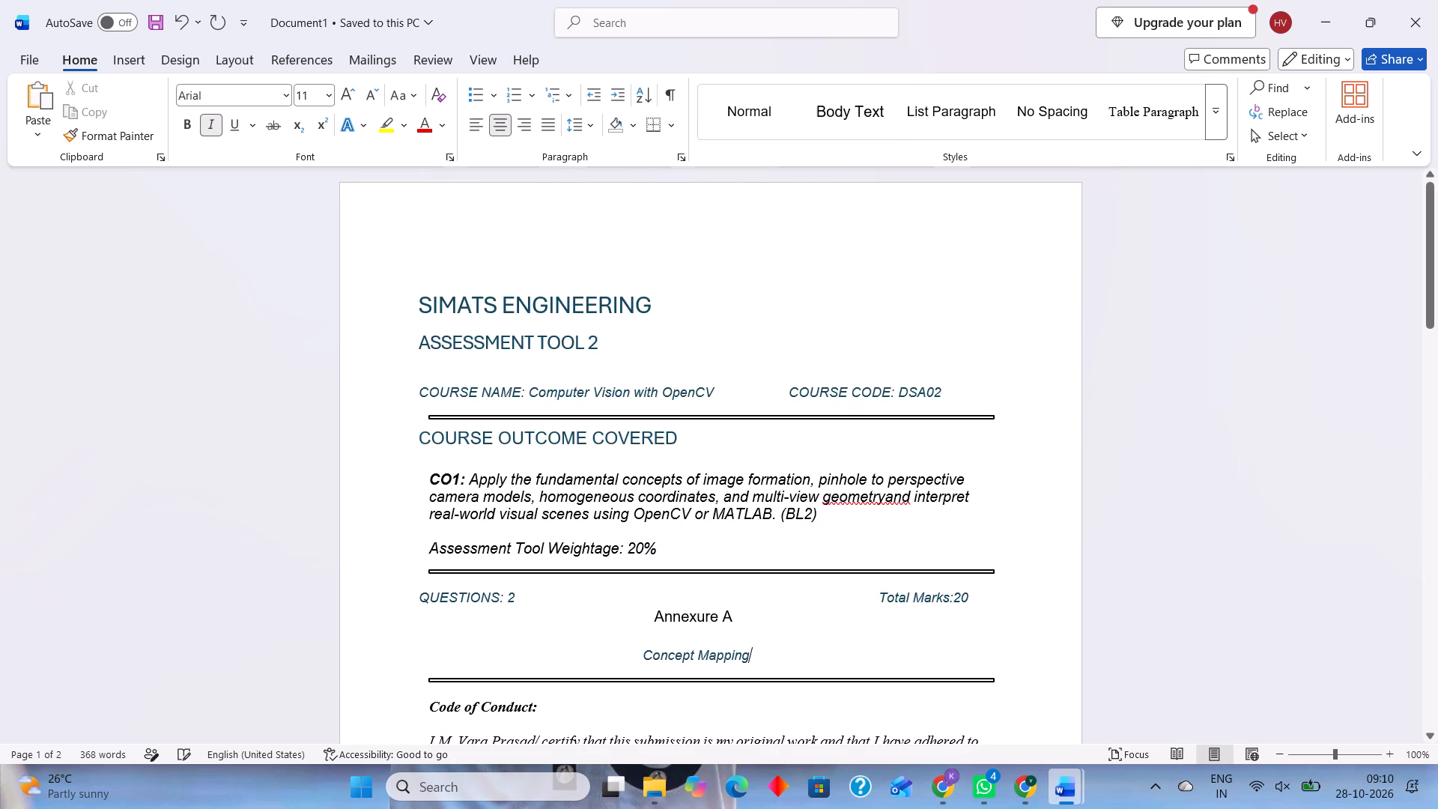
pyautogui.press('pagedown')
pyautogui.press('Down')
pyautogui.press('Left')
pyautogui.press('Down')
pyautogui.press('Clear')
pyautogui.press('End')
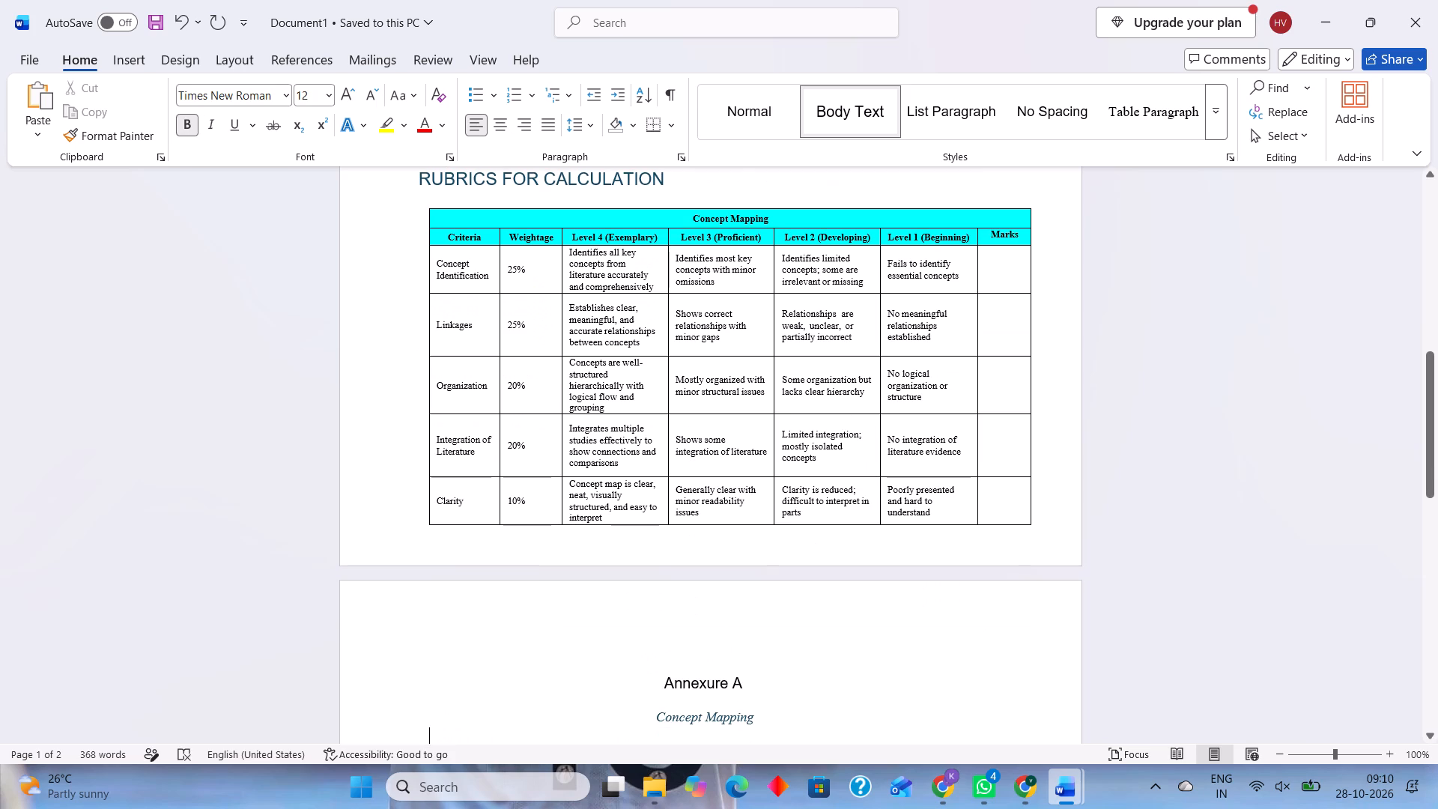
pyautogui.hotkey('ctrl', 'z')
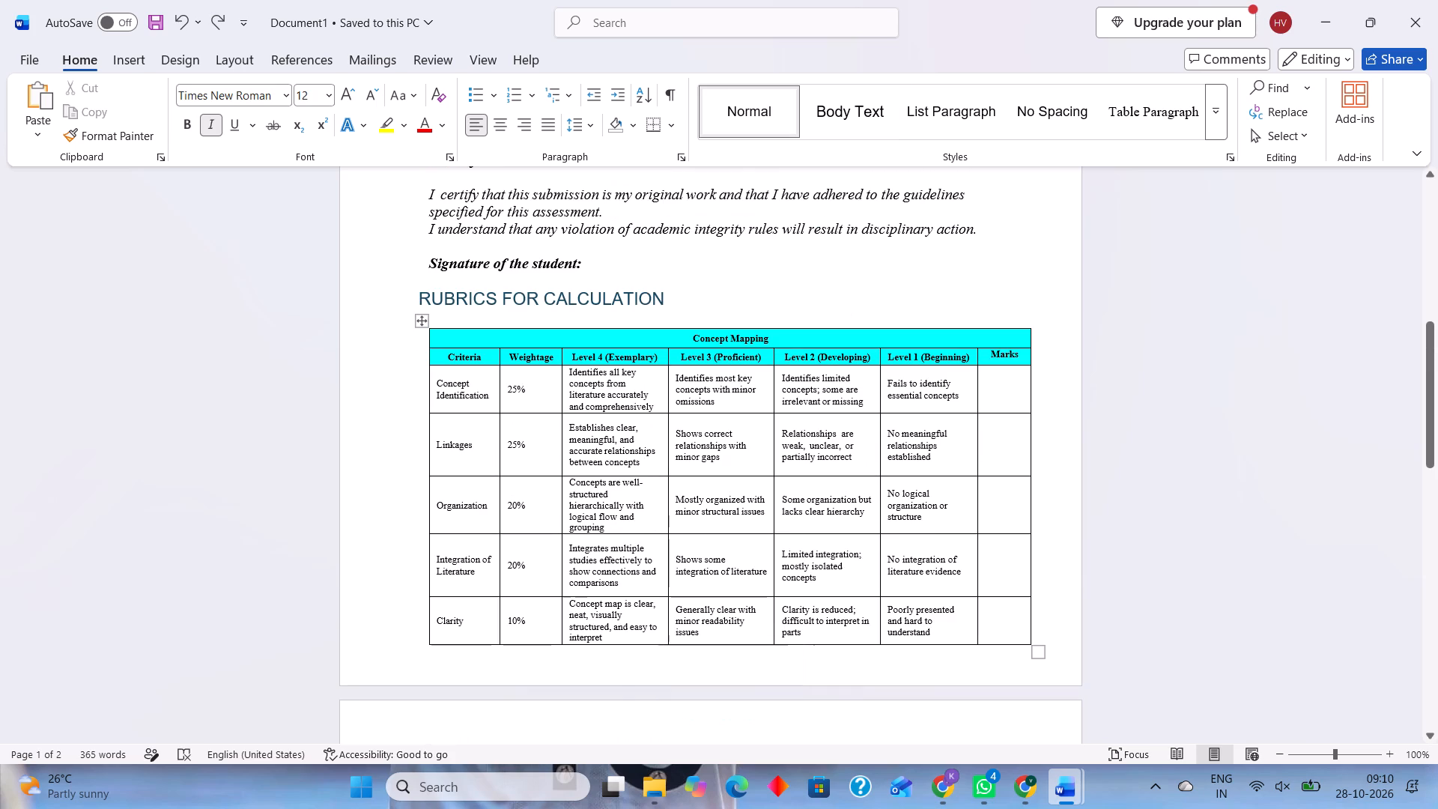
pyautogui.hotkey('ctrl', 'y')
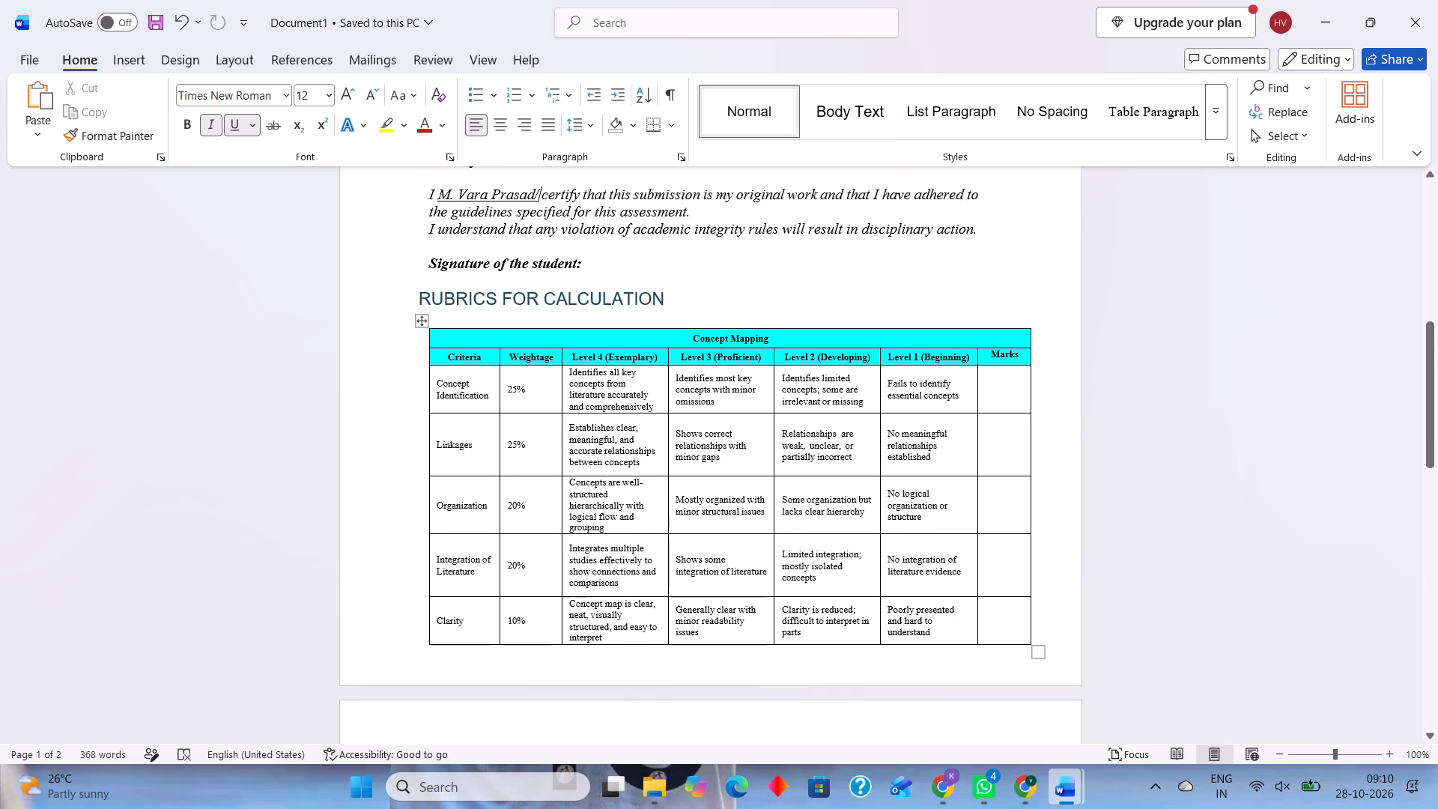
# Enter the student's registration number after the slash in the Code of Conduct statement.
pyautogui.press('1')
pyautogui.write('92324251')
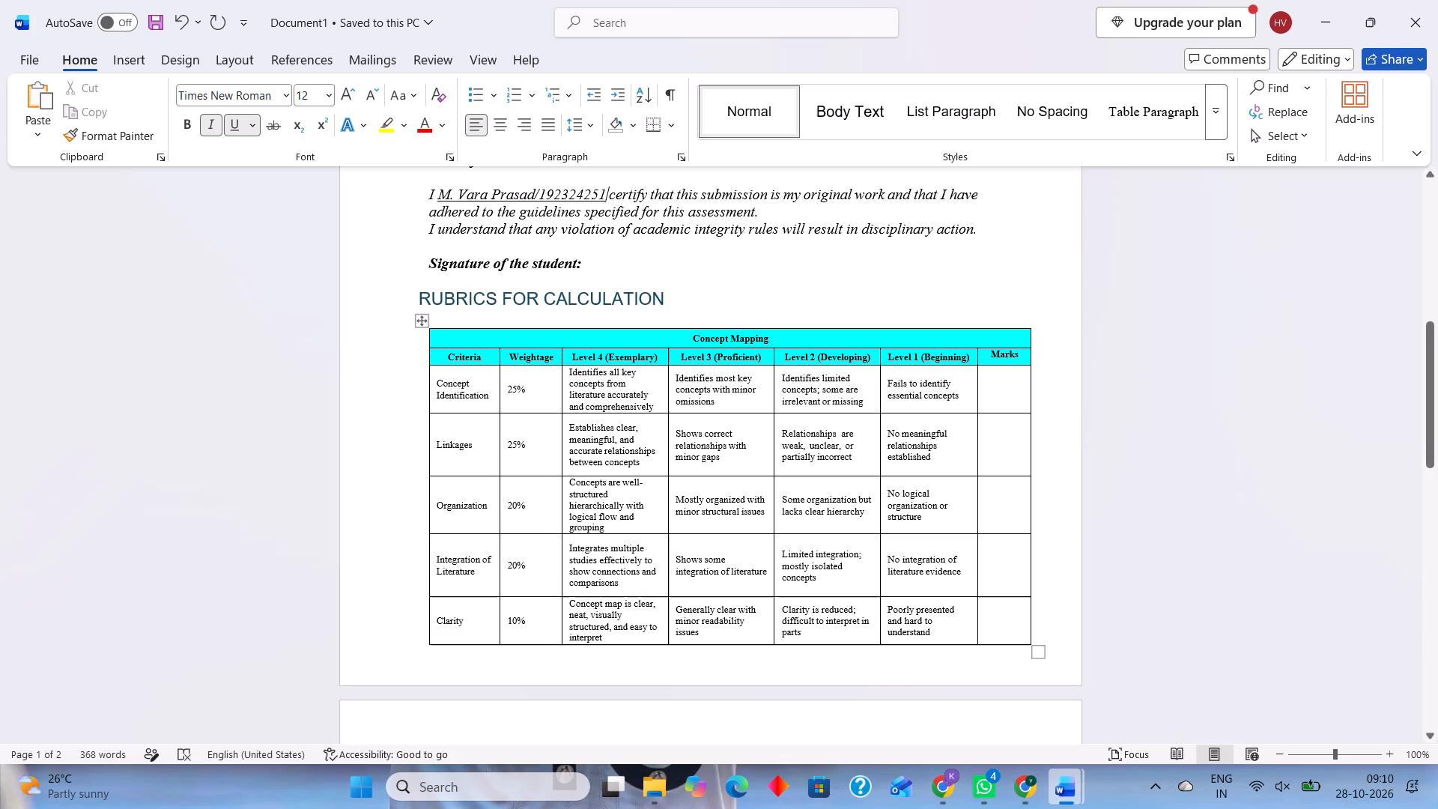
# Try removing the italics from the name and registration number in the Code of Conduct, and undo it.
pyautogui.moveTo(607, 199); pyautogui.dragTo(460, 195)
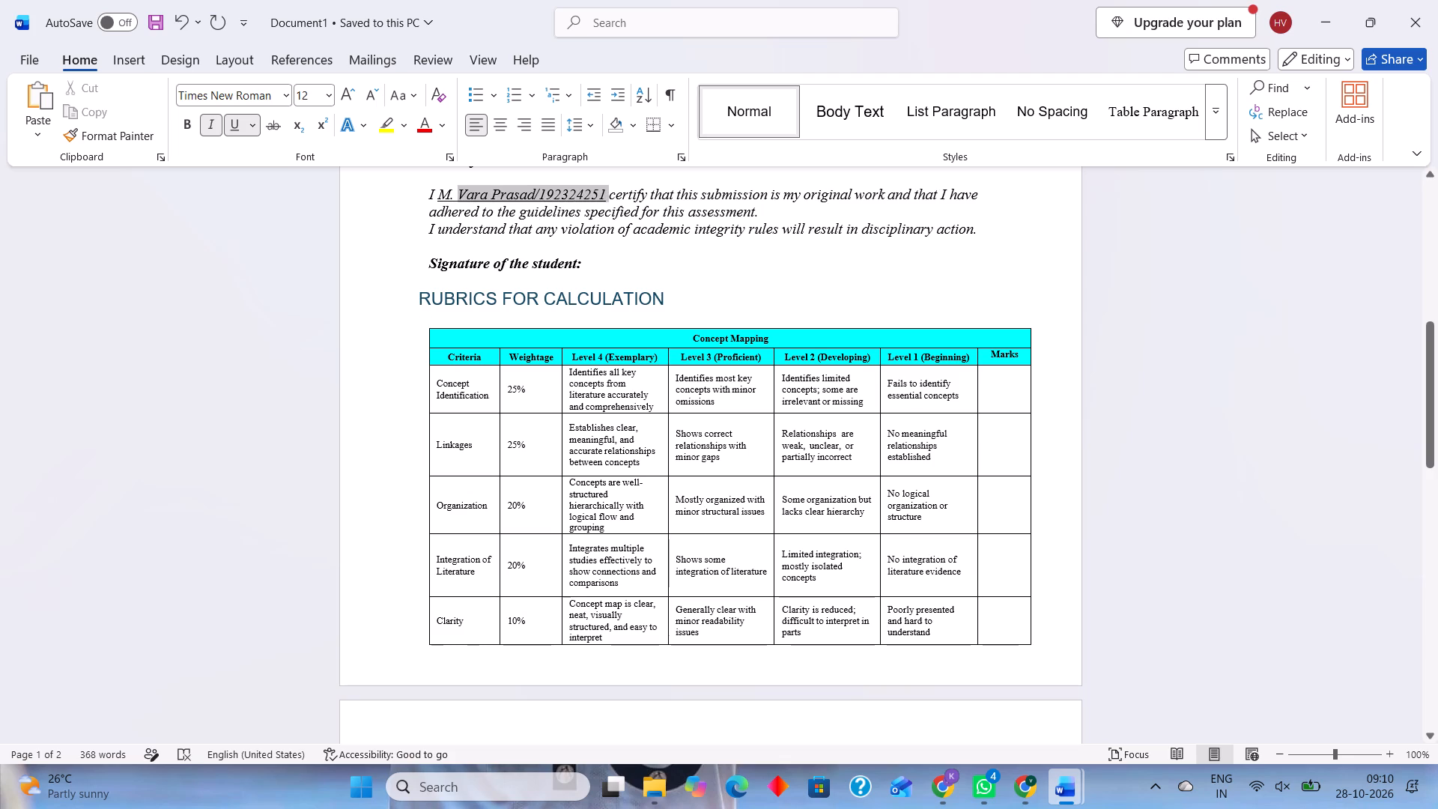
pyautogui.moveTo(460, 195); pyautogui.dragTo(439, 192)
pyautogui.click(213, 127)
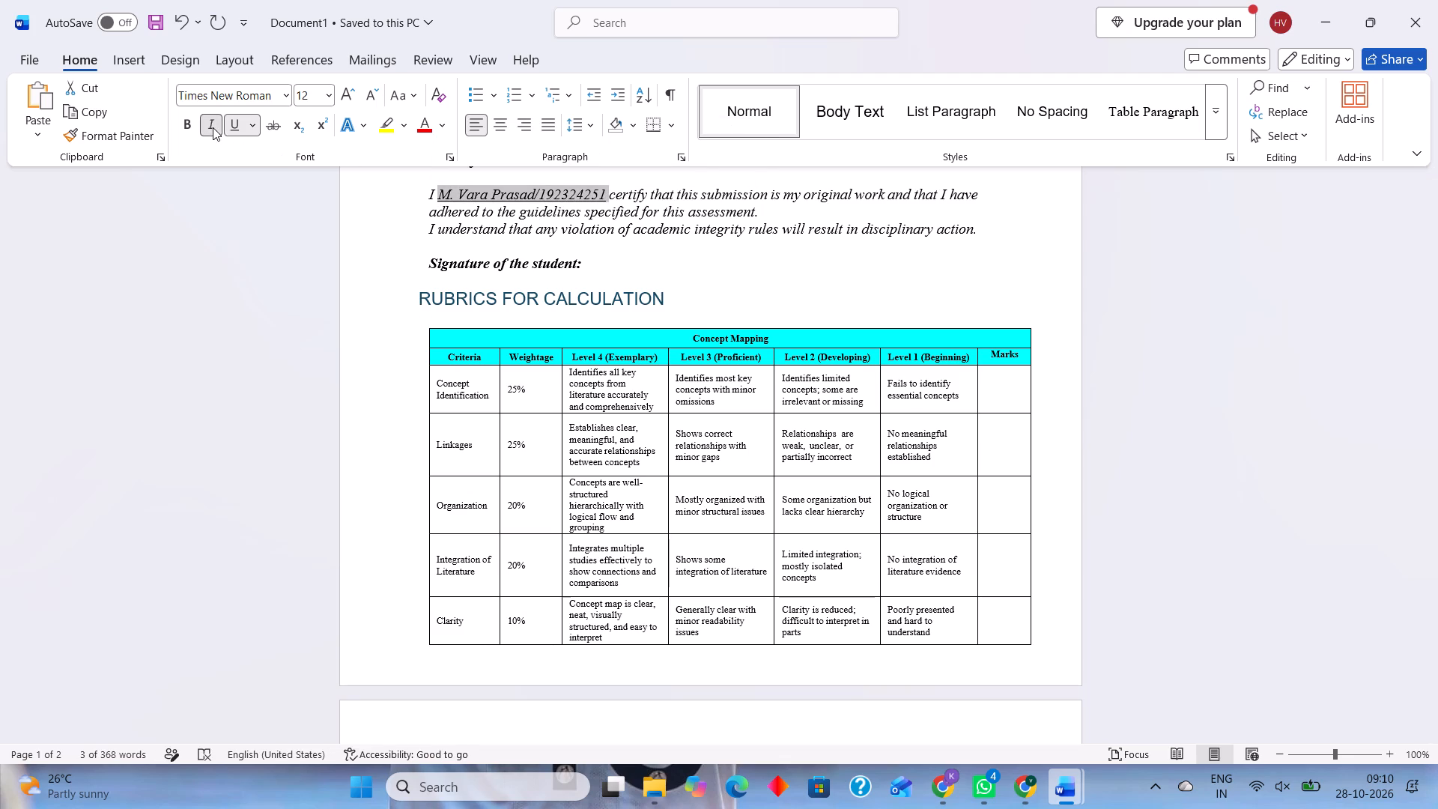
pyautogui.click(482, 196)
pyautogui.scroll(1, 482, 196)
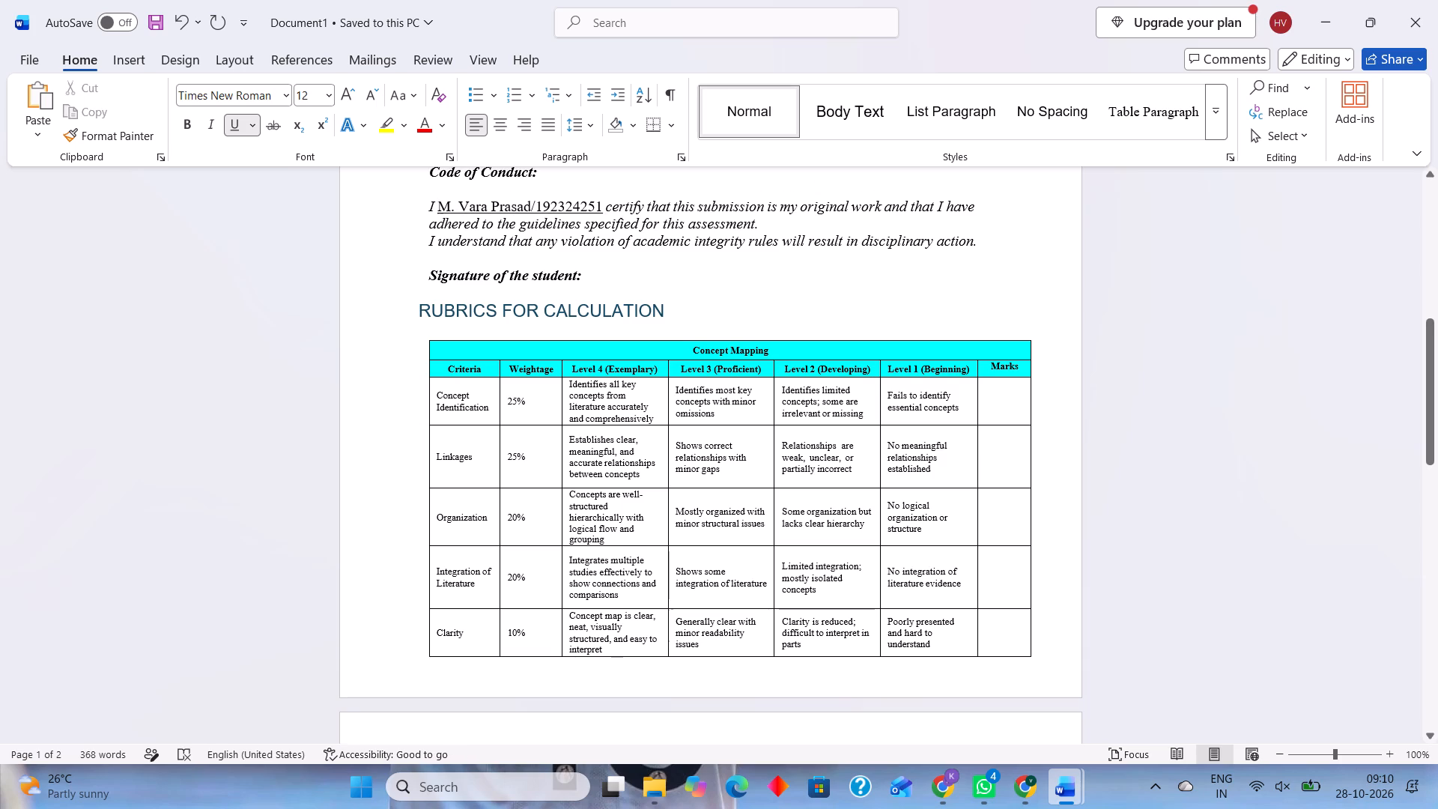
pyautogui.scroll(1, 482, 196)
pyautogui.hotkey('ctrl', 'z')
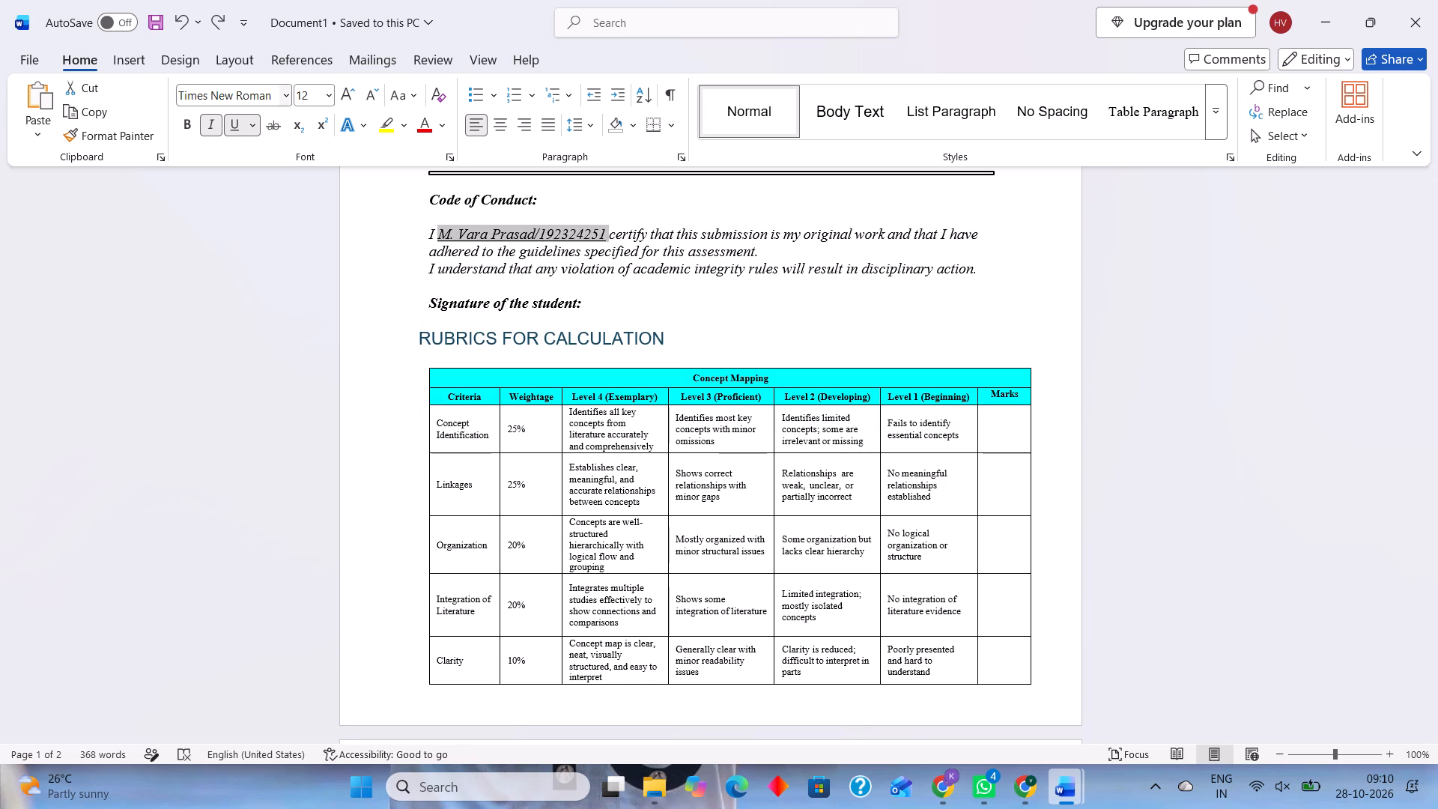
# Remove the underline from the selected name and registration number in the Code of Conduct.
pyautogui.click(233, 124)
pyautogui.click(584, 243)
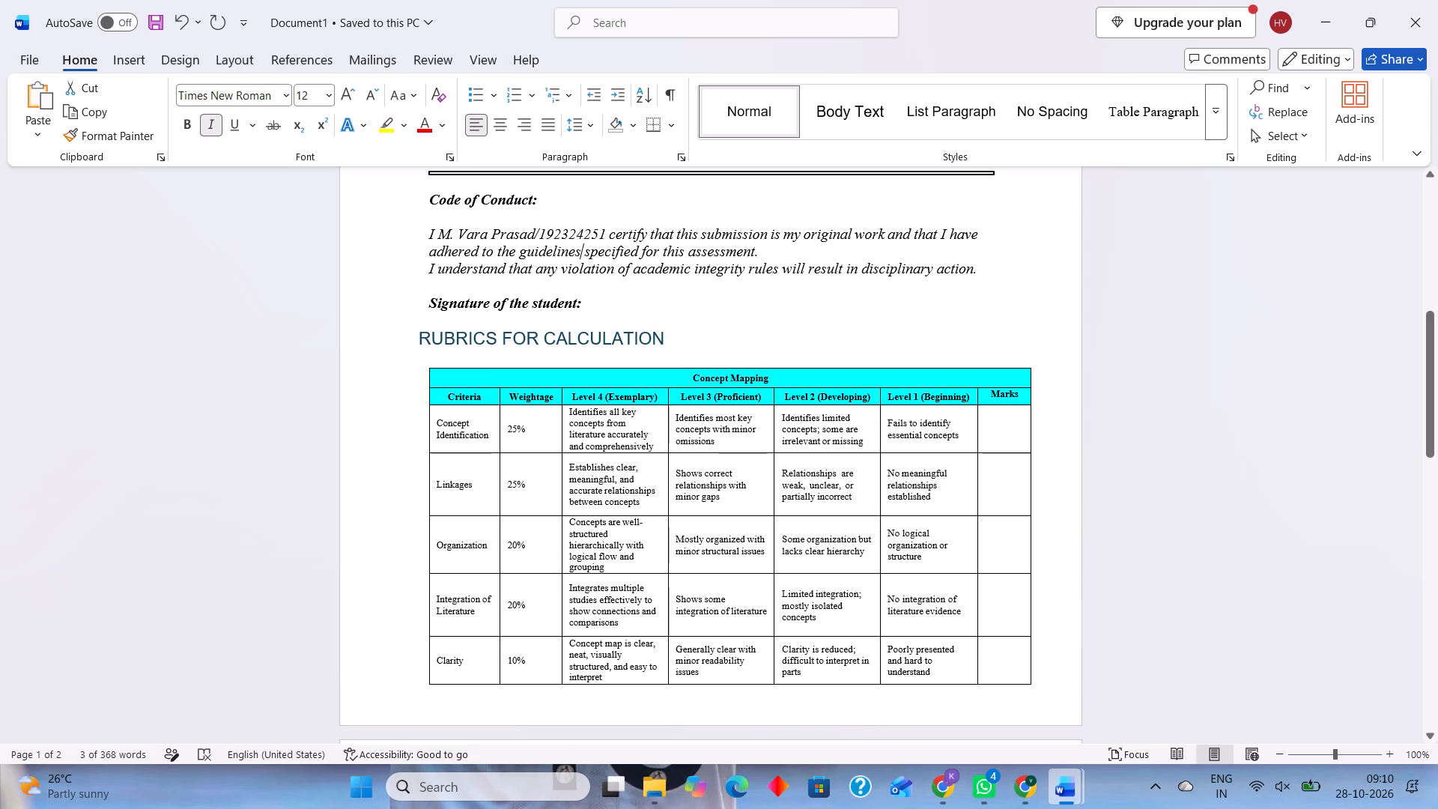
# Switch to Chrome, open the CO1 AT1, AT2 & AT3 Assignment in Classroom, and bring up the signature in its attached AT-1 PDF.
pyautogui.scroll(1, 584, 243)
pyautogui.click(1019, 783)
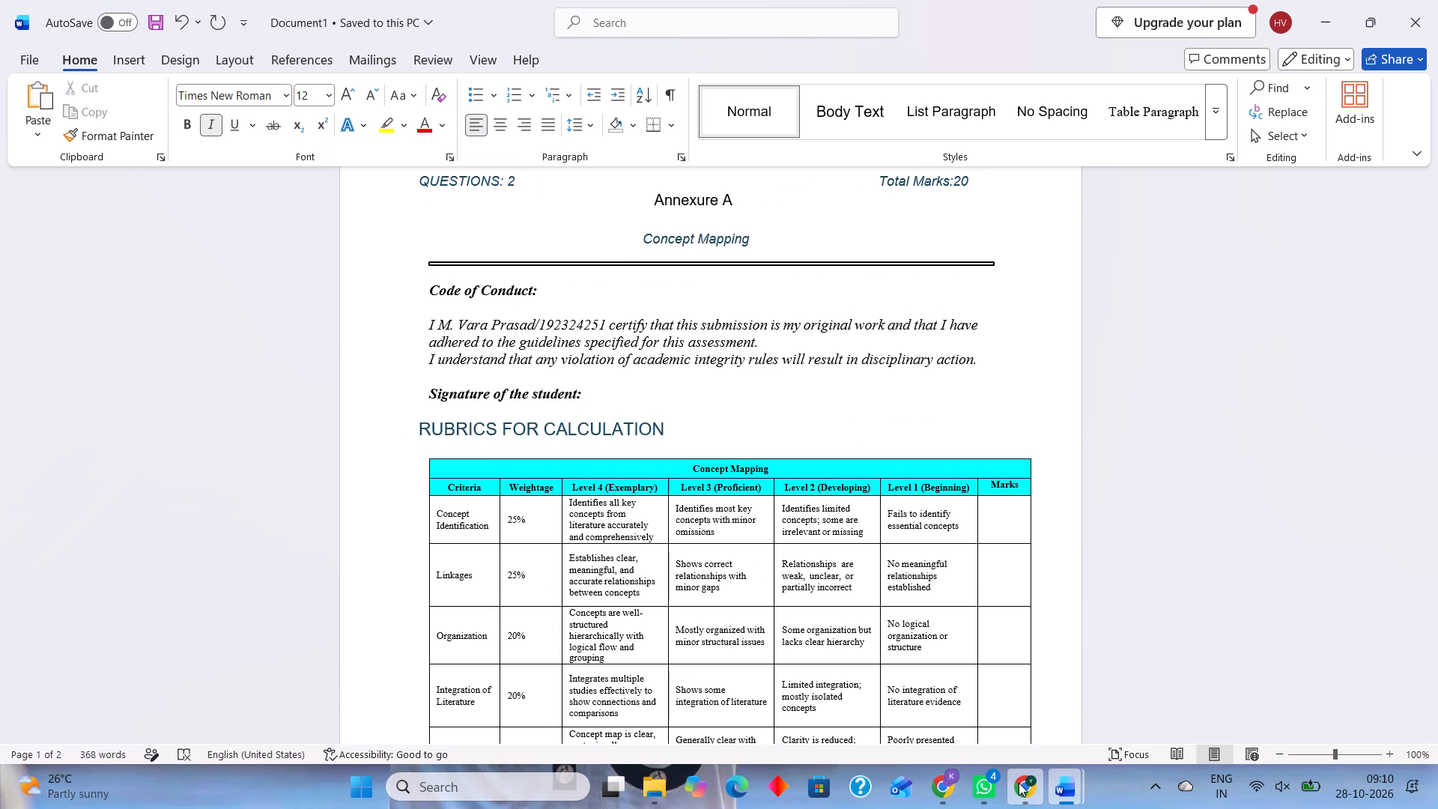
pyautogui.click(192, 1)
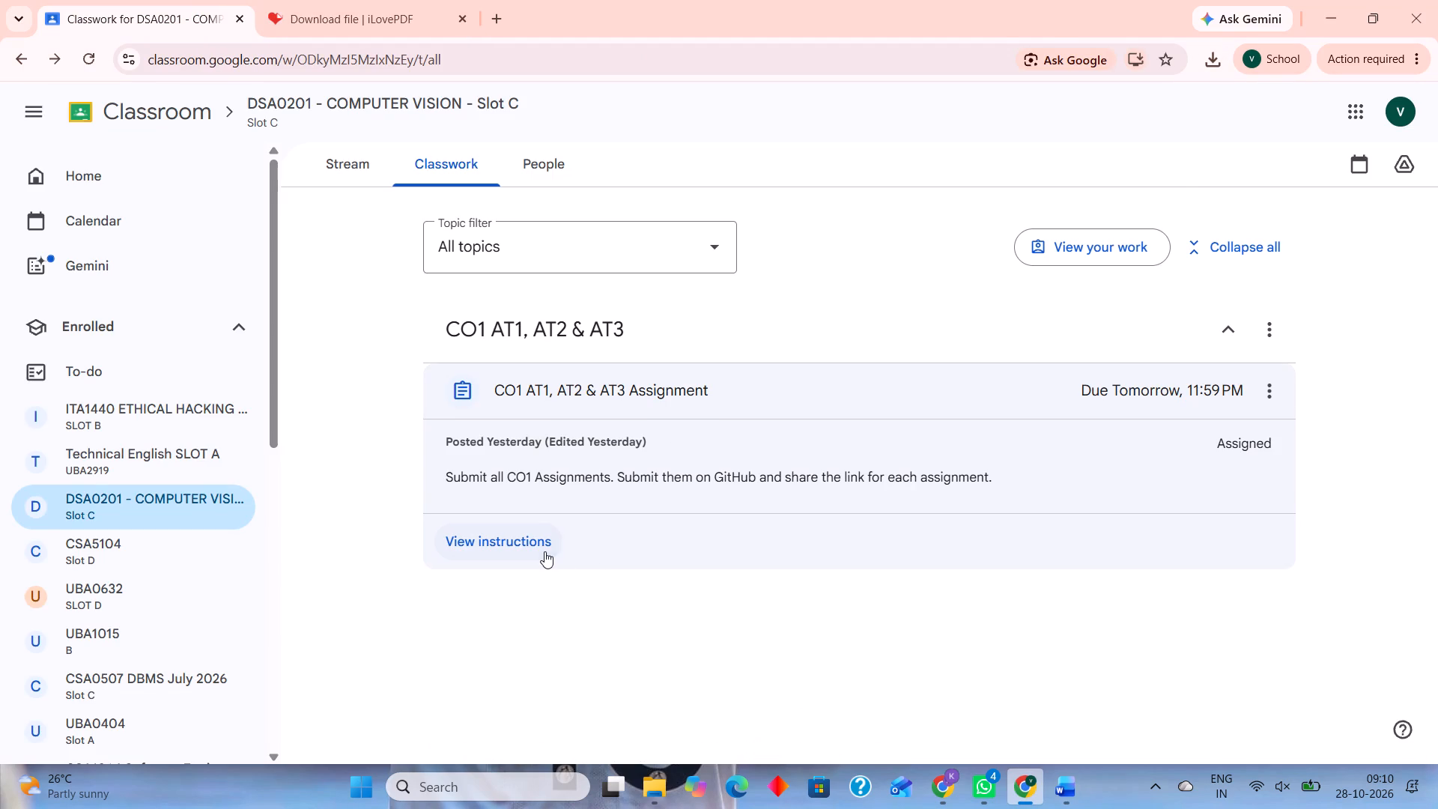
pyautogui.click(544, 551)
pyautogui.click(1196, 248)
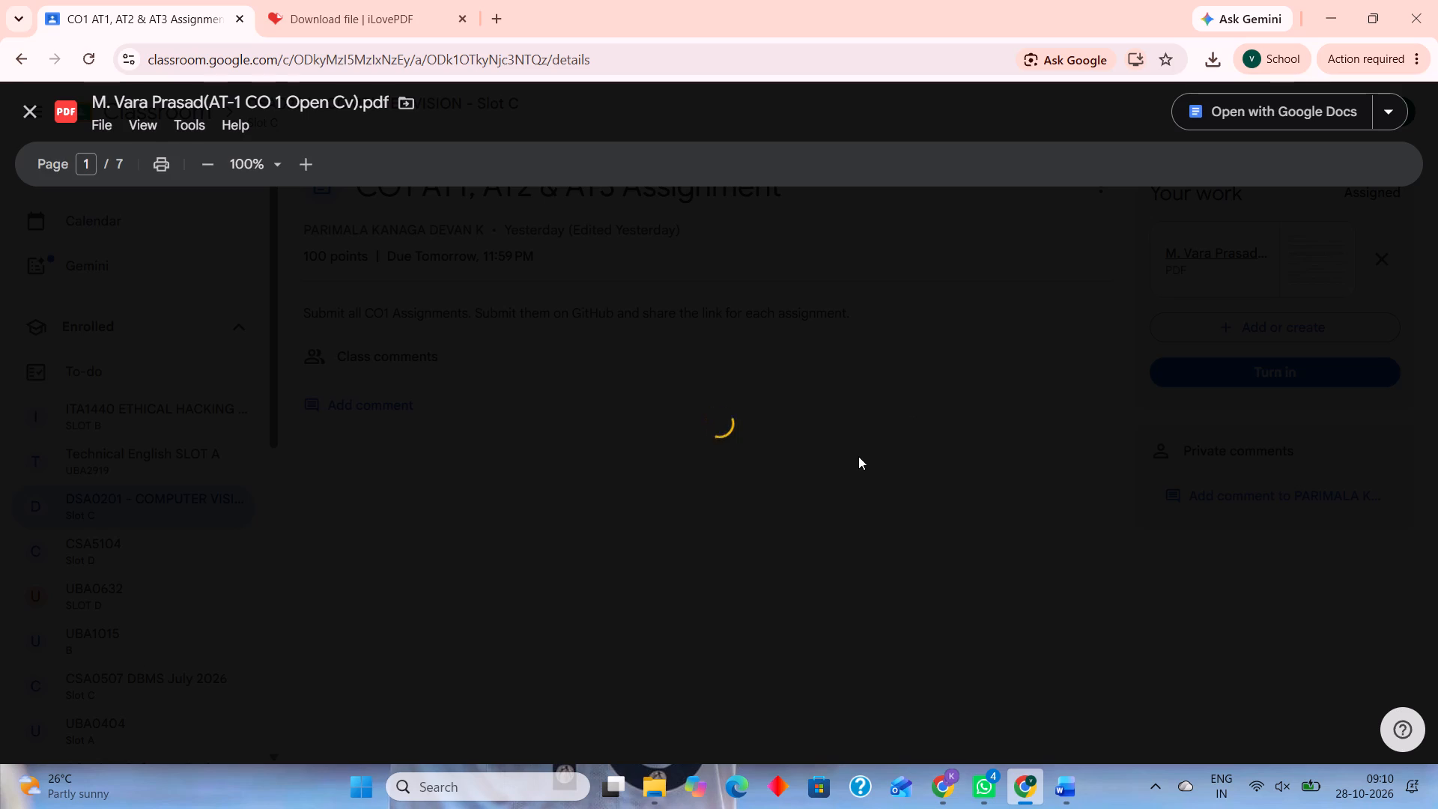
pyautogui.scroll(-1, 745, 489)
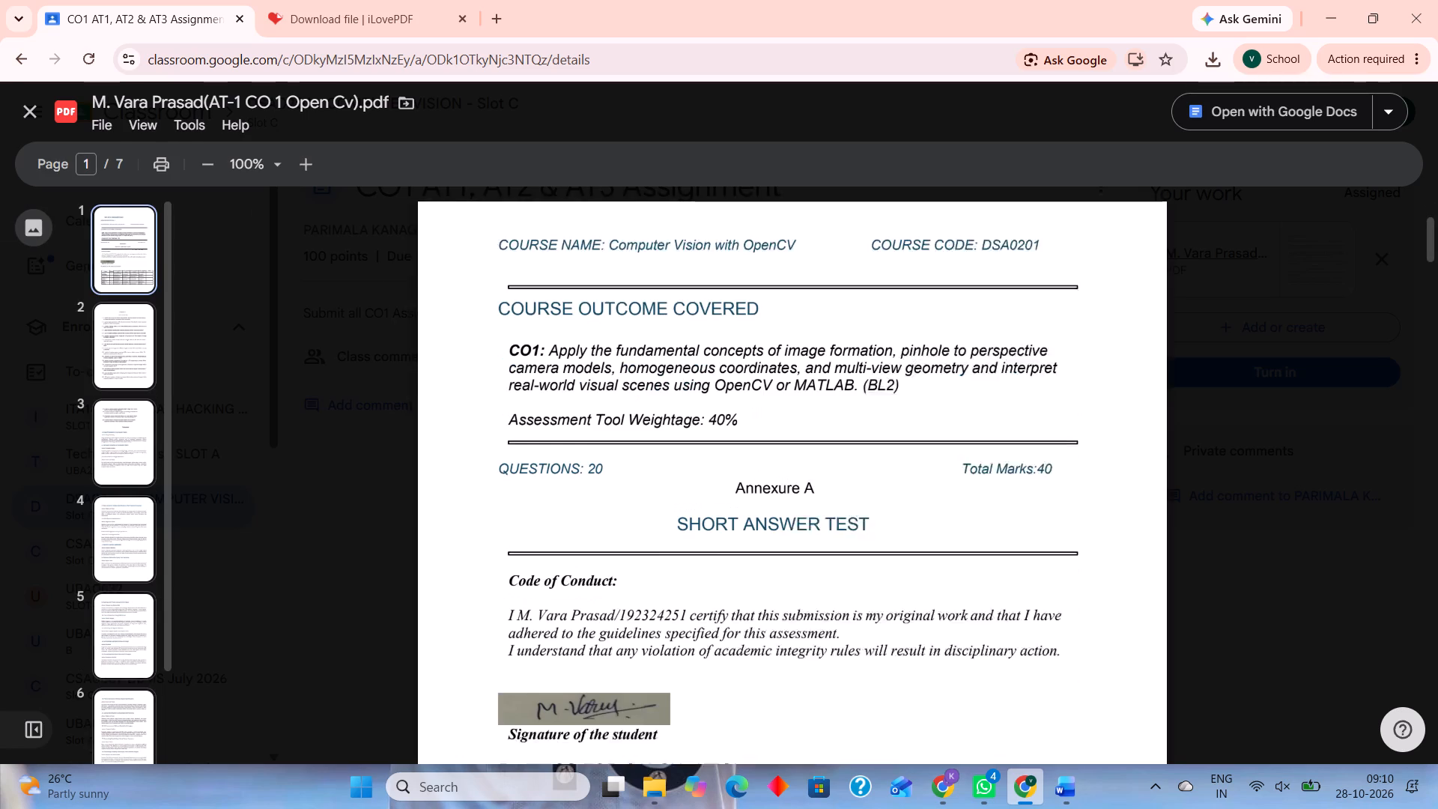
pyautogui.scroll(-2, 745, 489)
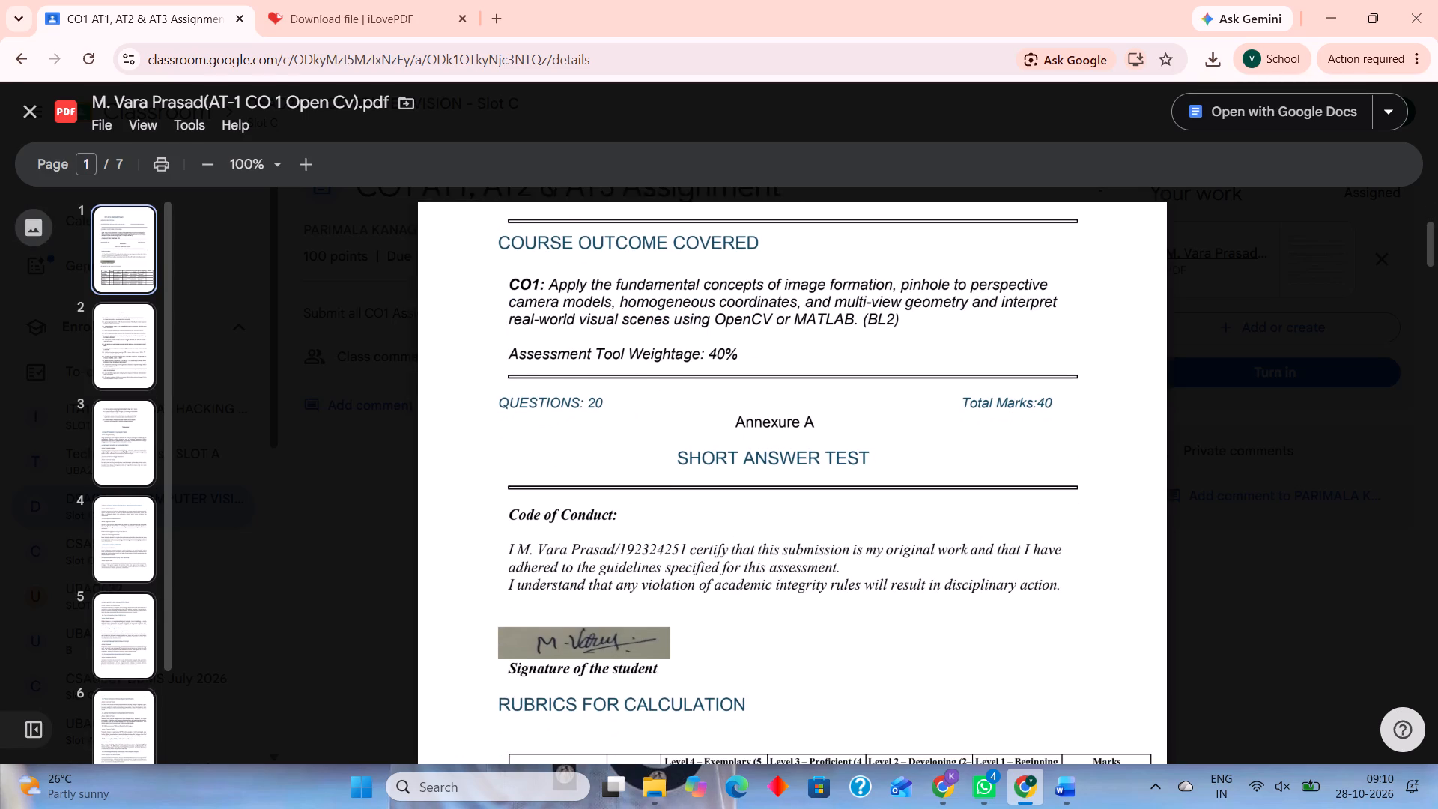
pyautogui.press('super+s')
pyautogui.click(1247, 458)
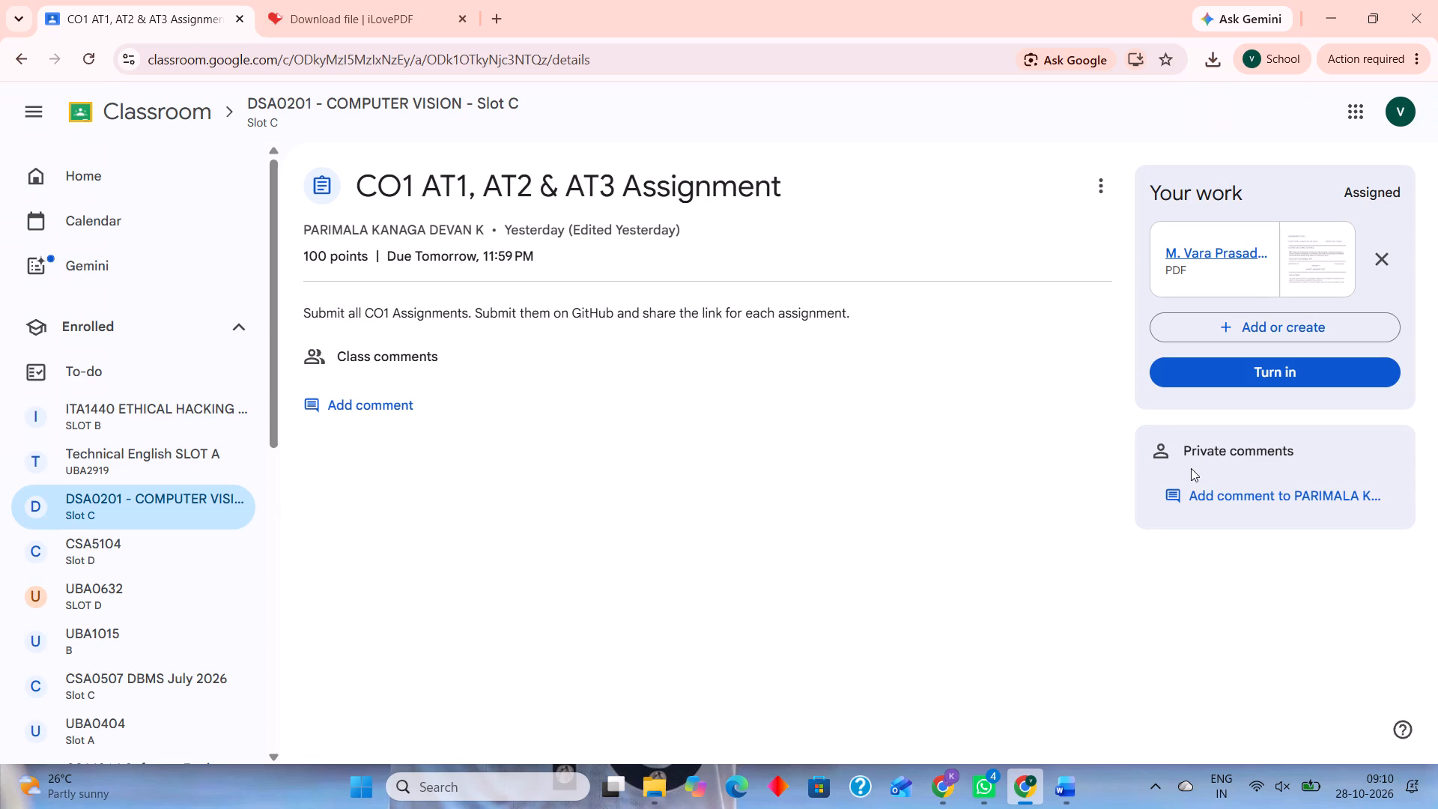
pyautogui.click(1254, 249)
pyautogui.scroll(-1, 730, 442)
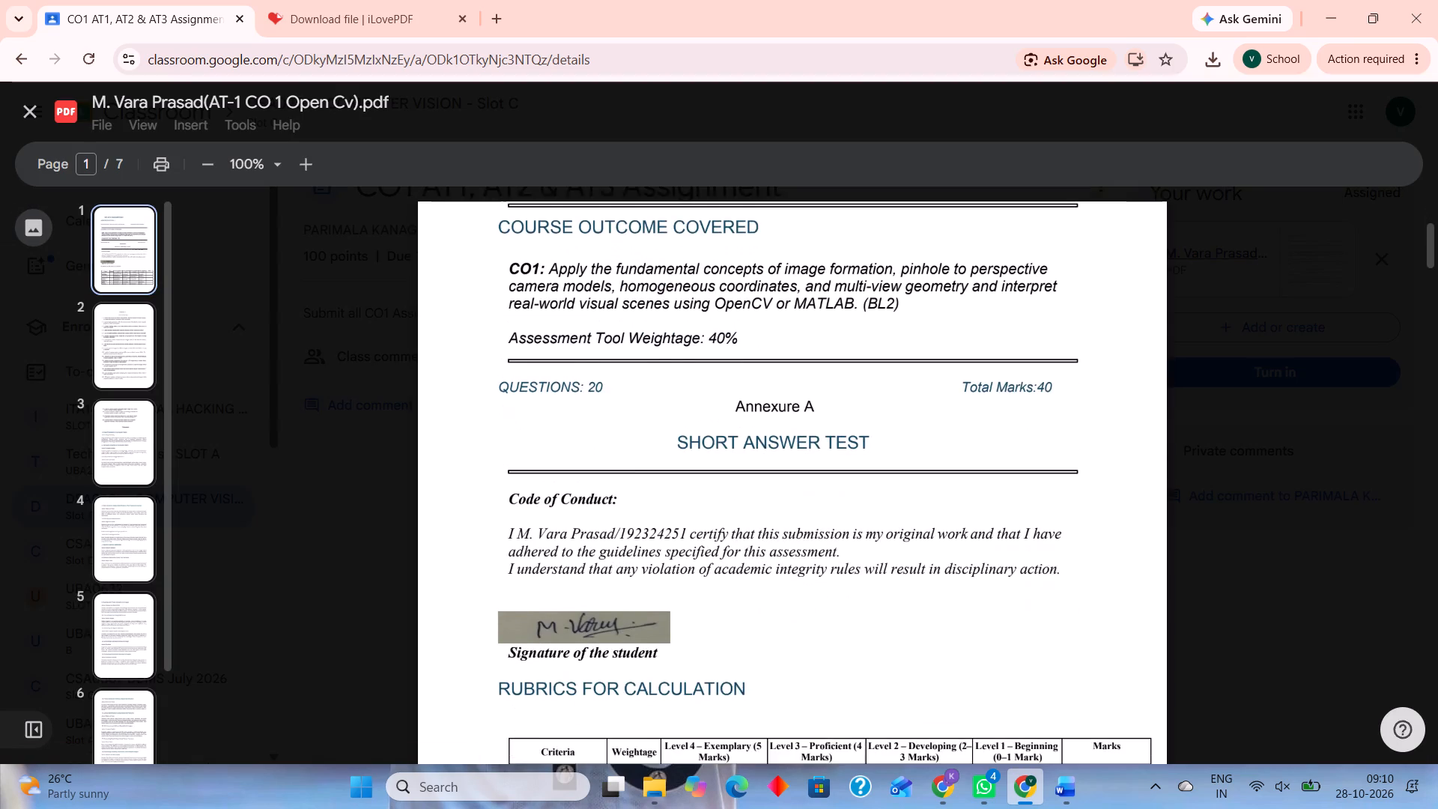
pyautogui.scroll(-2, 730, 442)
# Capture a rectangular screen snip of the handwritten signature above "Signature of the student" in the AT-1 PDF.
pyautogui.press('Print')
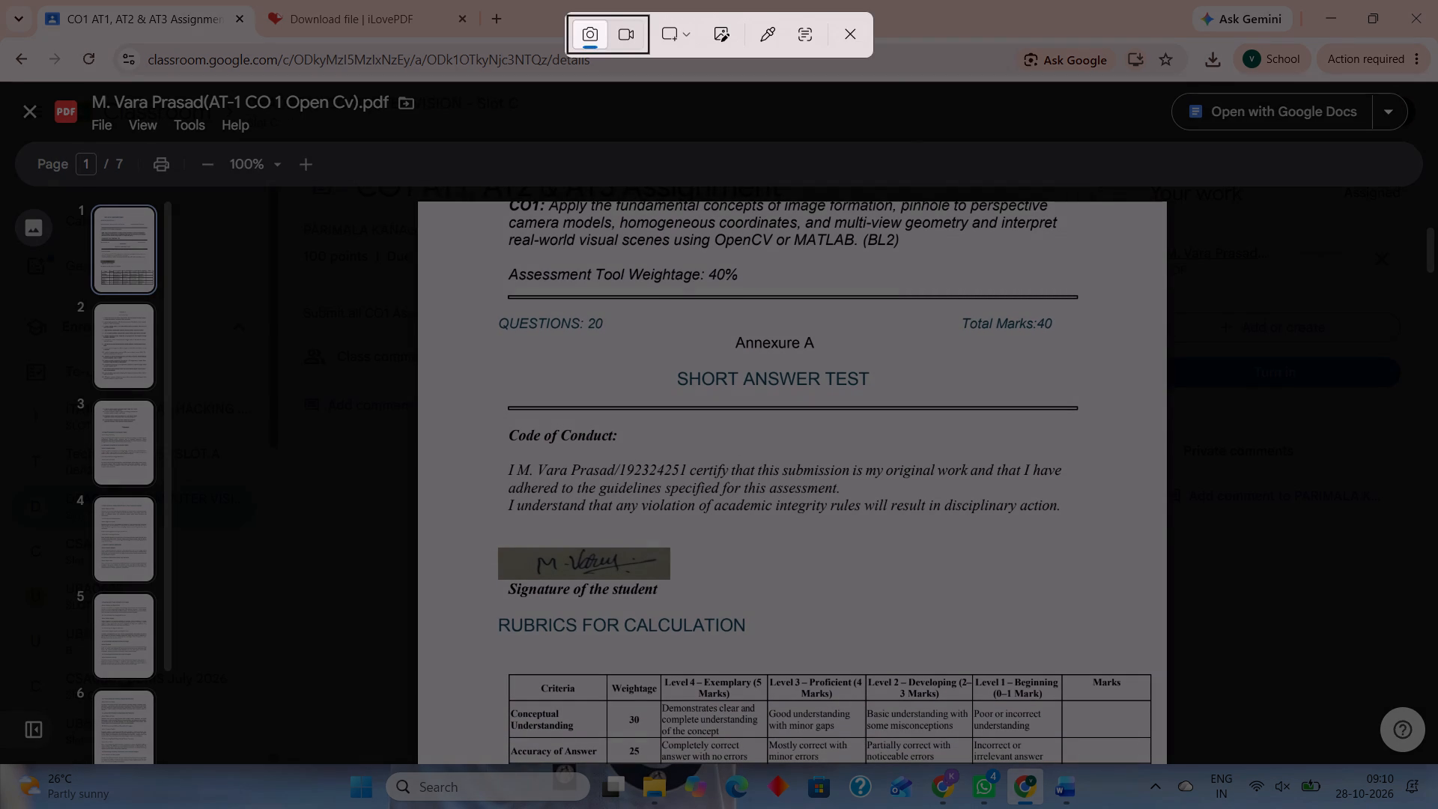
pyautogui.moveTo(503, 553); pyautogui.dragTo(671, 581)
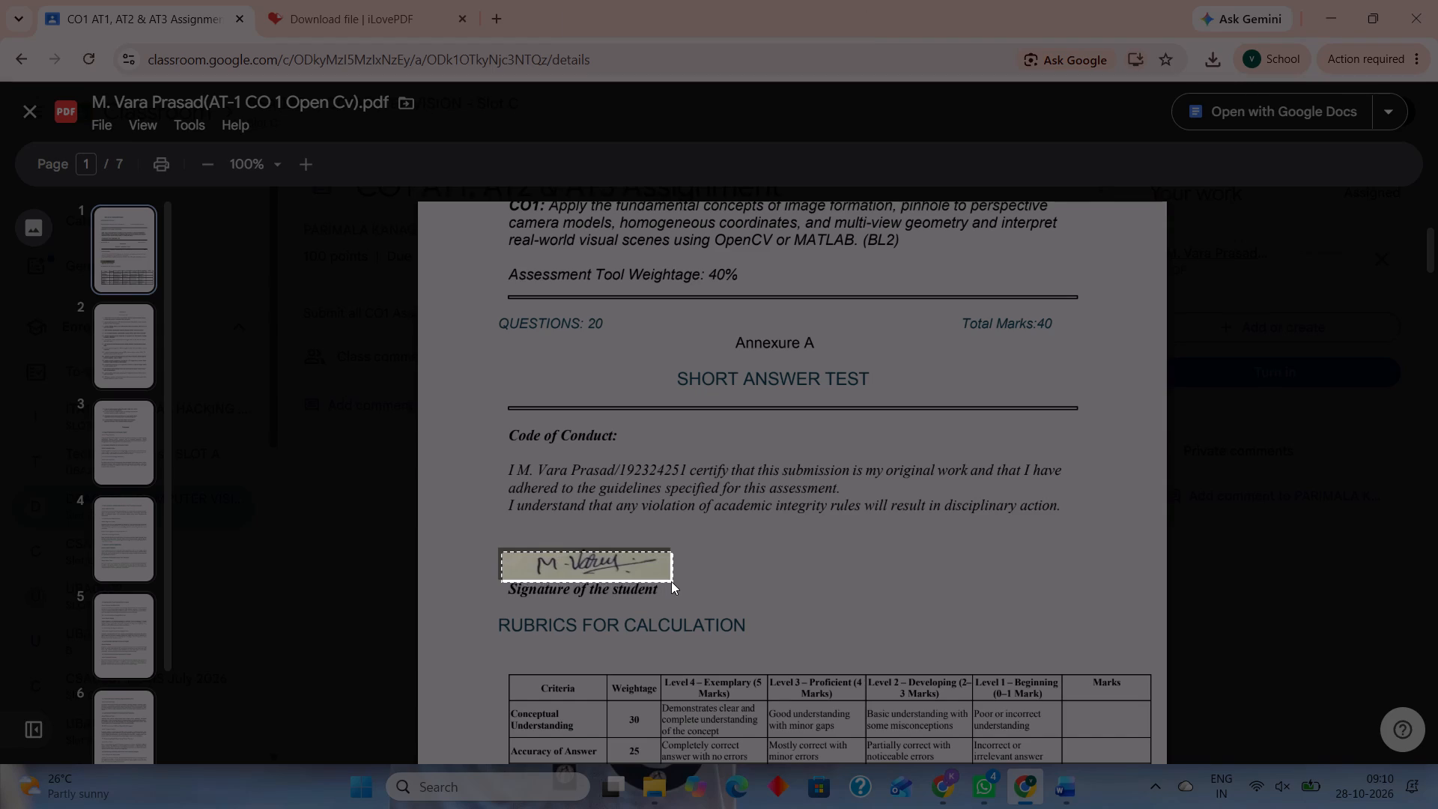
pyautogui.moveTo(671, 581); pyautogui.dragTo(663, 575)
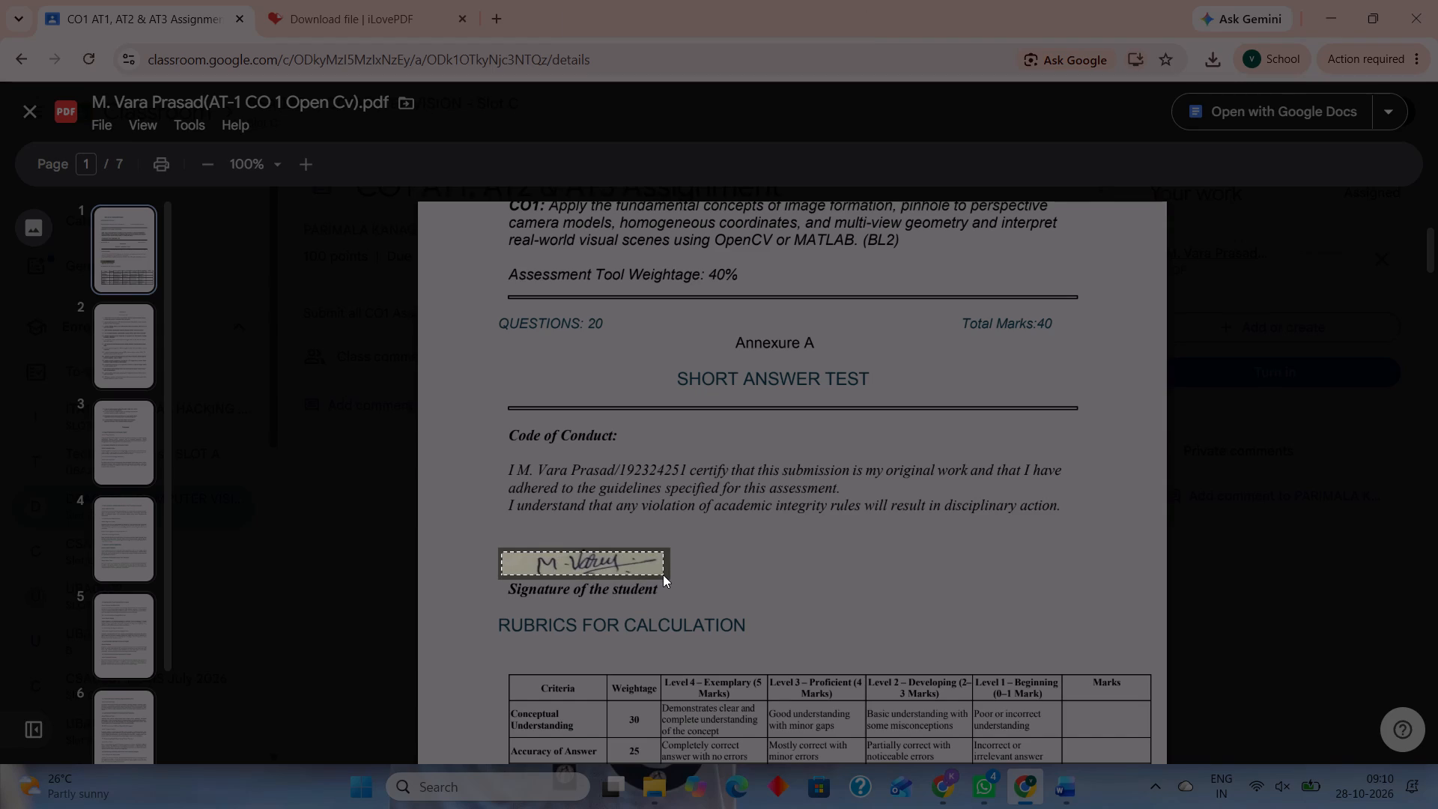
pyautogui.moveTo(663, 575); pyautogui.dragTo(664, 577)
pyautogui.moveTo(664, 577); pyautogui.dragTo(664, 576)
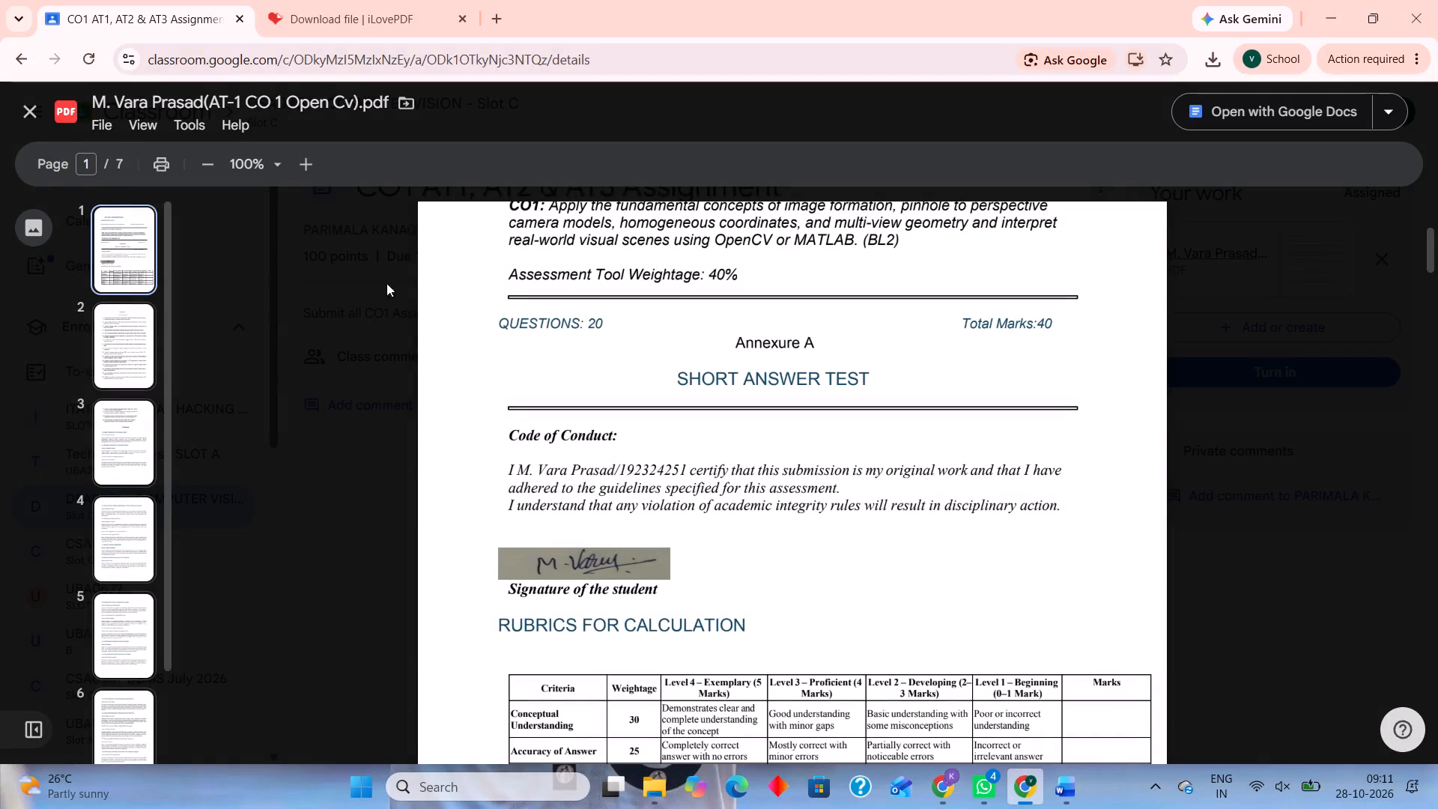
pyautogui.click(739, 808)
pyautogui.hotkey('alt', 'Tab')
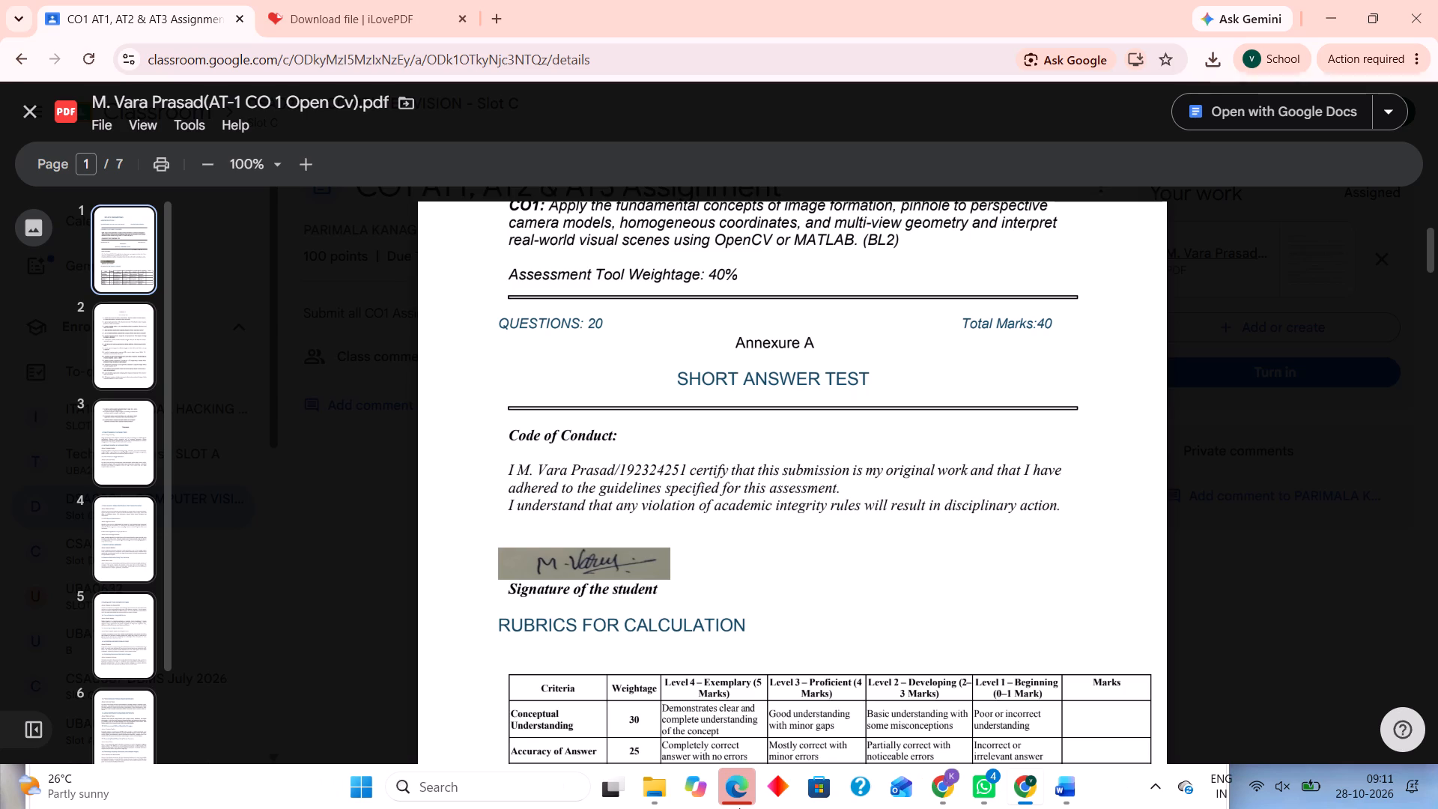
# Switch to the Word document and delete the colon after "Signature of the student" below the Code of Conduct.
pyautogui.hotkey('alt', 'Tab')
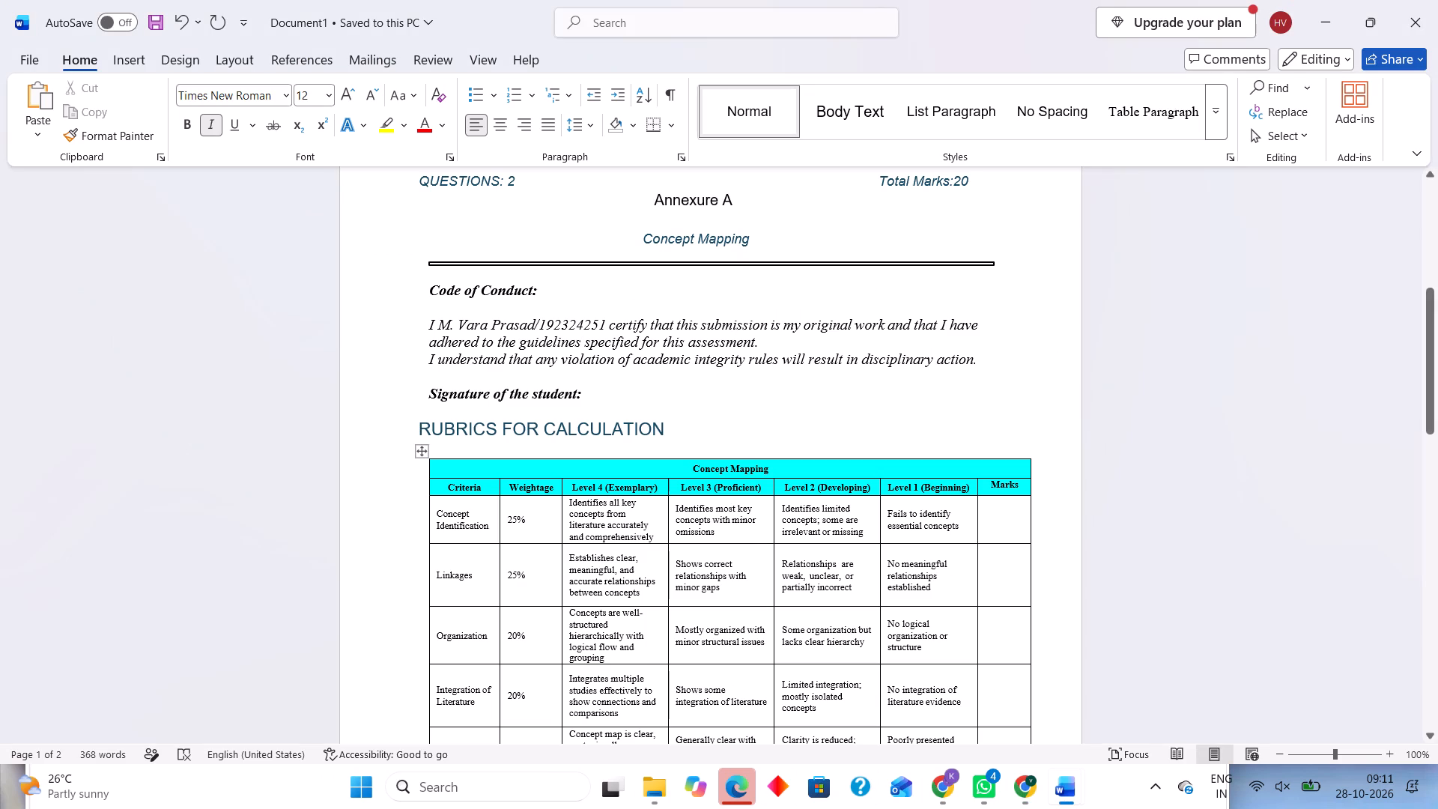
pyautogui.click(591, 384)
pyautogui.press('BackSpace')
# Paste the captured signature image on the empty line above "Signature of the student".
pyautogui.press('Up')
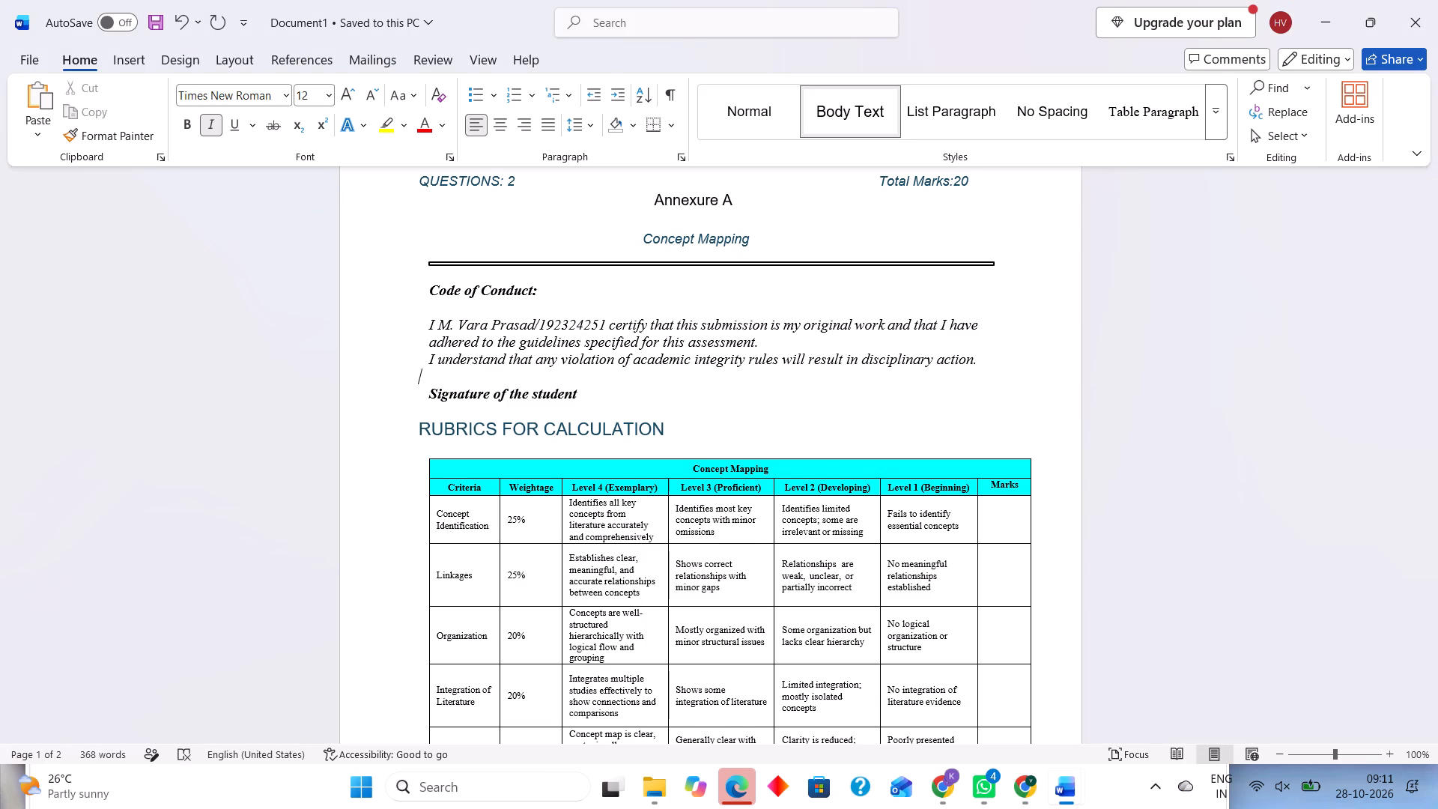
pyautogui.hotkey('ctrl', 'v')
pyautogui.click(562, 380)
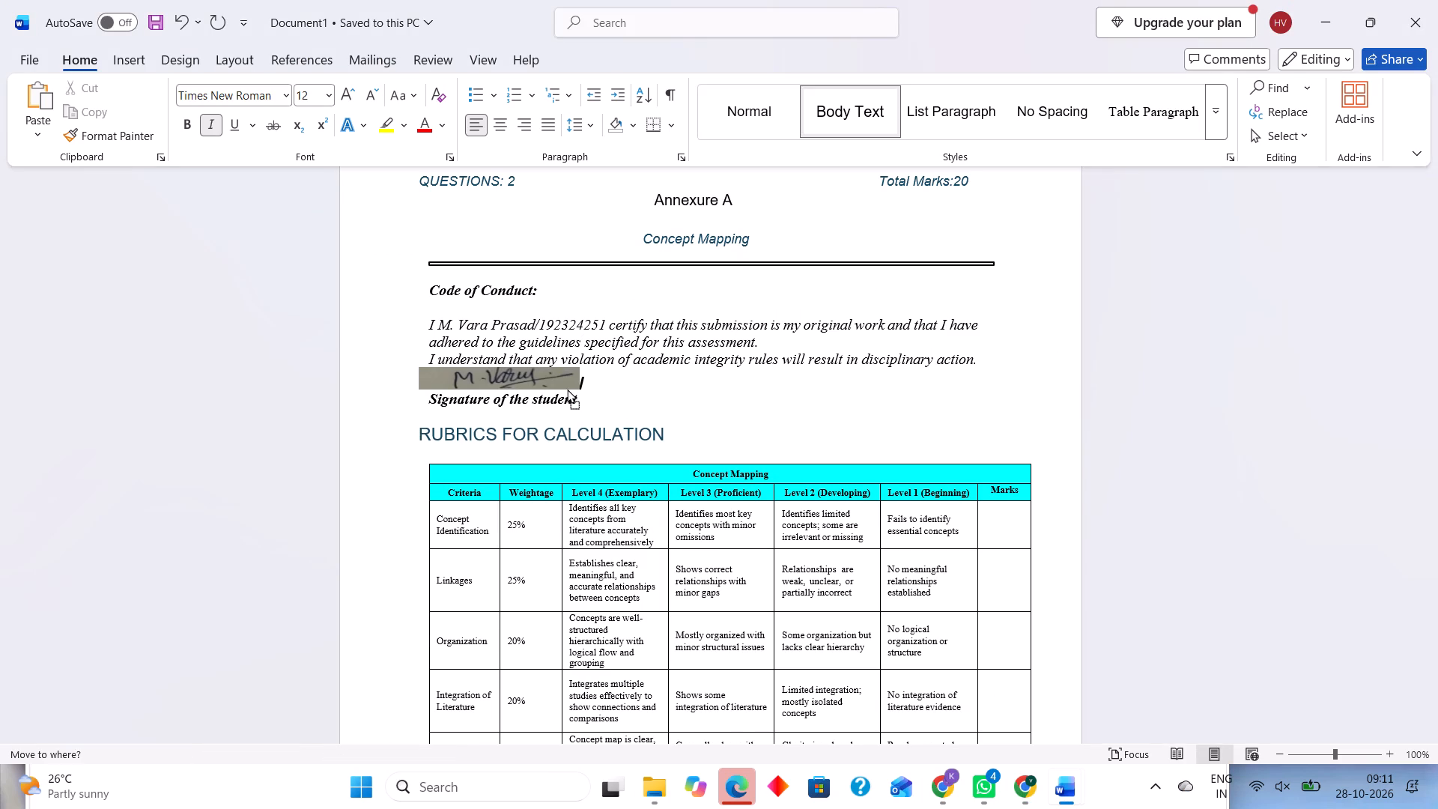
pyautogui.click(670, 397)
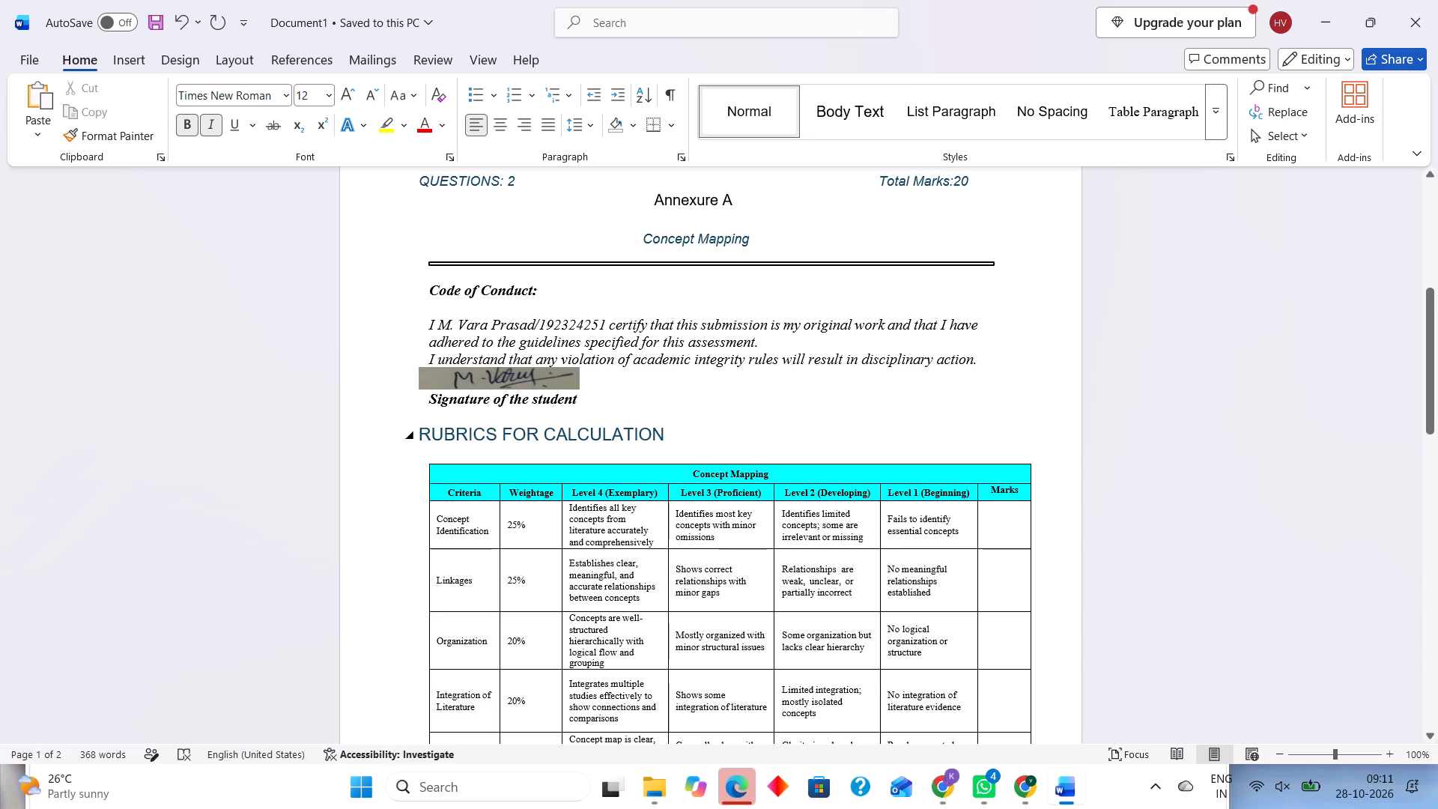
pyautogui.scroll(-2, 714, 438)
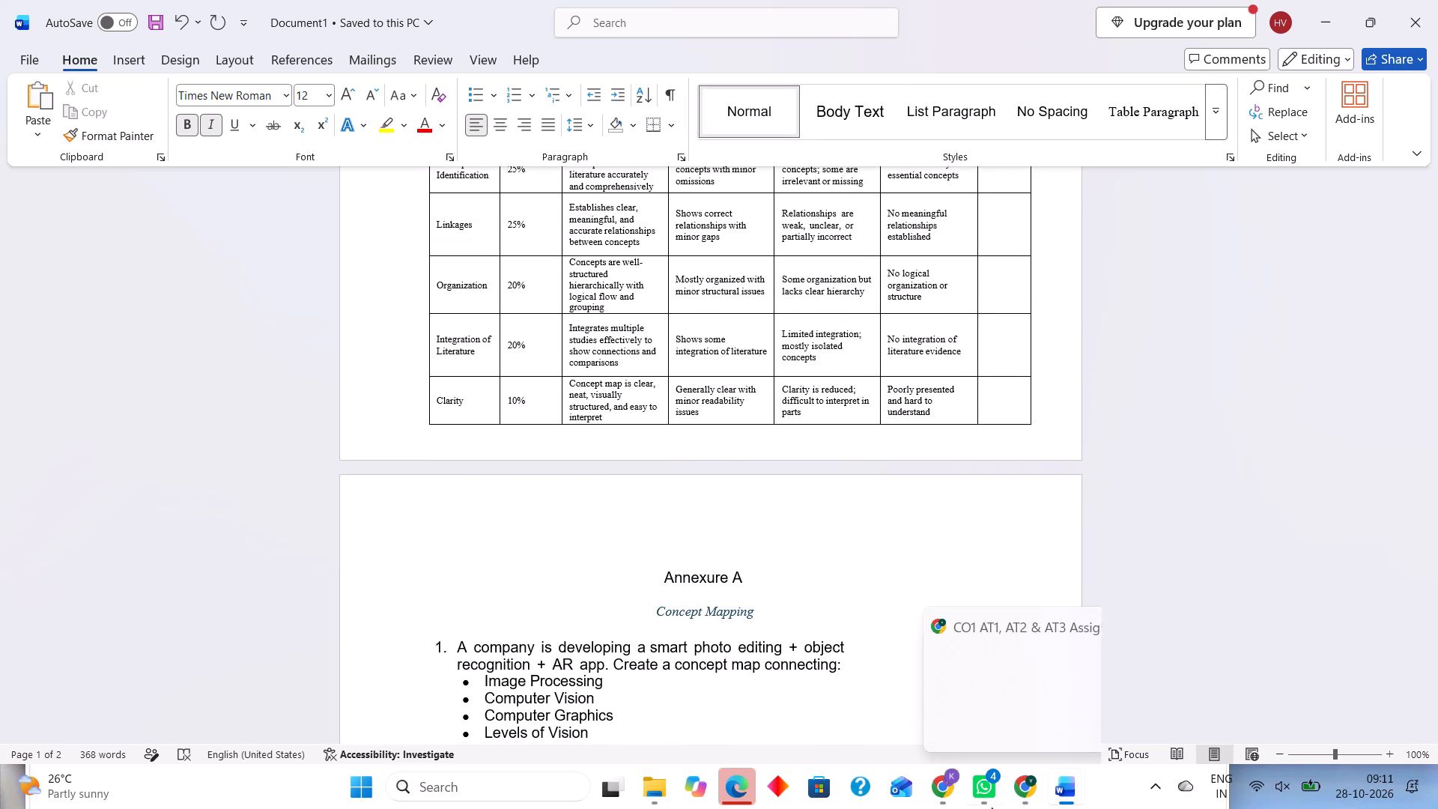
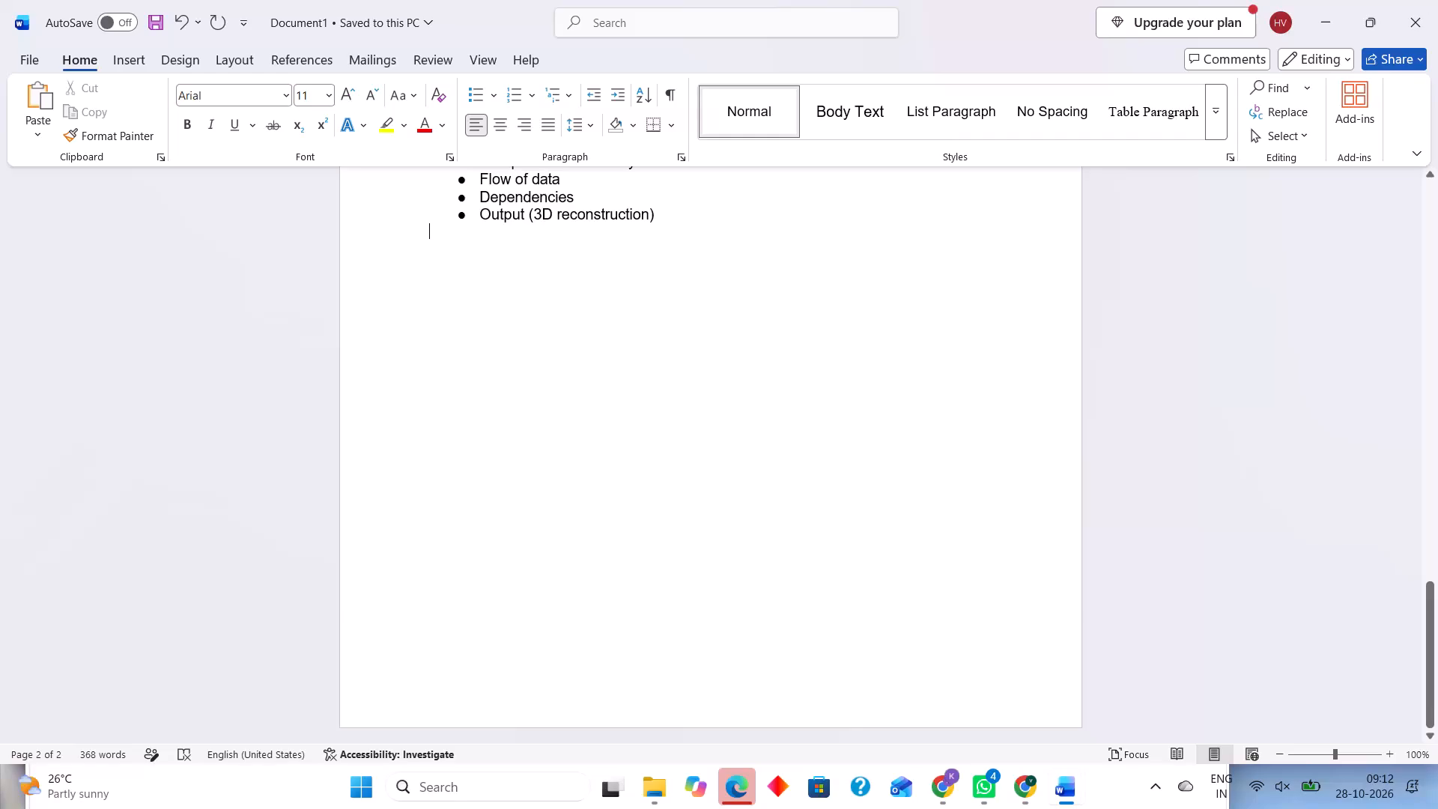
# Paste the copied handwritten concept map picture on the blank line below the "Output (3D reconstruction)" bullet.
pyautogui.hotkey('ctrl', 'v')
pyautogui.moveTo(571, 309); pyautogui.dragTo(568, 354)
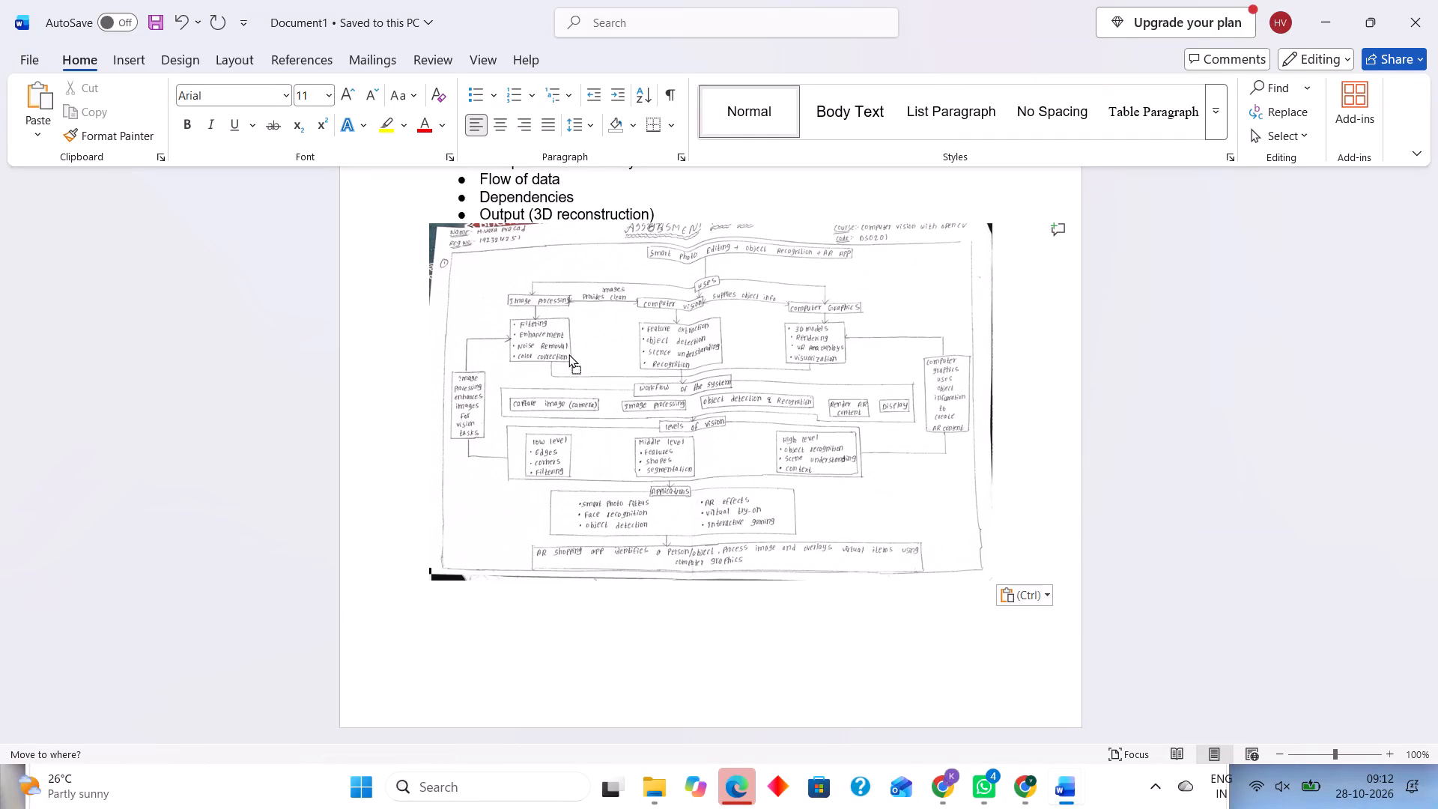
pyautogui.moveTo(568, 354); pyautogui.dragTo(566, 353)
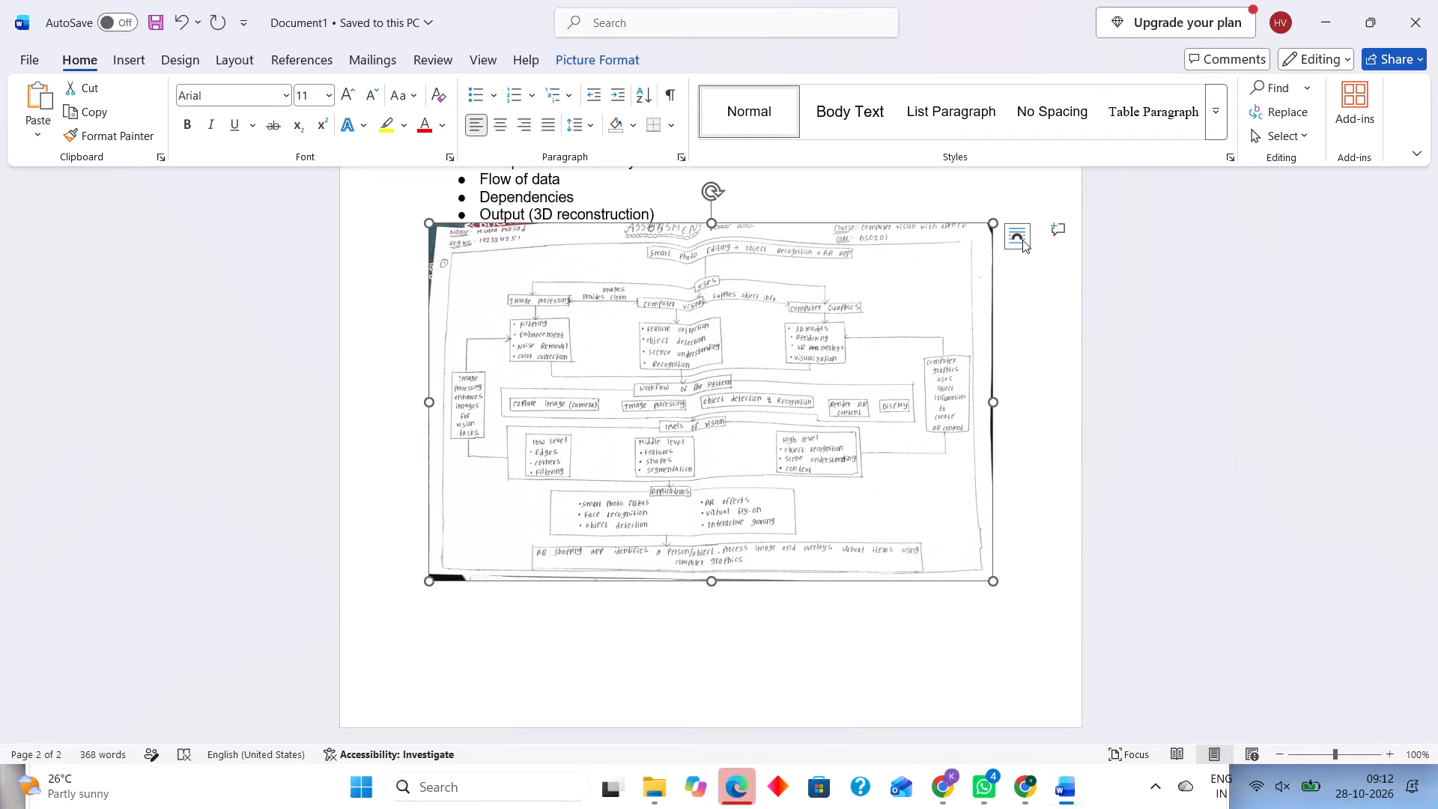
# Apply Square text wrapping to the concept map picture and move it slightly down and left, leaving a gap below the bullet list.
pyautogui.click(1022, 240)
pyautogui.click(1066, 370)
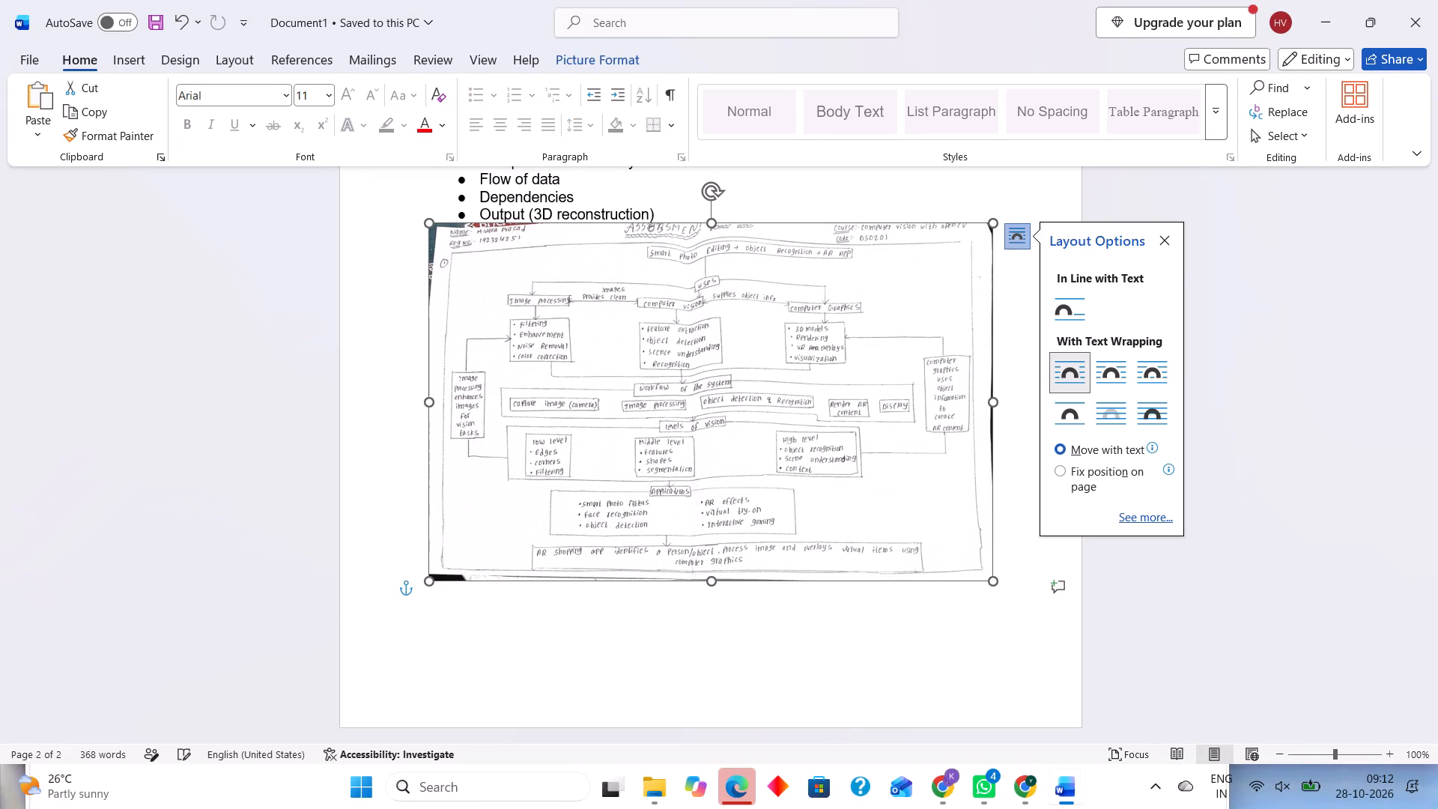
pyautogui.moveTo(855, 384); pyautogui.dragTo(837, 494)
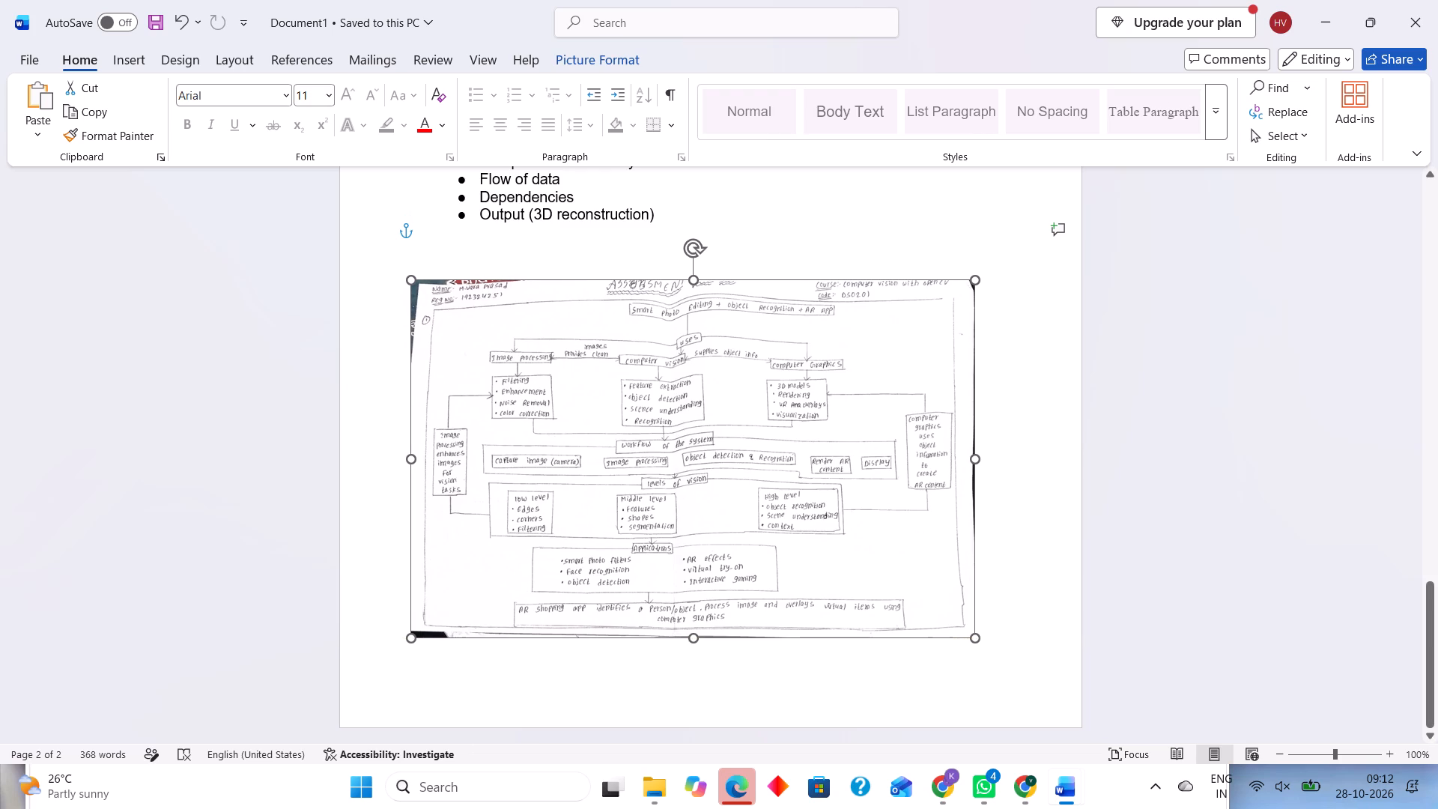
pyautogui.moveTo(837, 494); pyautogui.dragTo(834, 626)
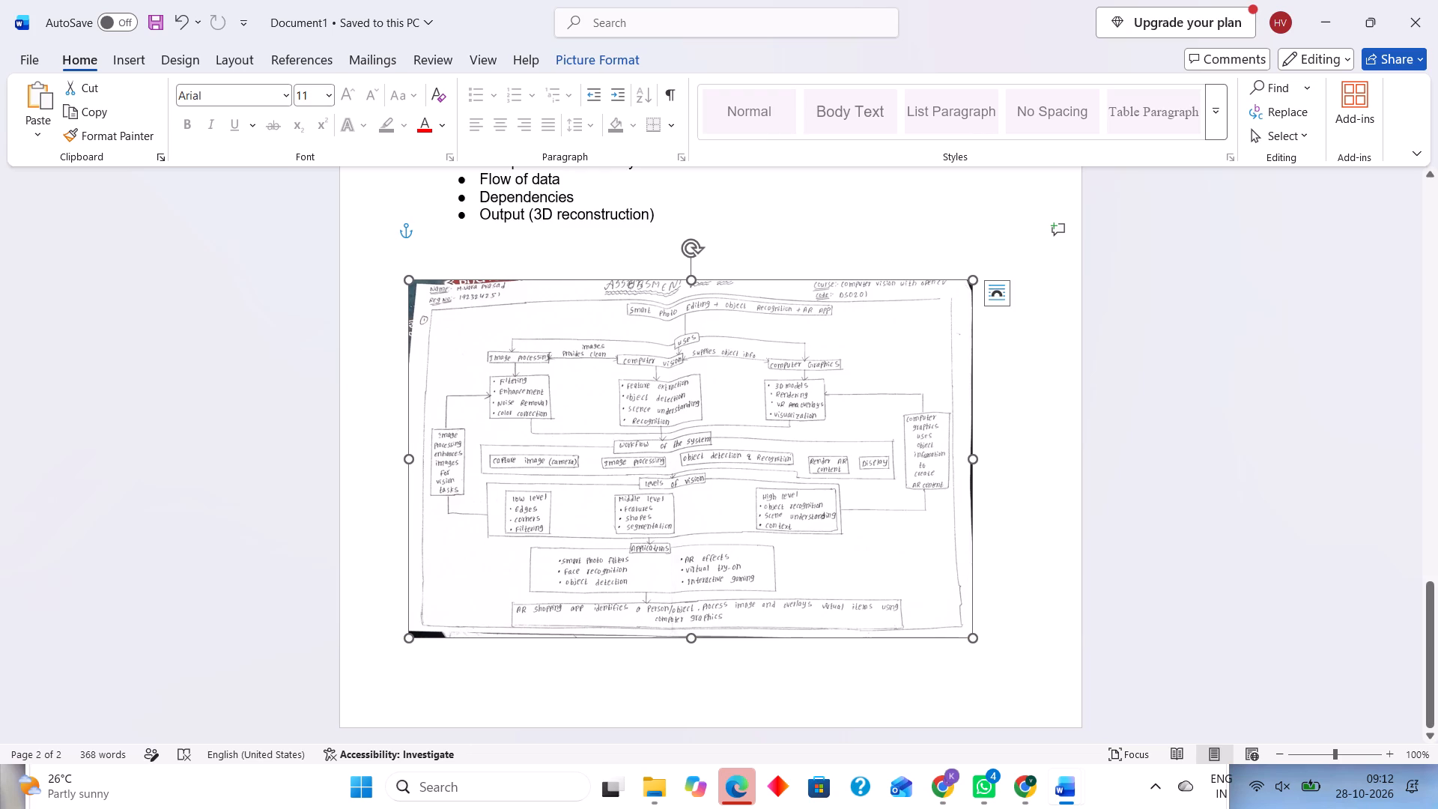
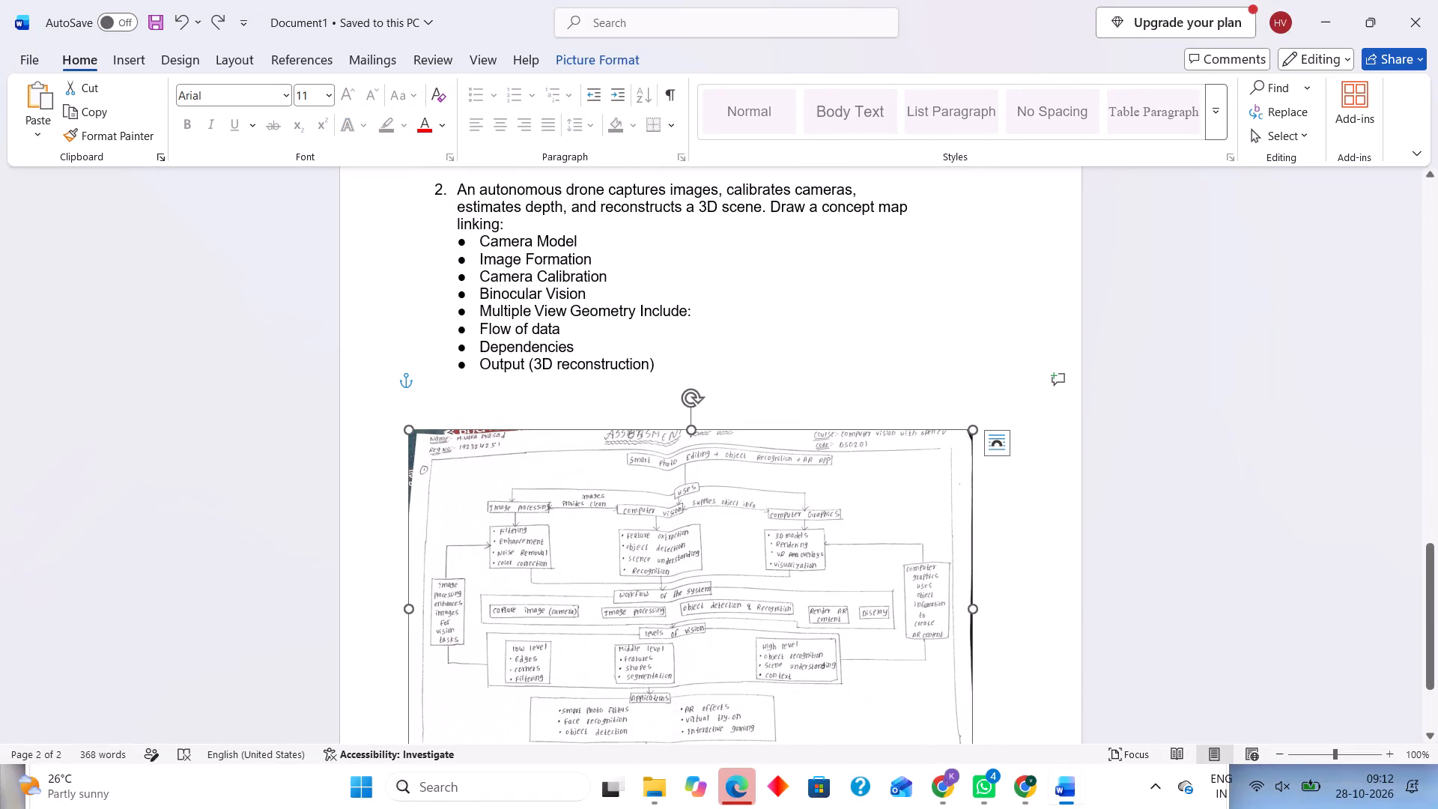
# Set the text wrapping of the handwritten concept map picture below question 2 to In Line with Text.
pyautogui.click(989, 455)
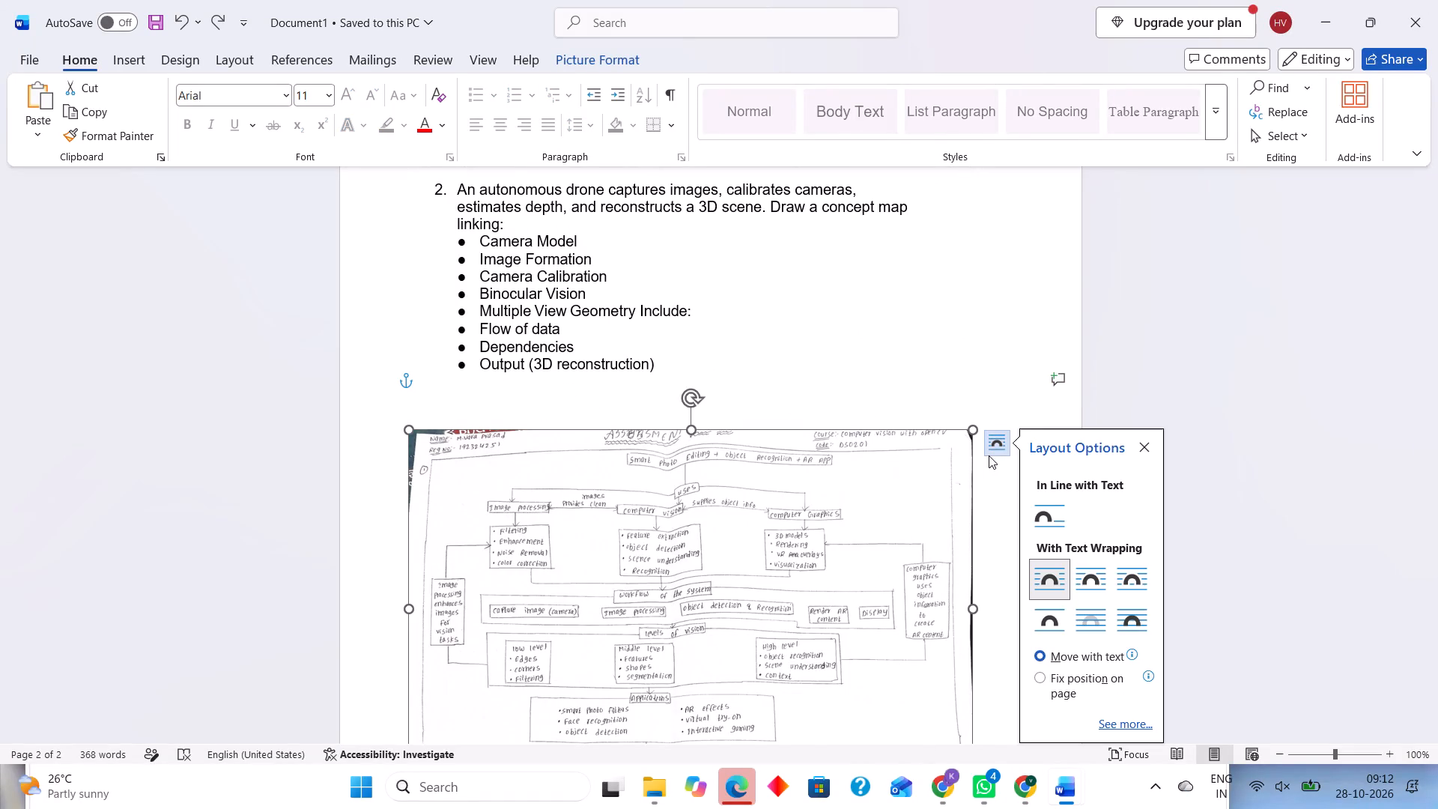
pyautogui.click(1050, 518)
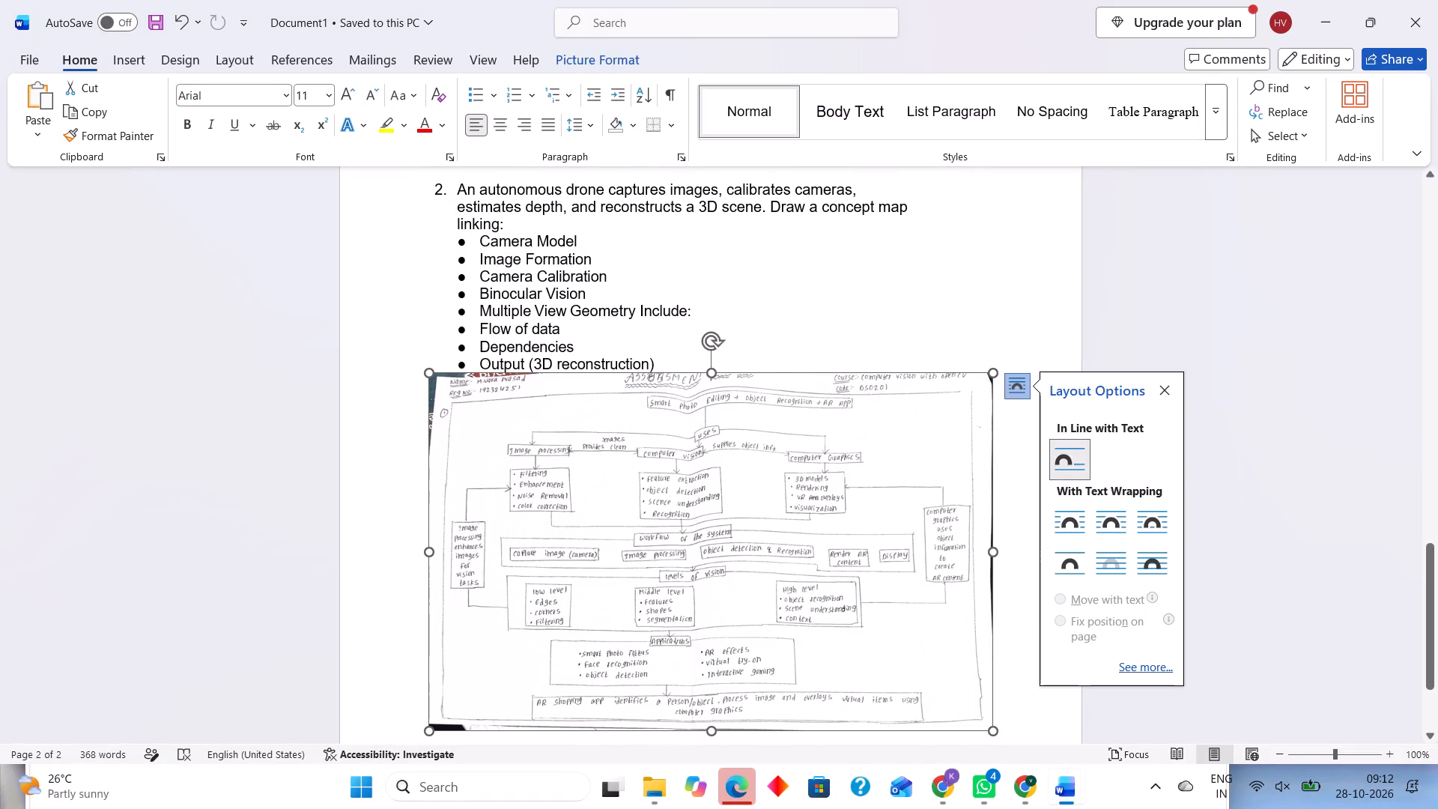
# Paste the copied picture of the handwritten autonomous drone 3D reconstruction concept map below the question 2 bullet list.
pyautogui.scroll(-1, 901, 548)
pyautogui.hotkey('ctrl', 'v')
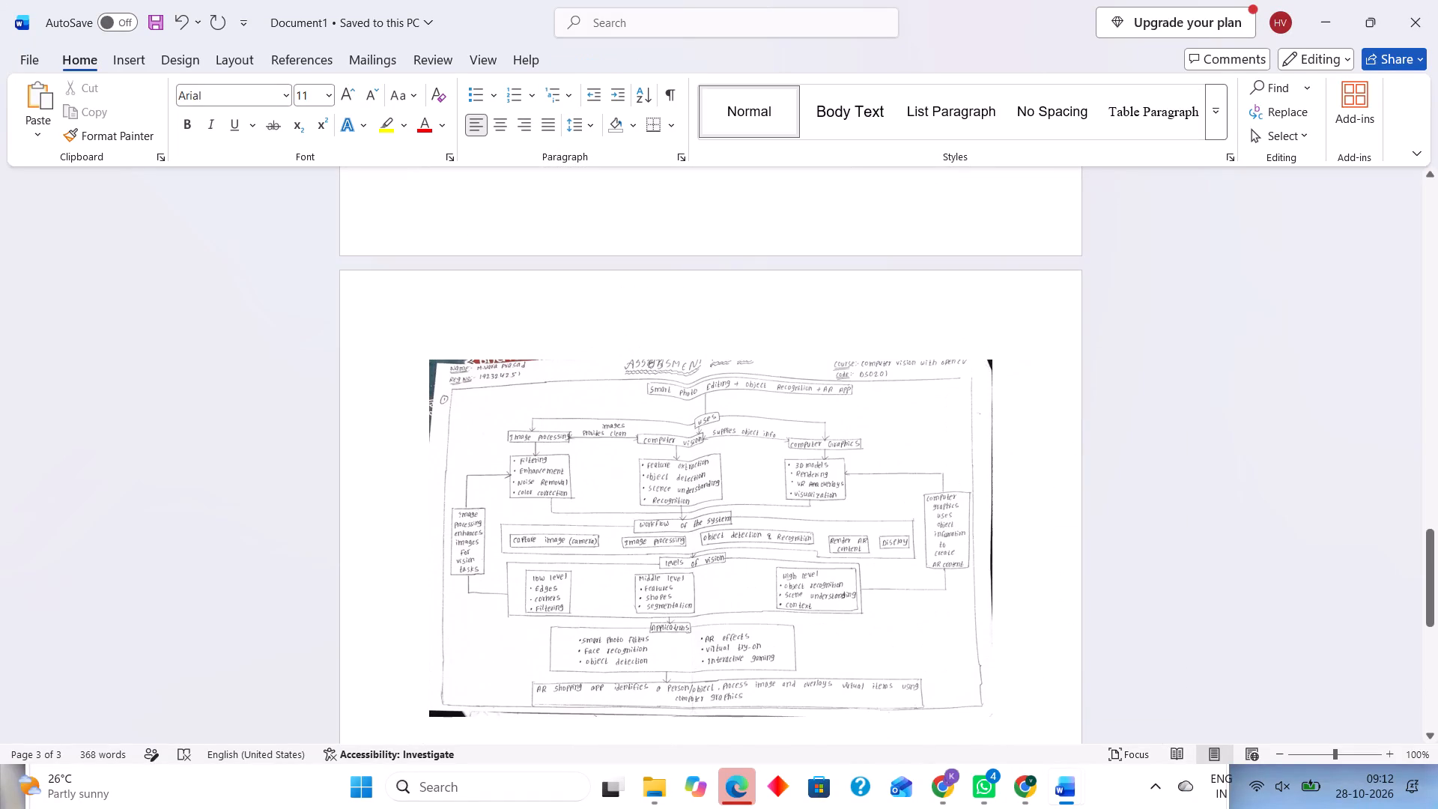
pyautogui.scroll(3, 841, 520)
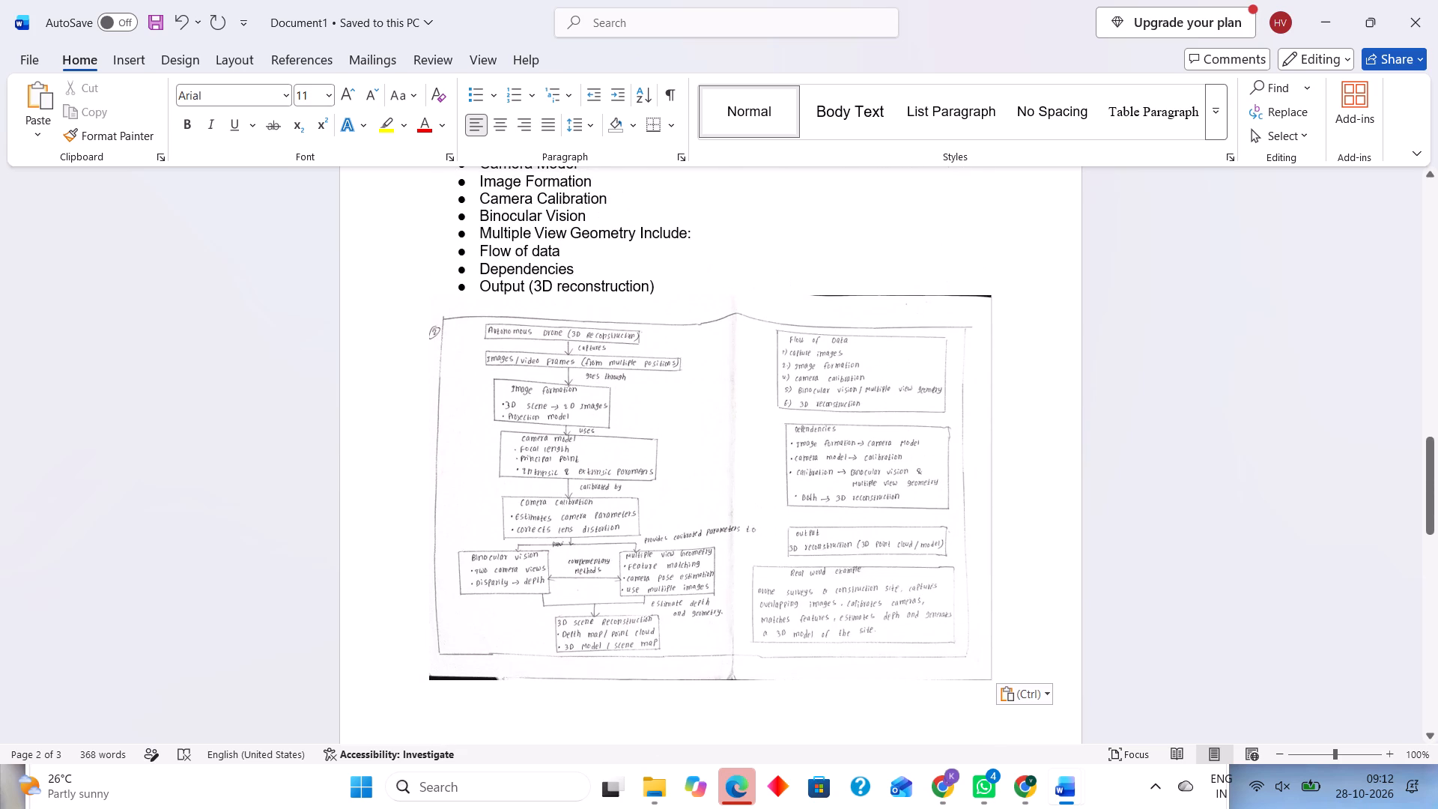
# Undo the recent concept map image pastes and adjustments back to the blank line below the question 2 list.
pyautogui.hotkey('ctrl', 'z')
pyautogui.hotkey('ctrl', 'z')
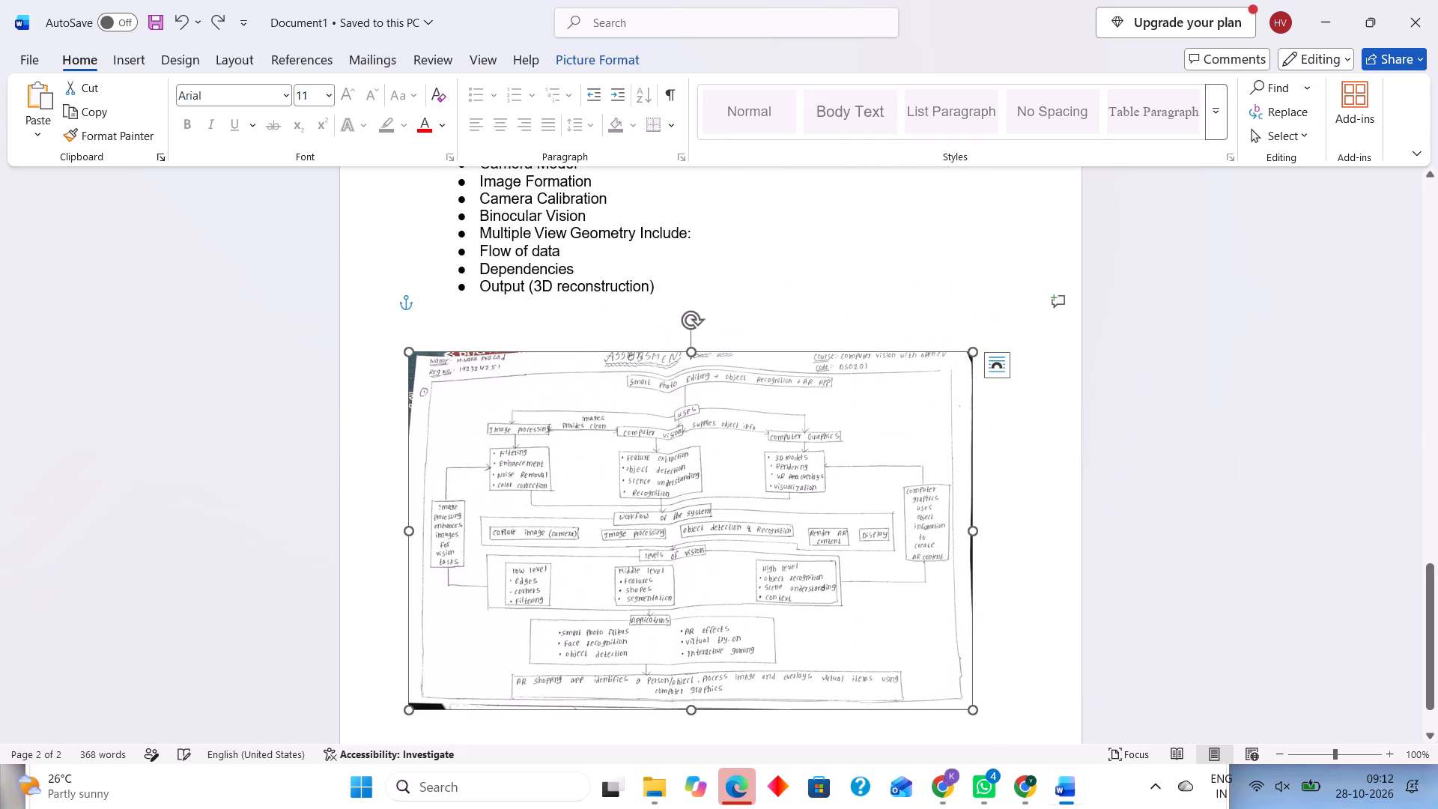
pyautogui.hotkey('ctrl', 'z')
pyautogui.hotkey('ctrl', 'z')
pyautogui.hotkey('ctrl', 'z')
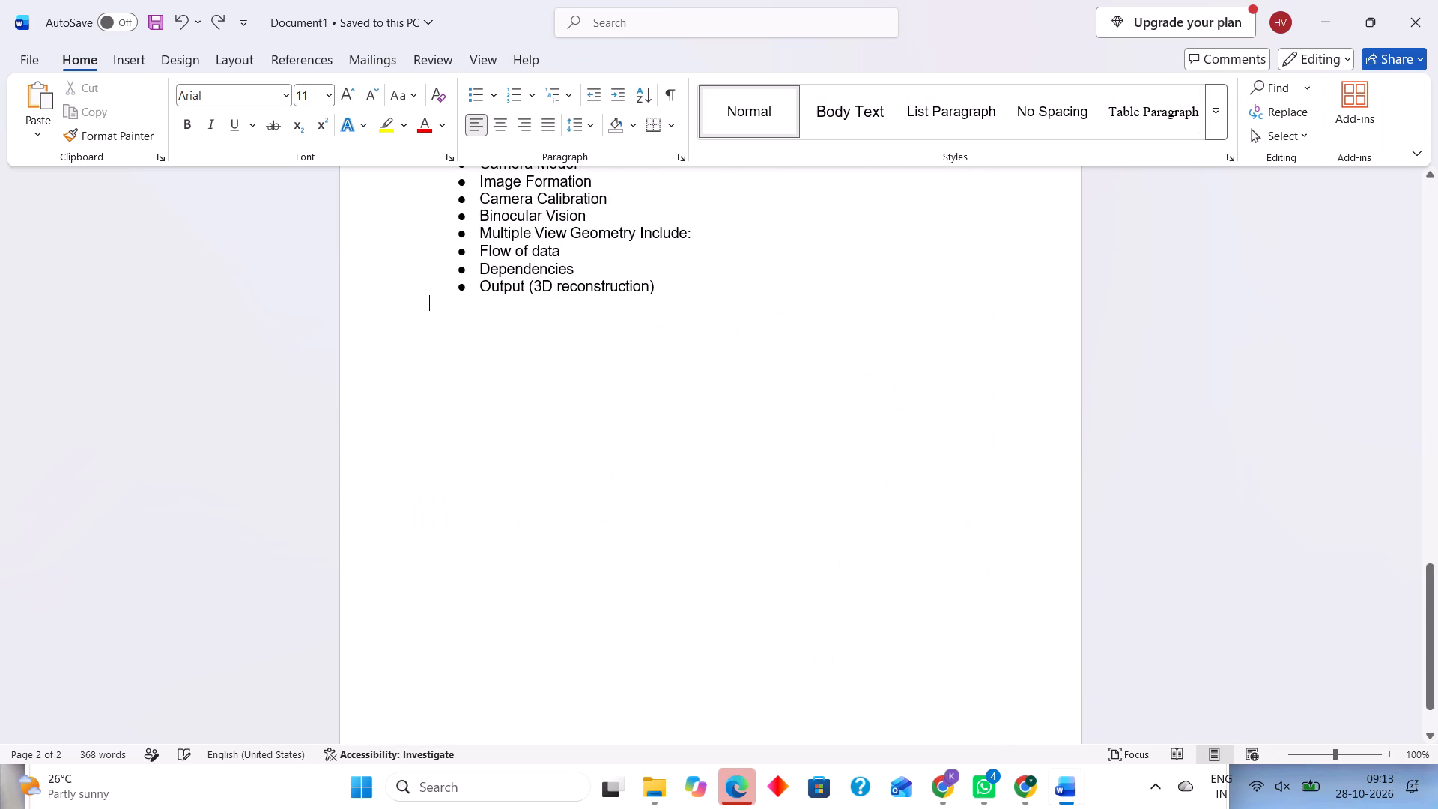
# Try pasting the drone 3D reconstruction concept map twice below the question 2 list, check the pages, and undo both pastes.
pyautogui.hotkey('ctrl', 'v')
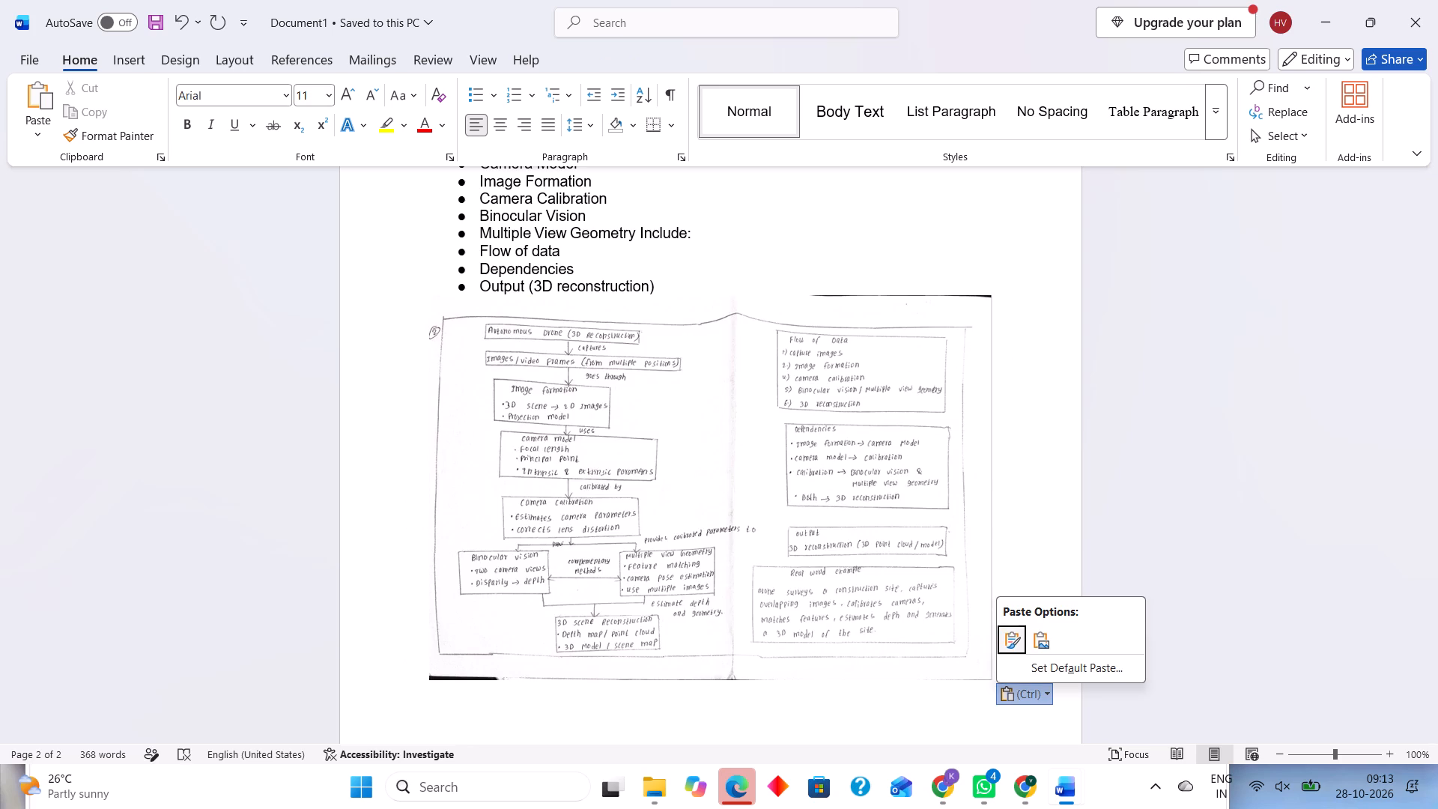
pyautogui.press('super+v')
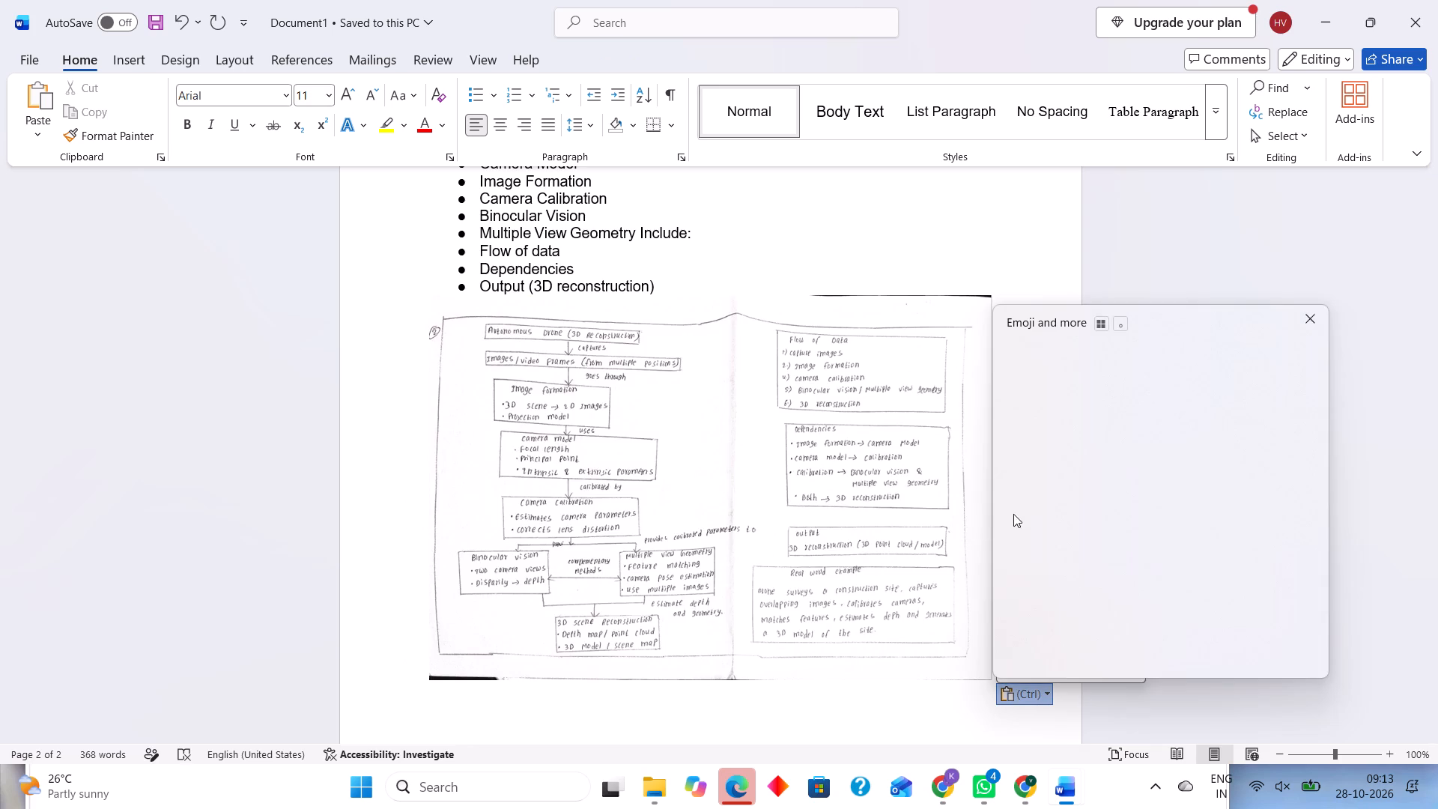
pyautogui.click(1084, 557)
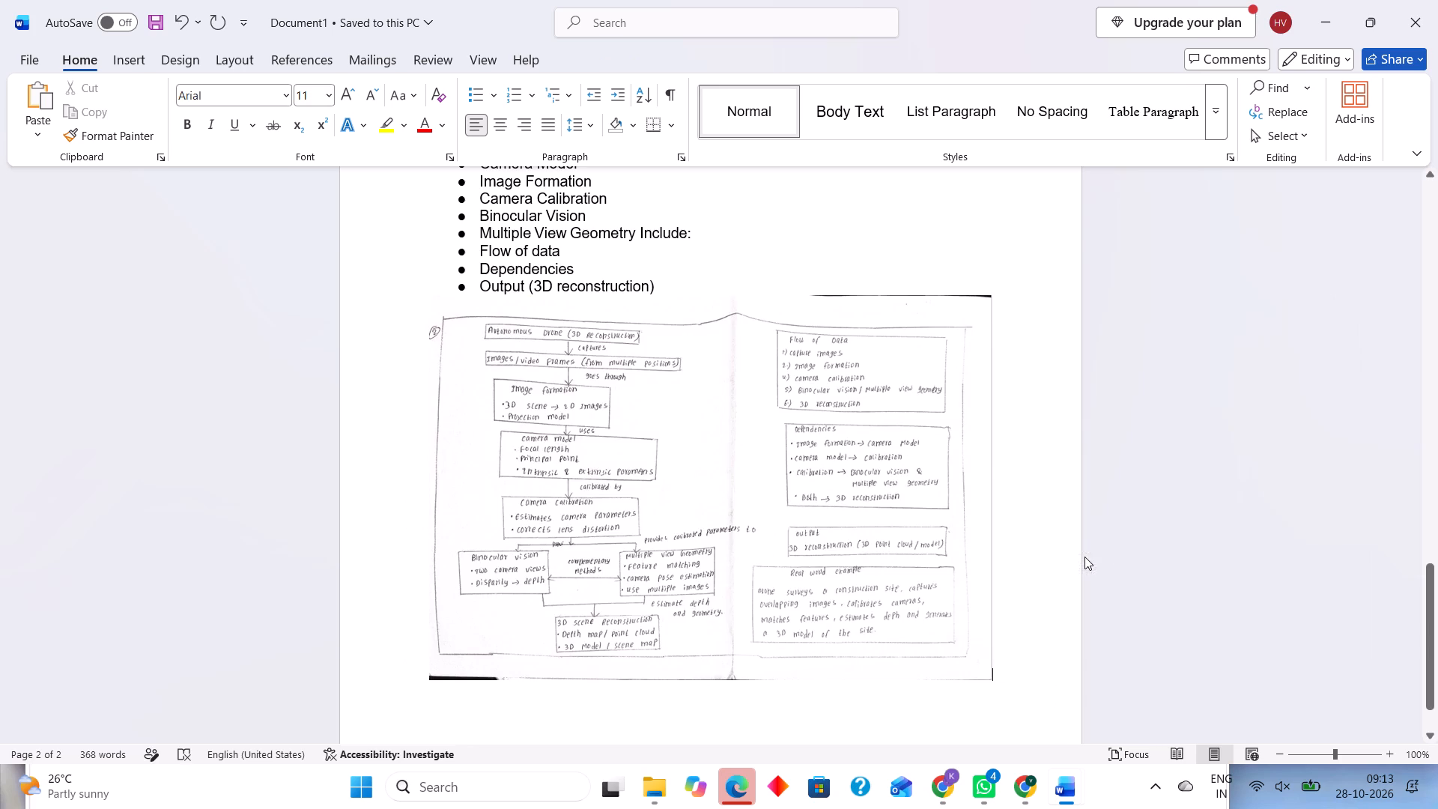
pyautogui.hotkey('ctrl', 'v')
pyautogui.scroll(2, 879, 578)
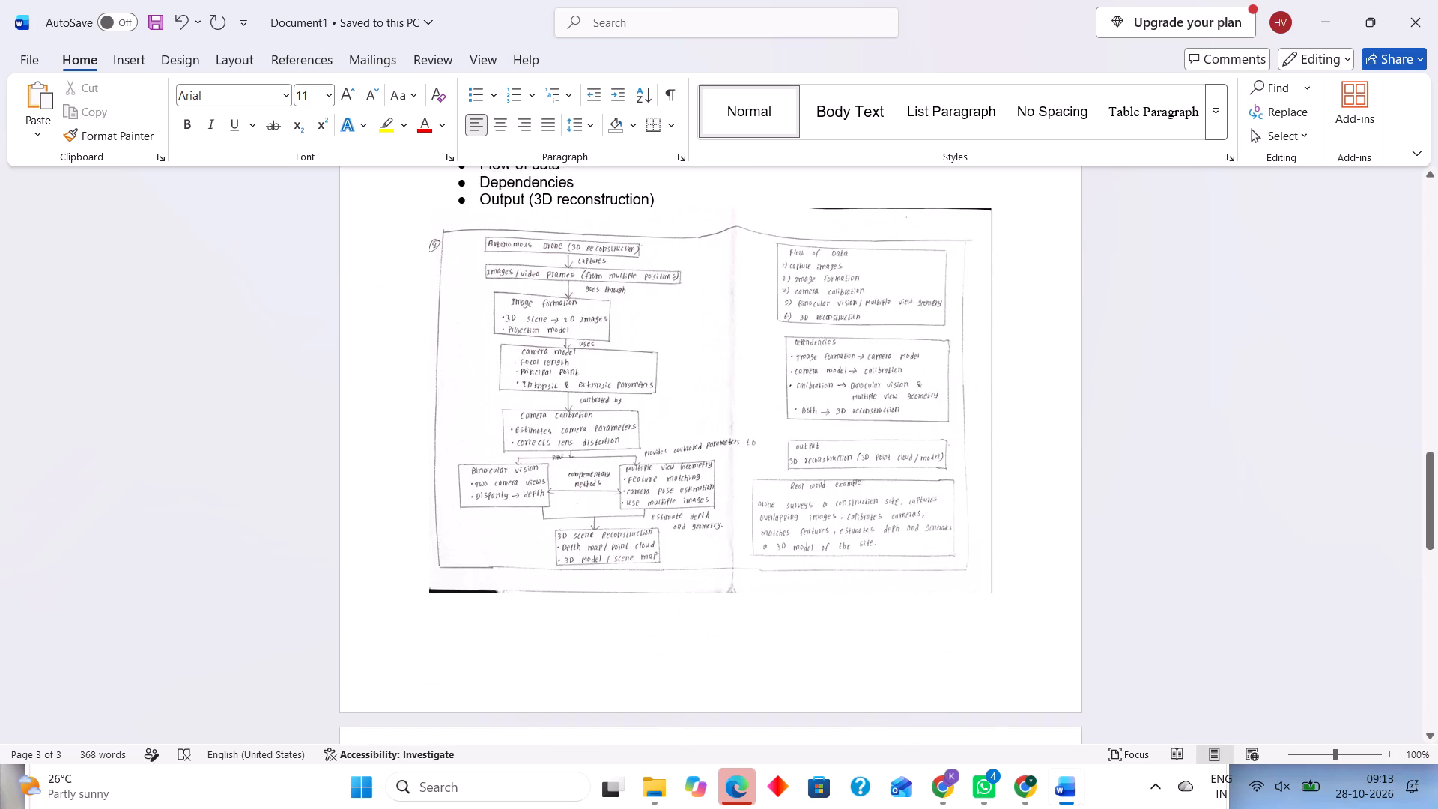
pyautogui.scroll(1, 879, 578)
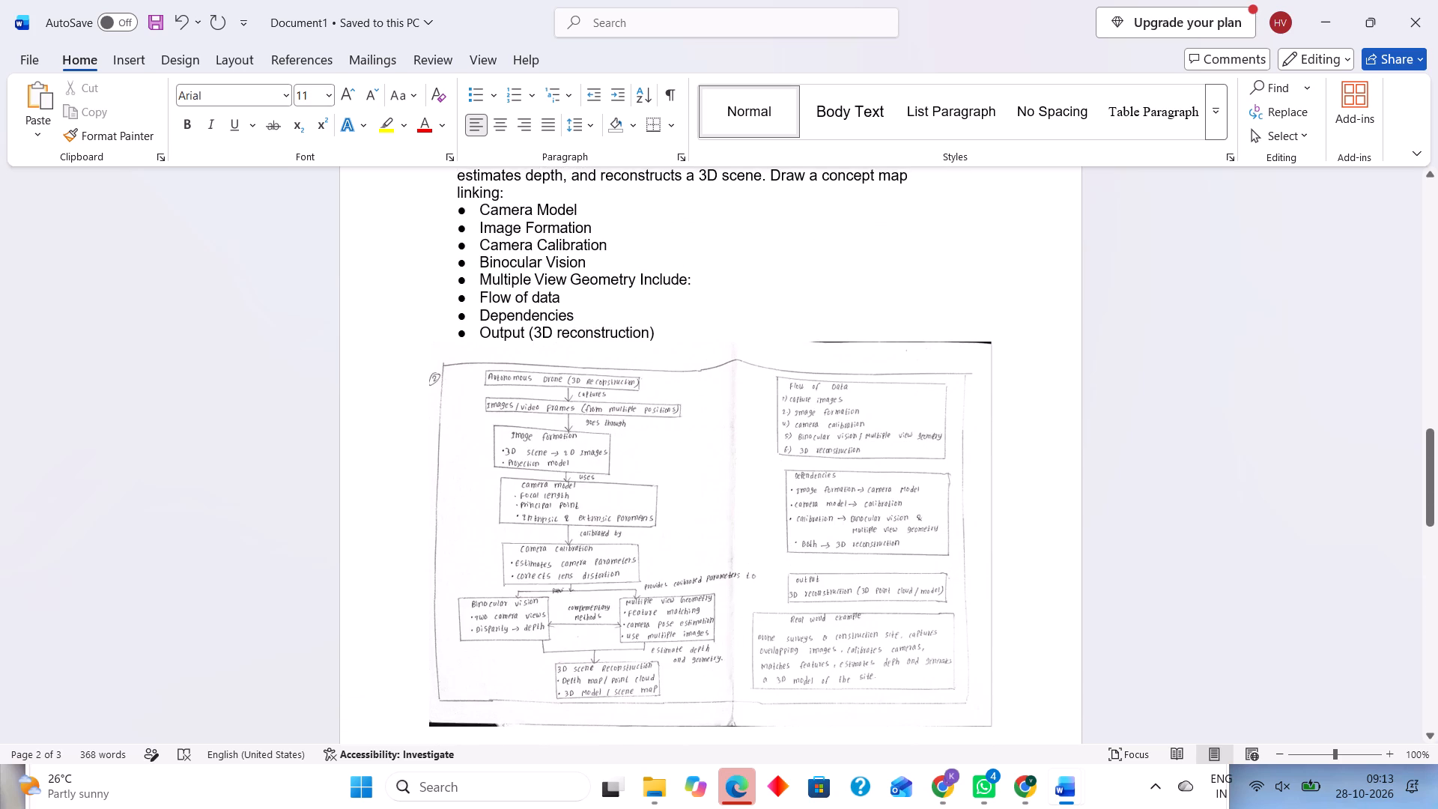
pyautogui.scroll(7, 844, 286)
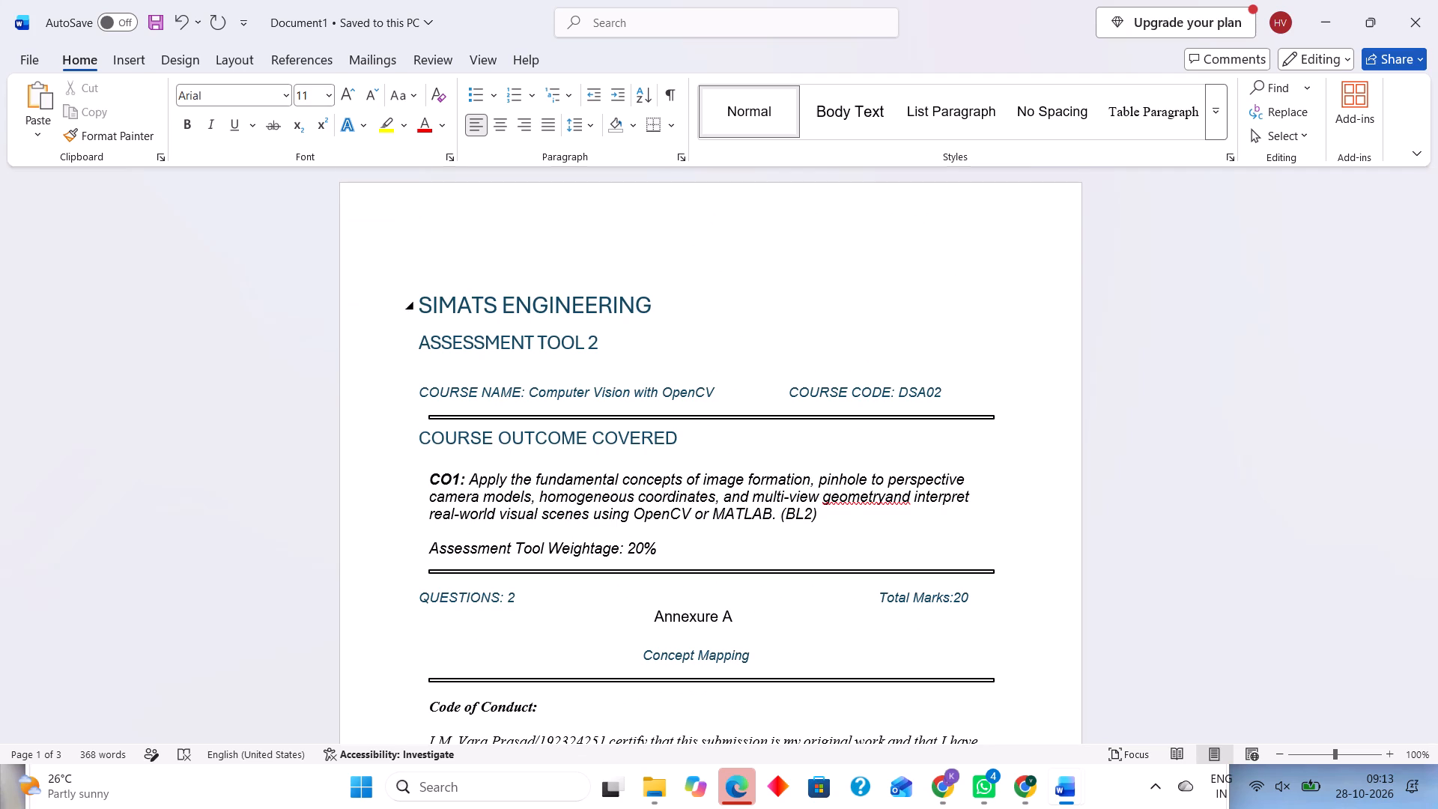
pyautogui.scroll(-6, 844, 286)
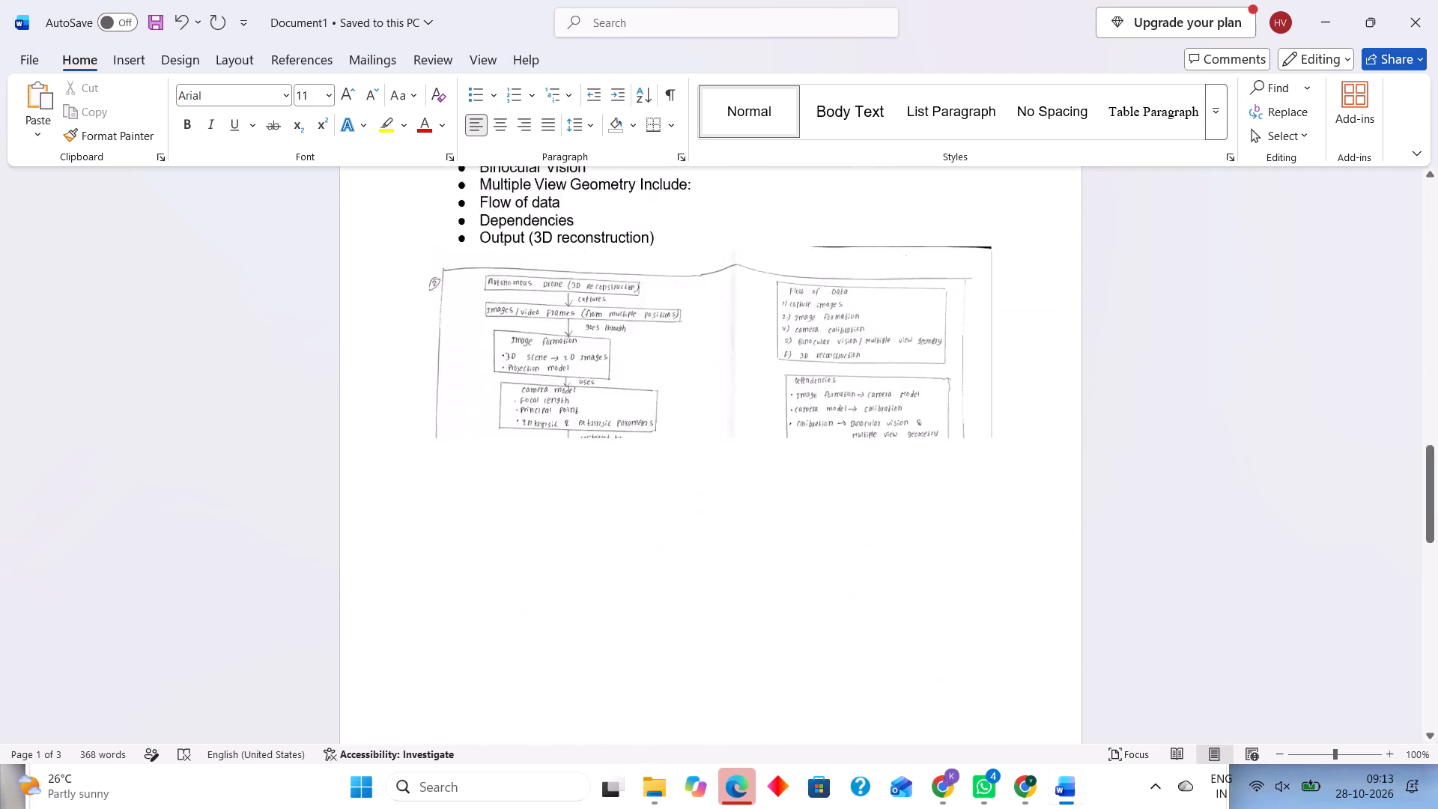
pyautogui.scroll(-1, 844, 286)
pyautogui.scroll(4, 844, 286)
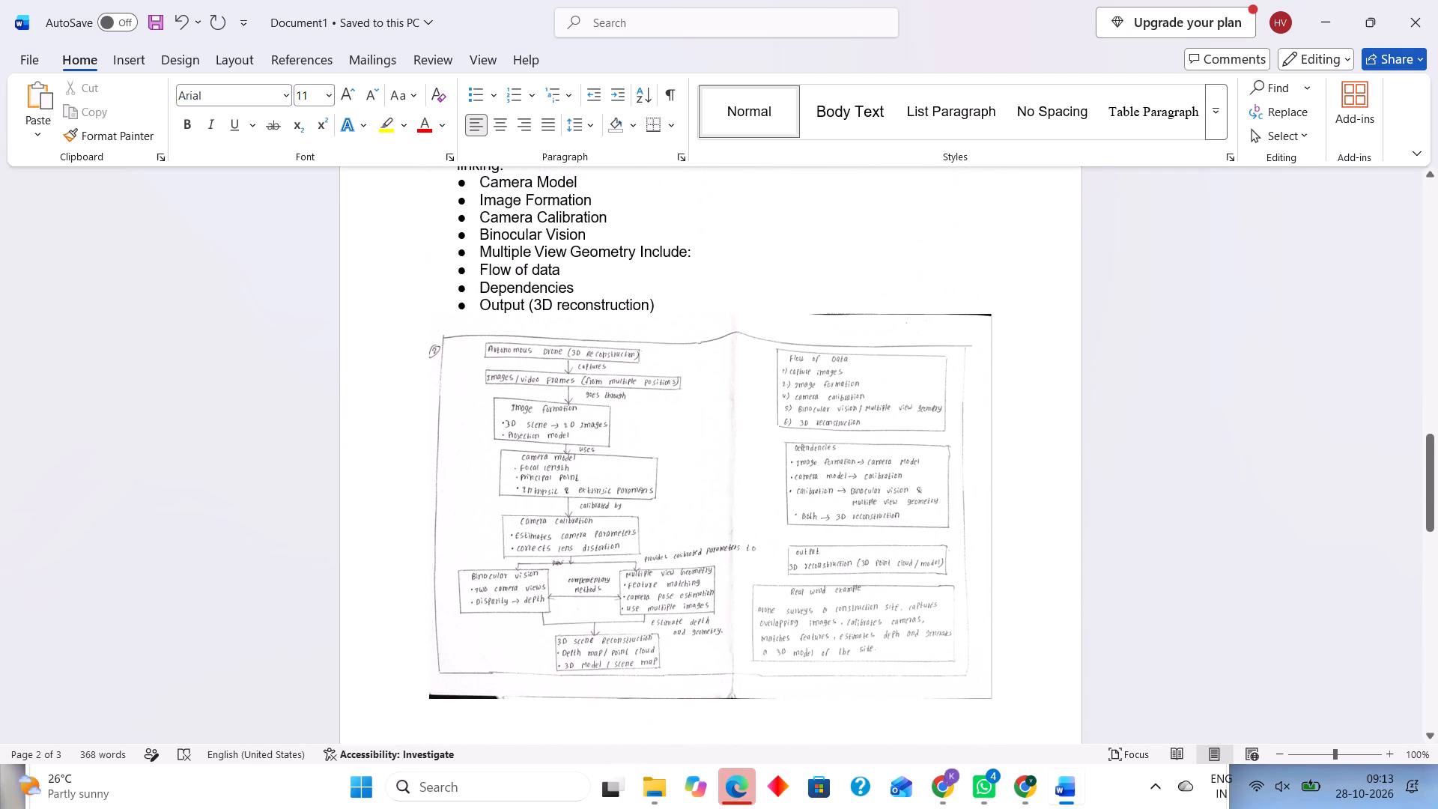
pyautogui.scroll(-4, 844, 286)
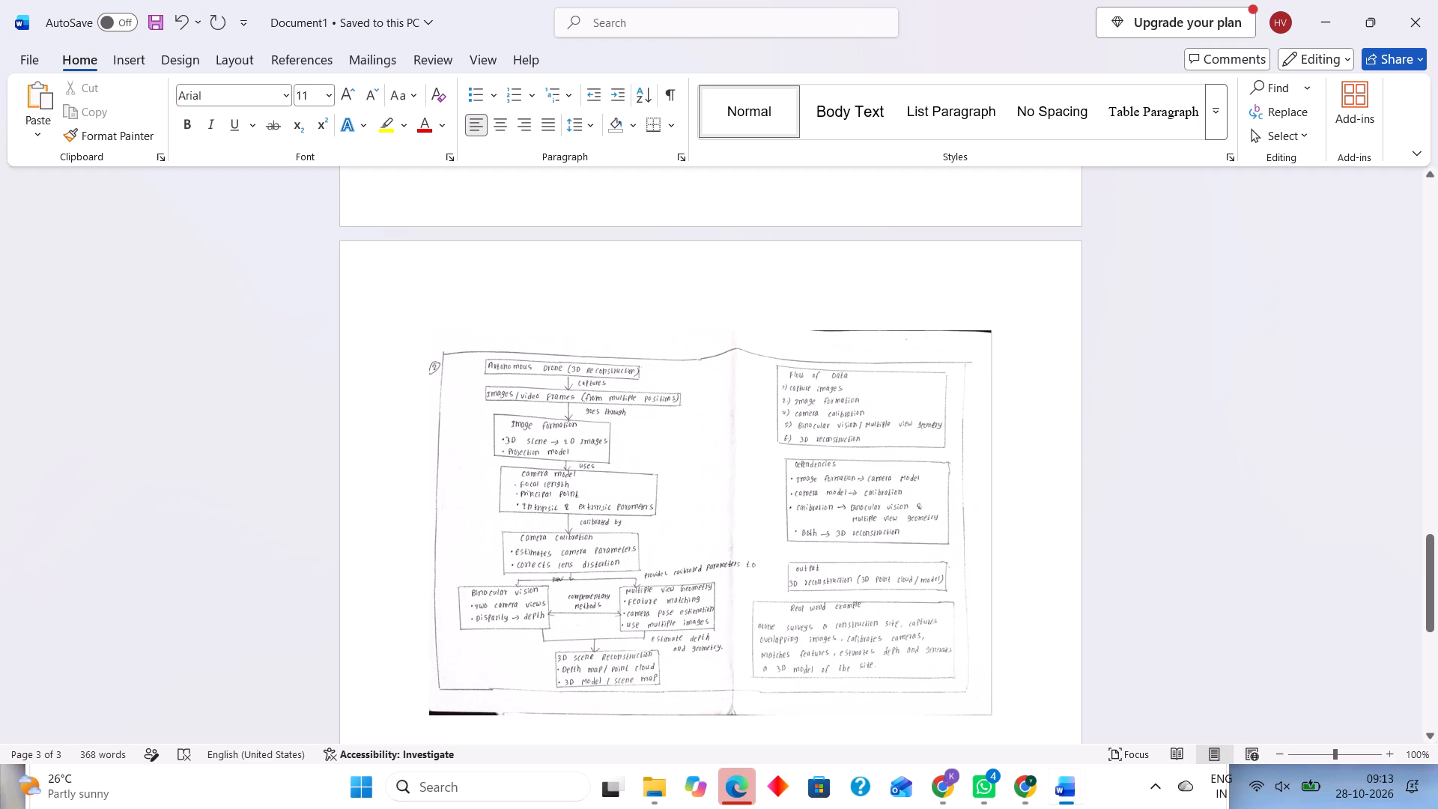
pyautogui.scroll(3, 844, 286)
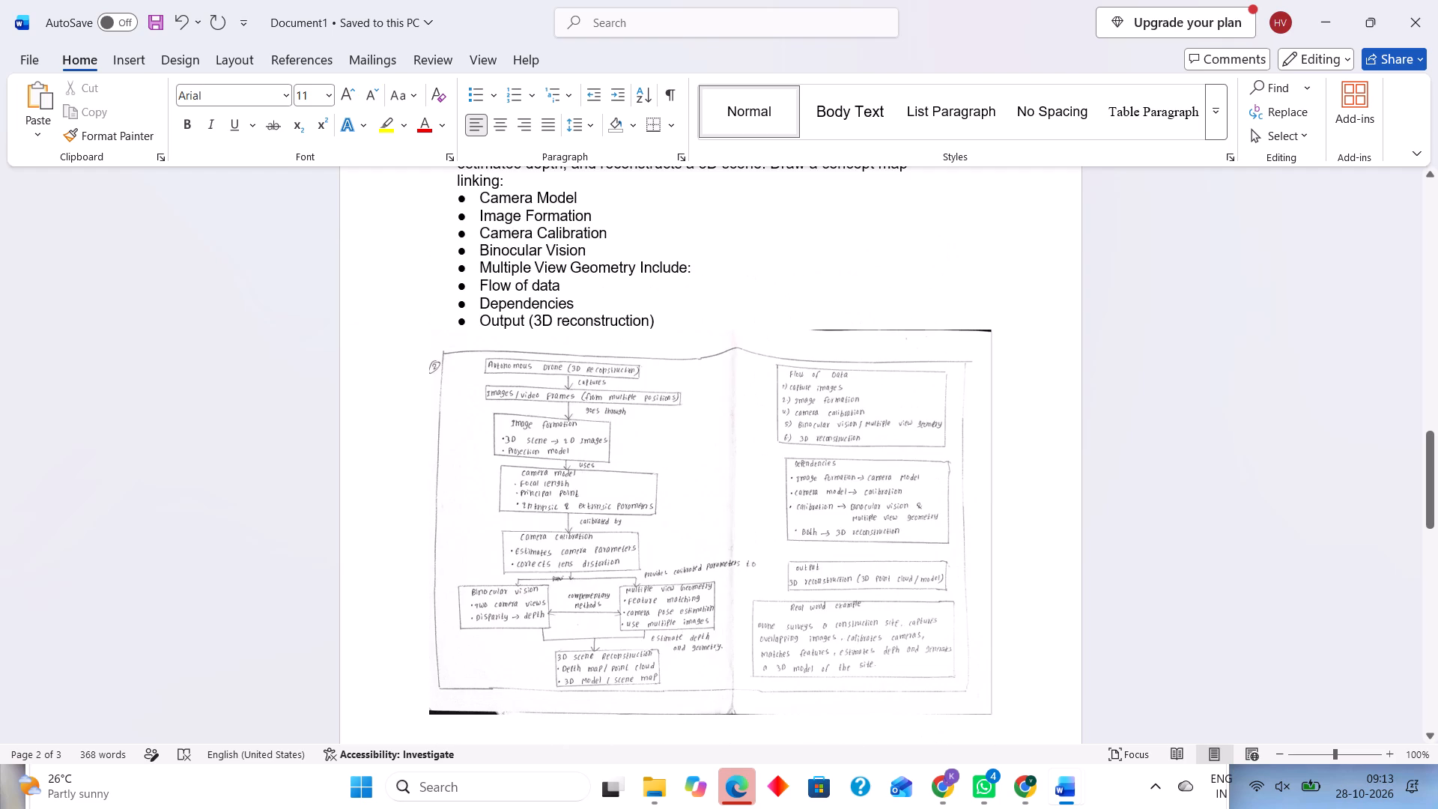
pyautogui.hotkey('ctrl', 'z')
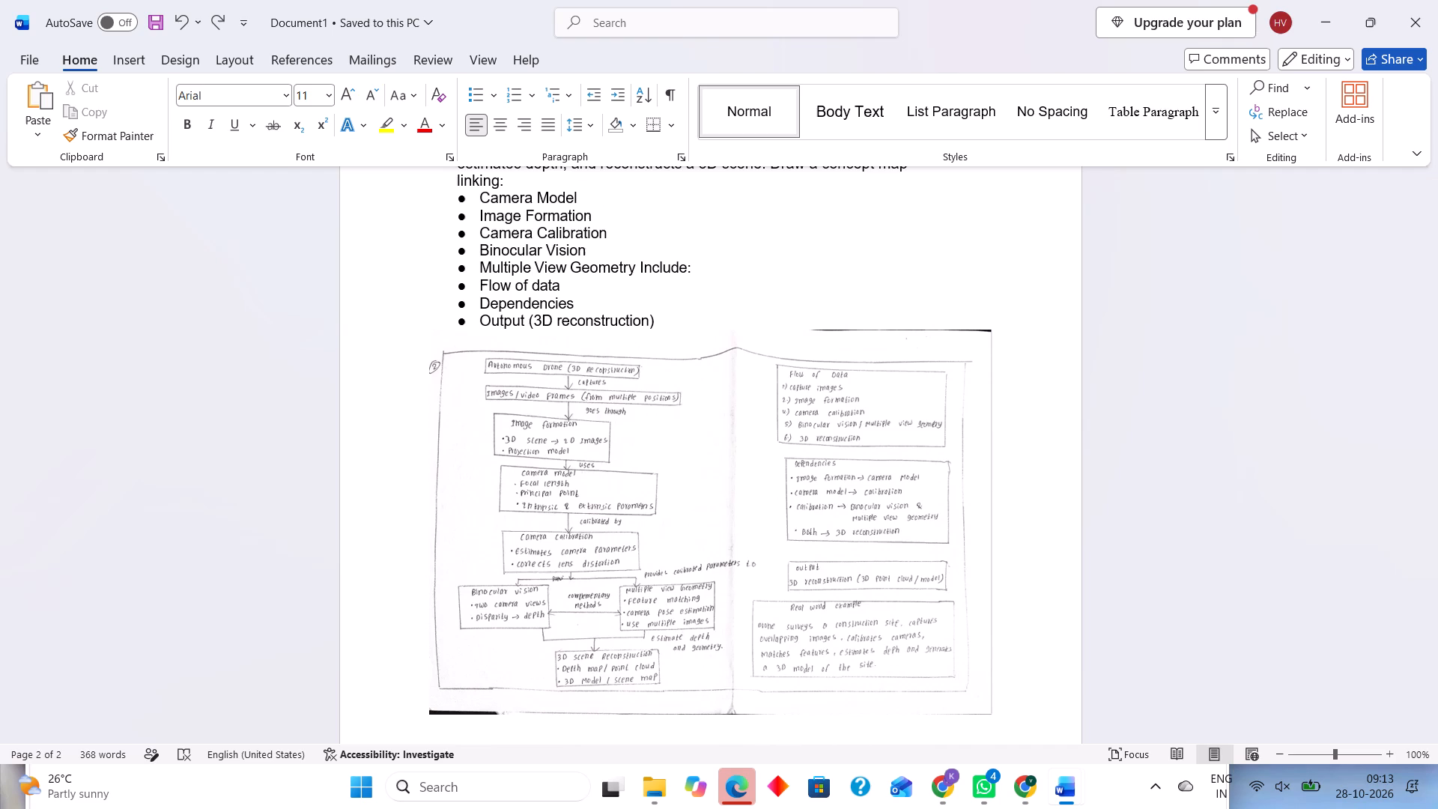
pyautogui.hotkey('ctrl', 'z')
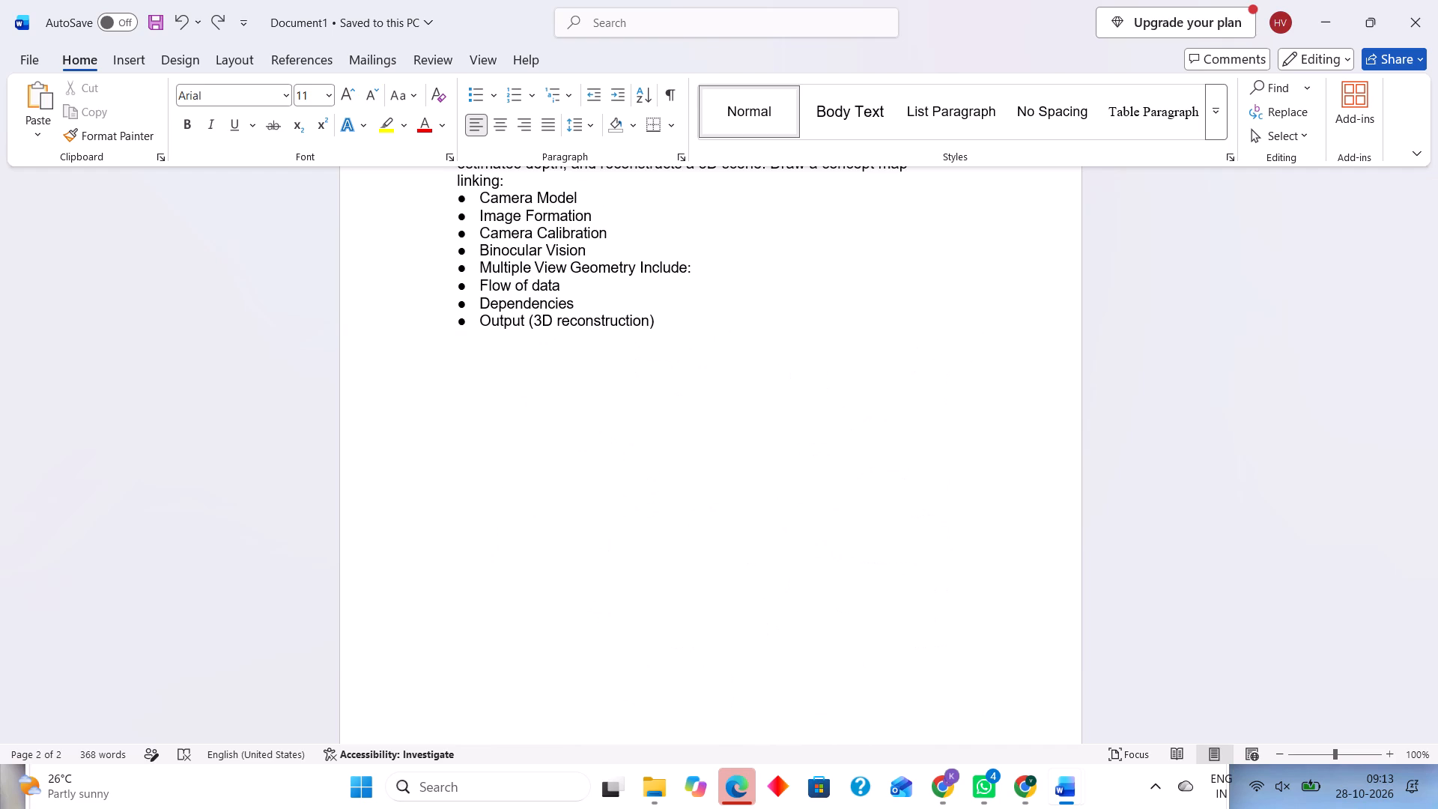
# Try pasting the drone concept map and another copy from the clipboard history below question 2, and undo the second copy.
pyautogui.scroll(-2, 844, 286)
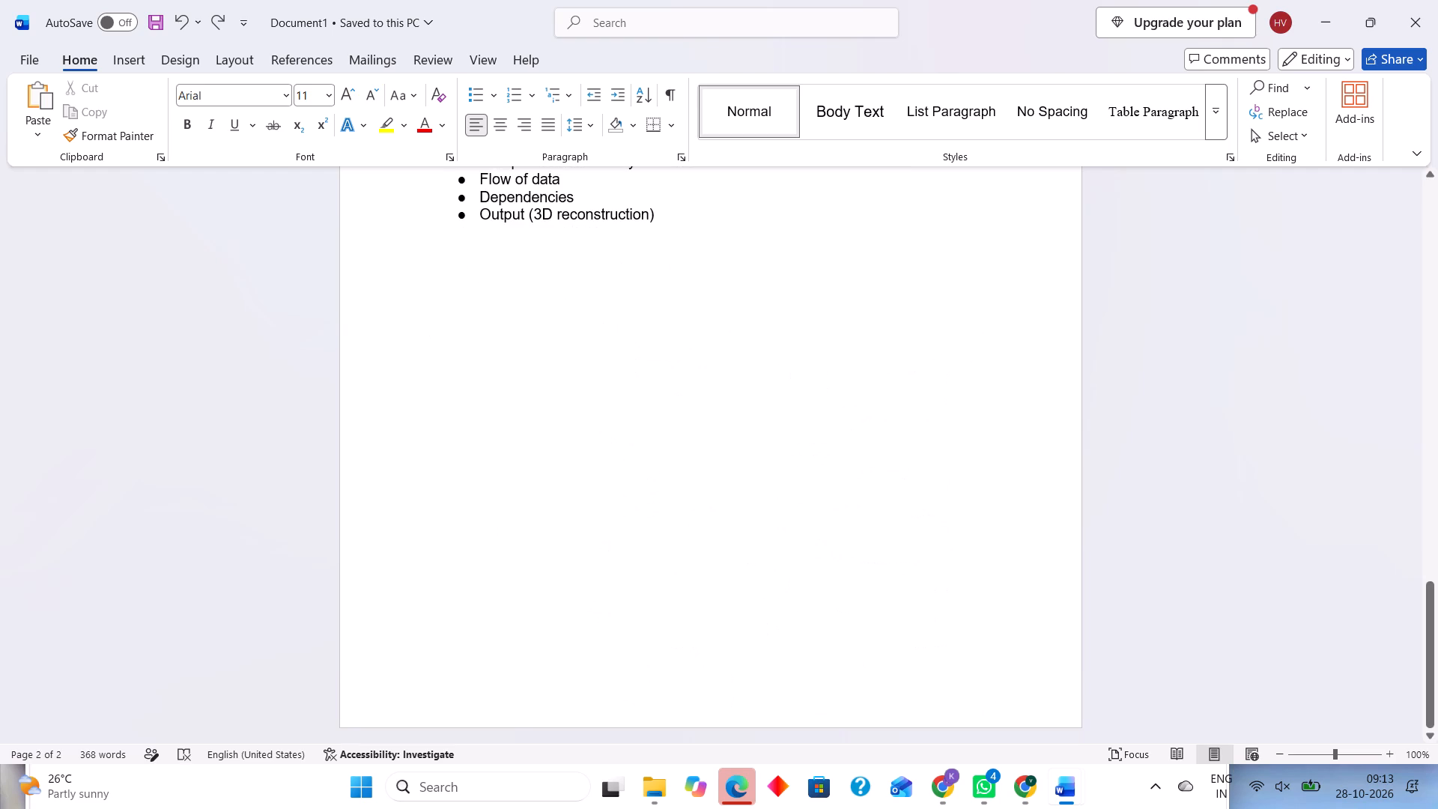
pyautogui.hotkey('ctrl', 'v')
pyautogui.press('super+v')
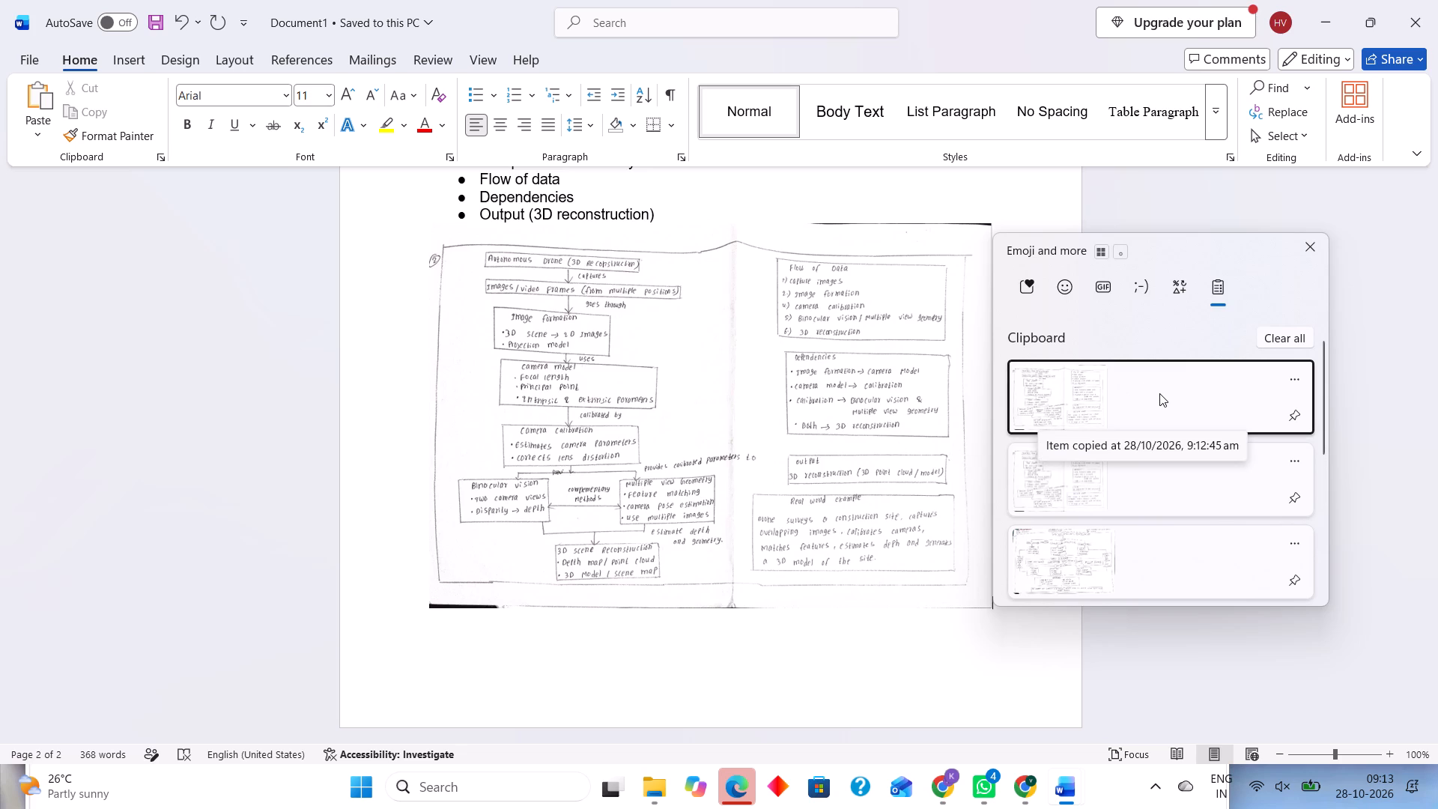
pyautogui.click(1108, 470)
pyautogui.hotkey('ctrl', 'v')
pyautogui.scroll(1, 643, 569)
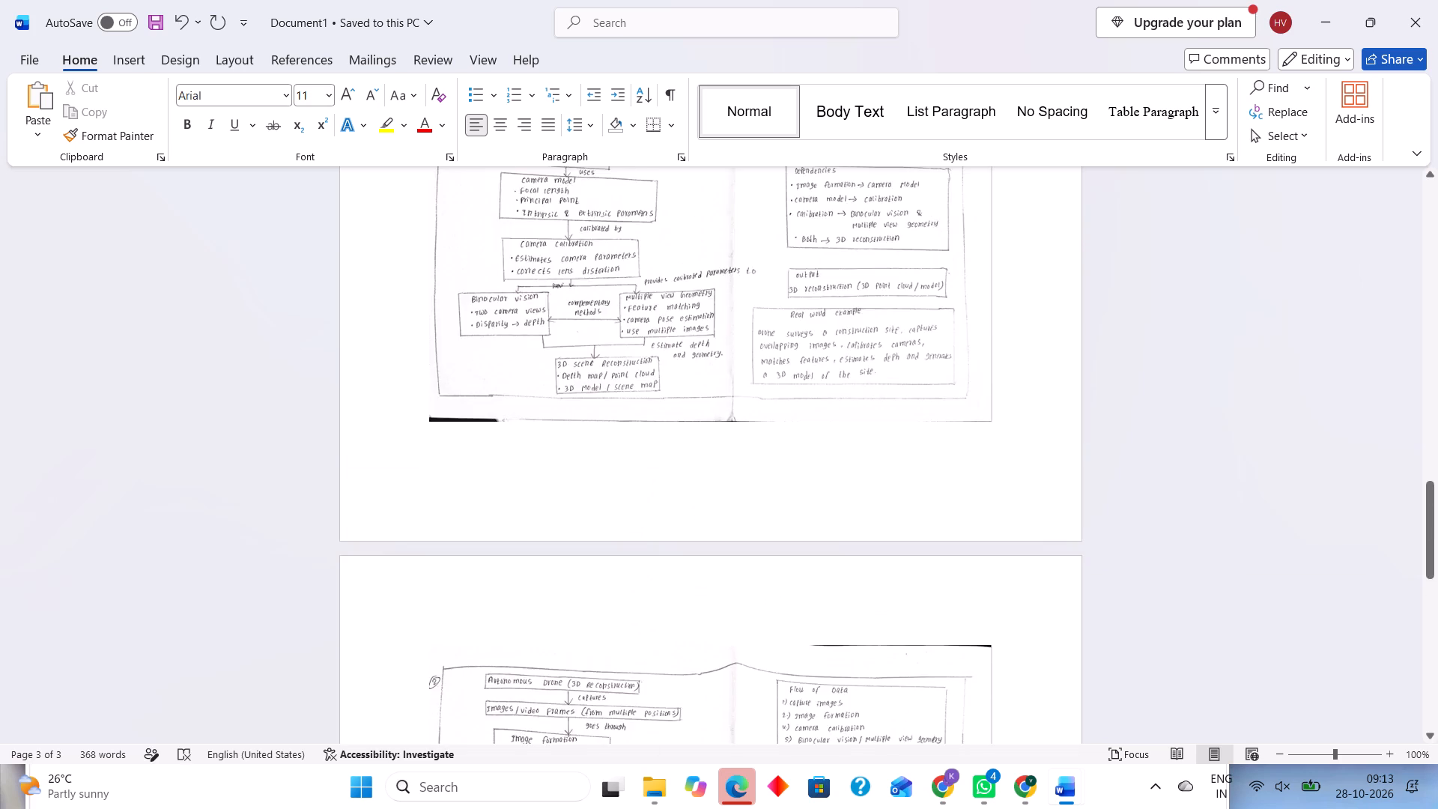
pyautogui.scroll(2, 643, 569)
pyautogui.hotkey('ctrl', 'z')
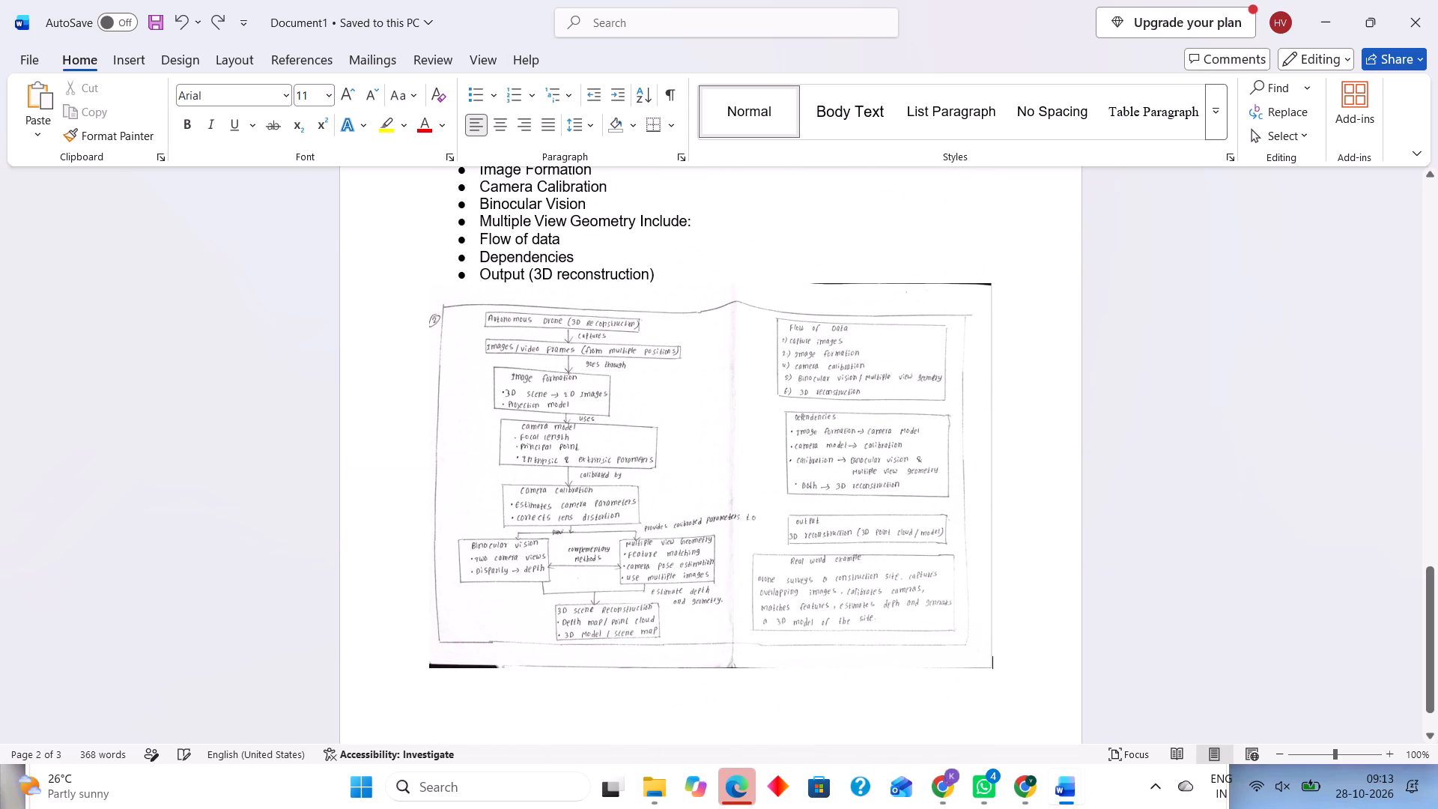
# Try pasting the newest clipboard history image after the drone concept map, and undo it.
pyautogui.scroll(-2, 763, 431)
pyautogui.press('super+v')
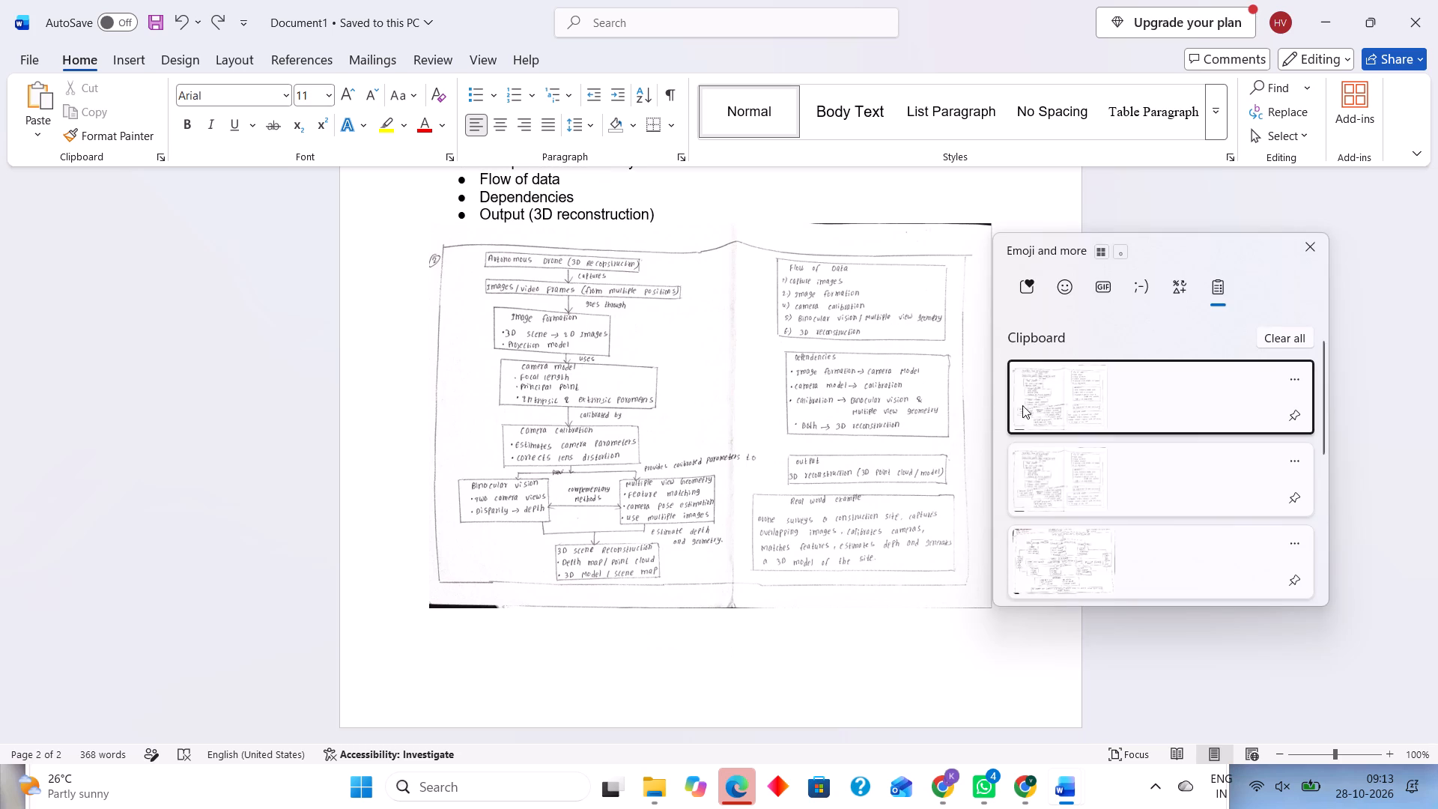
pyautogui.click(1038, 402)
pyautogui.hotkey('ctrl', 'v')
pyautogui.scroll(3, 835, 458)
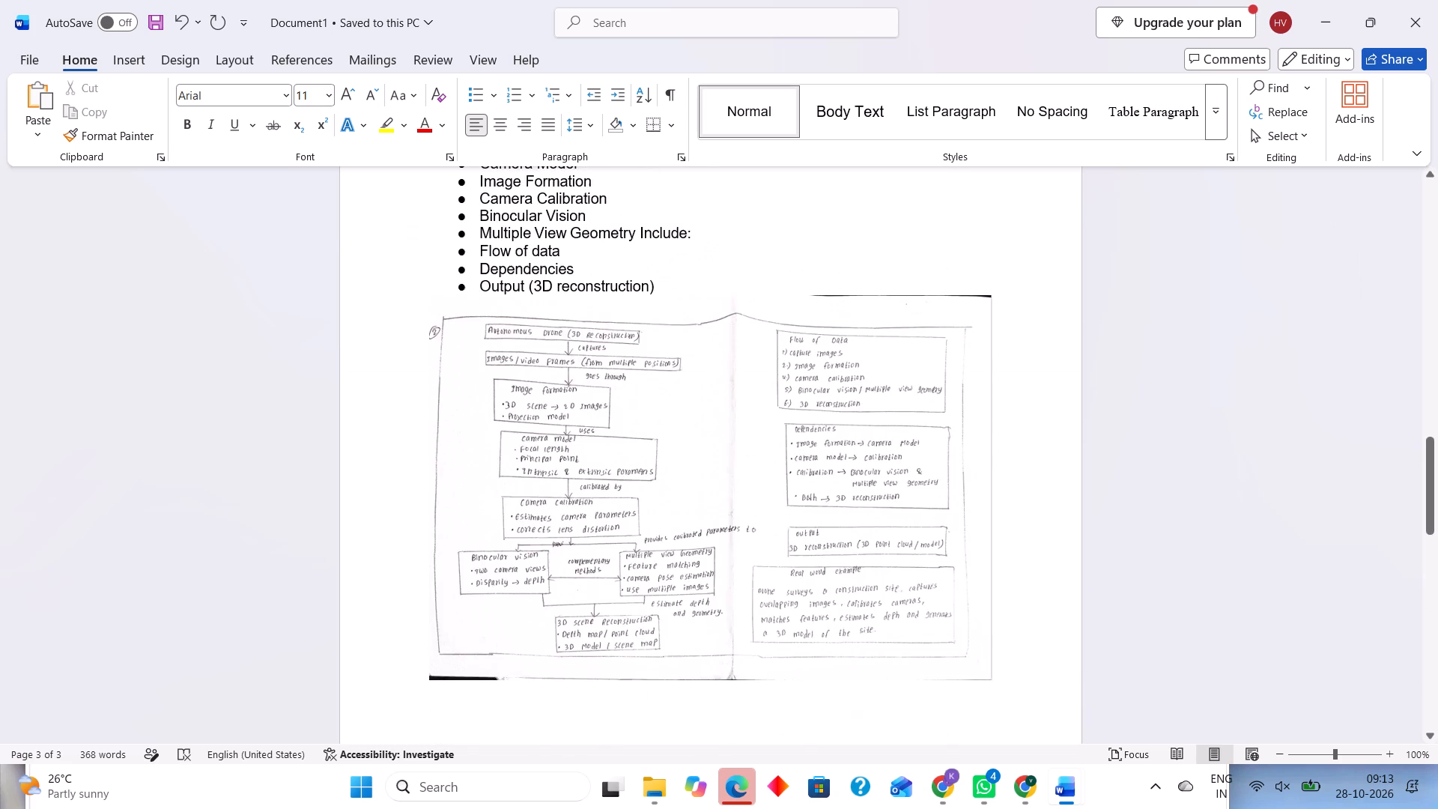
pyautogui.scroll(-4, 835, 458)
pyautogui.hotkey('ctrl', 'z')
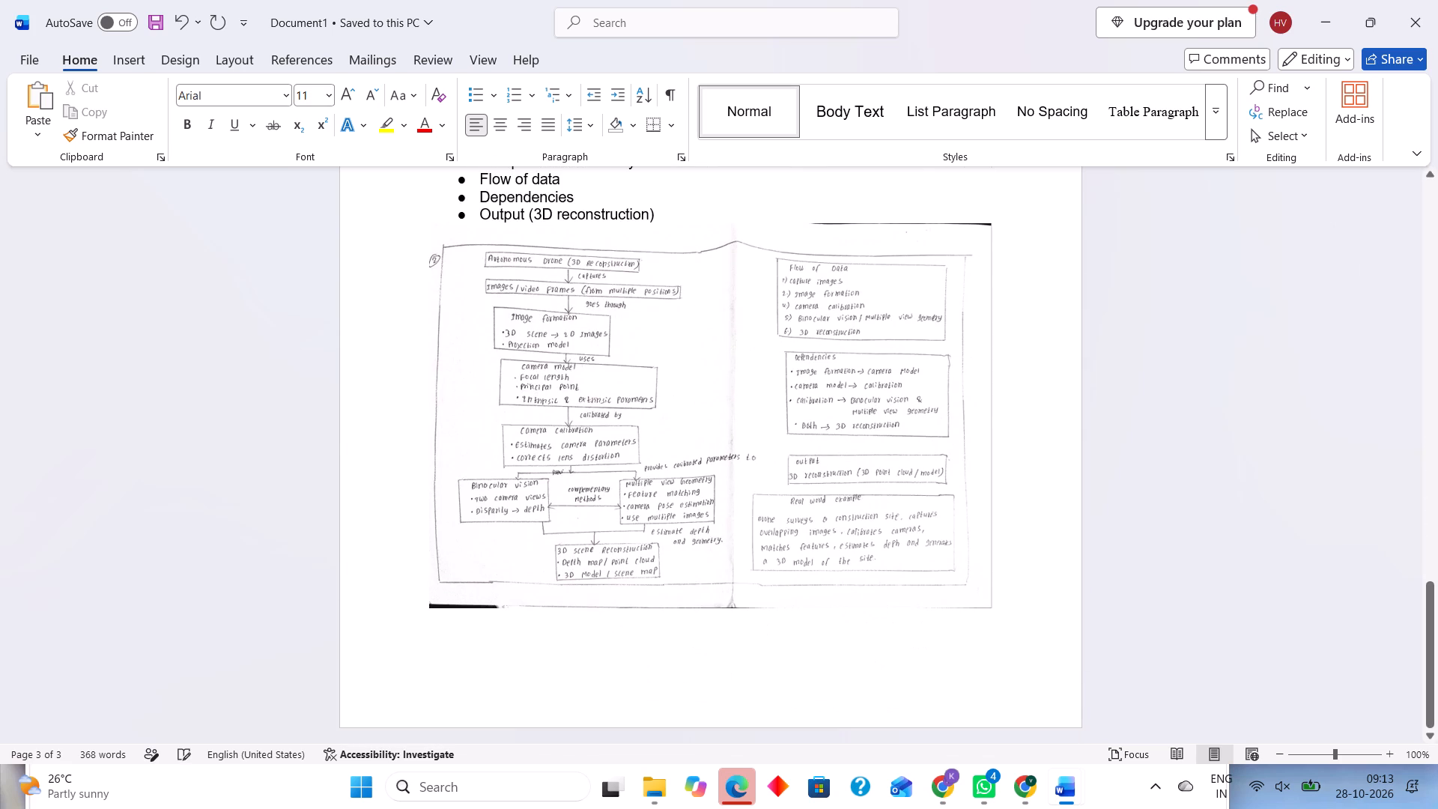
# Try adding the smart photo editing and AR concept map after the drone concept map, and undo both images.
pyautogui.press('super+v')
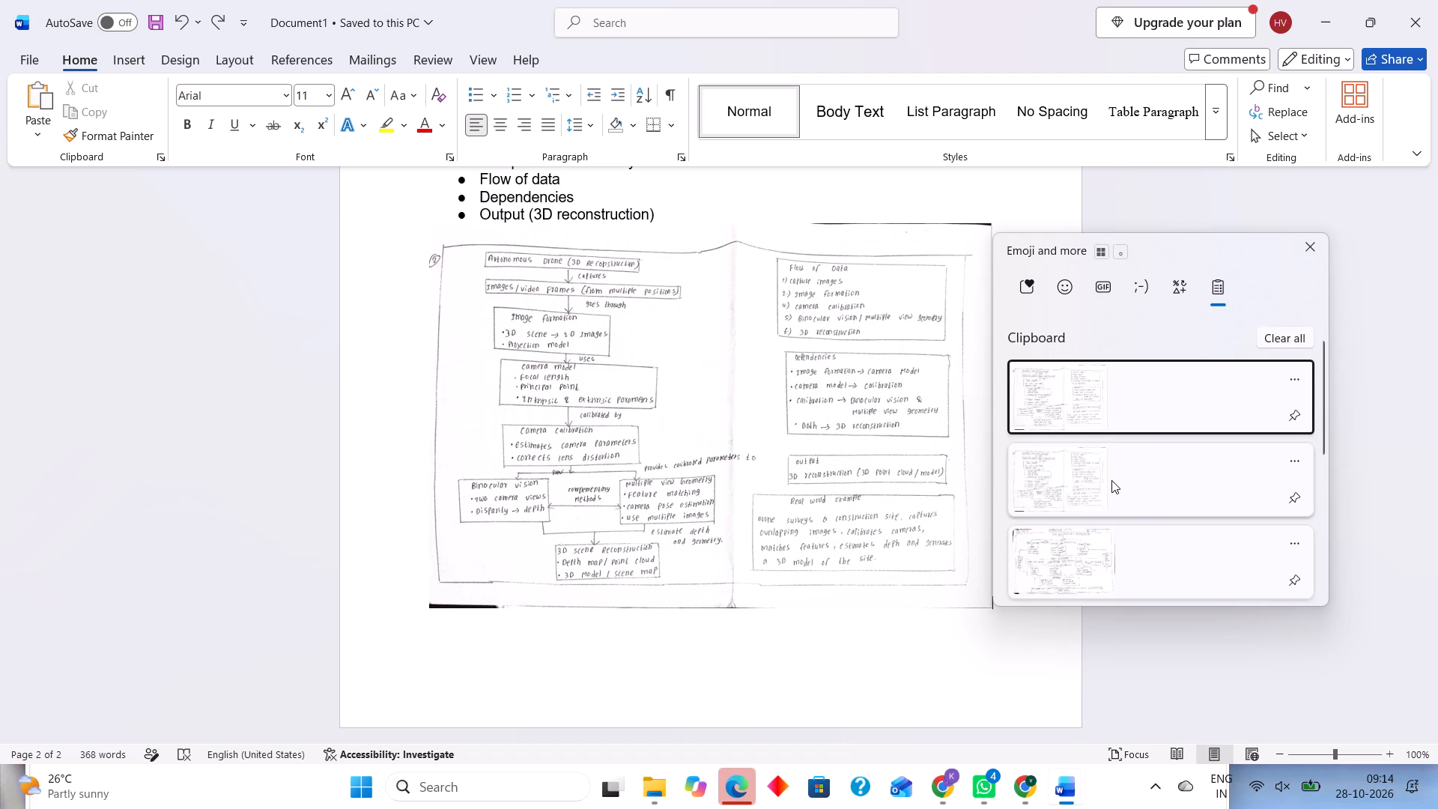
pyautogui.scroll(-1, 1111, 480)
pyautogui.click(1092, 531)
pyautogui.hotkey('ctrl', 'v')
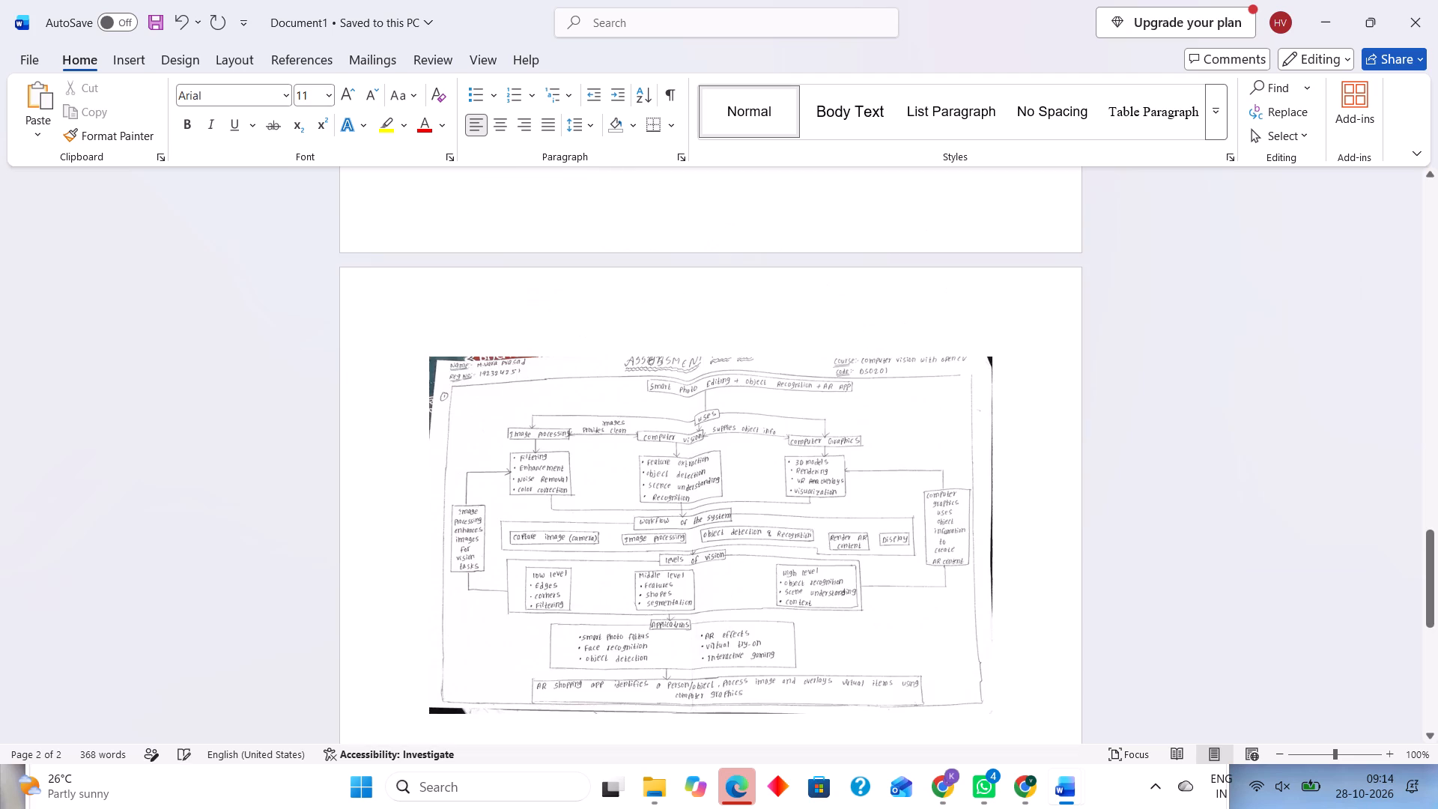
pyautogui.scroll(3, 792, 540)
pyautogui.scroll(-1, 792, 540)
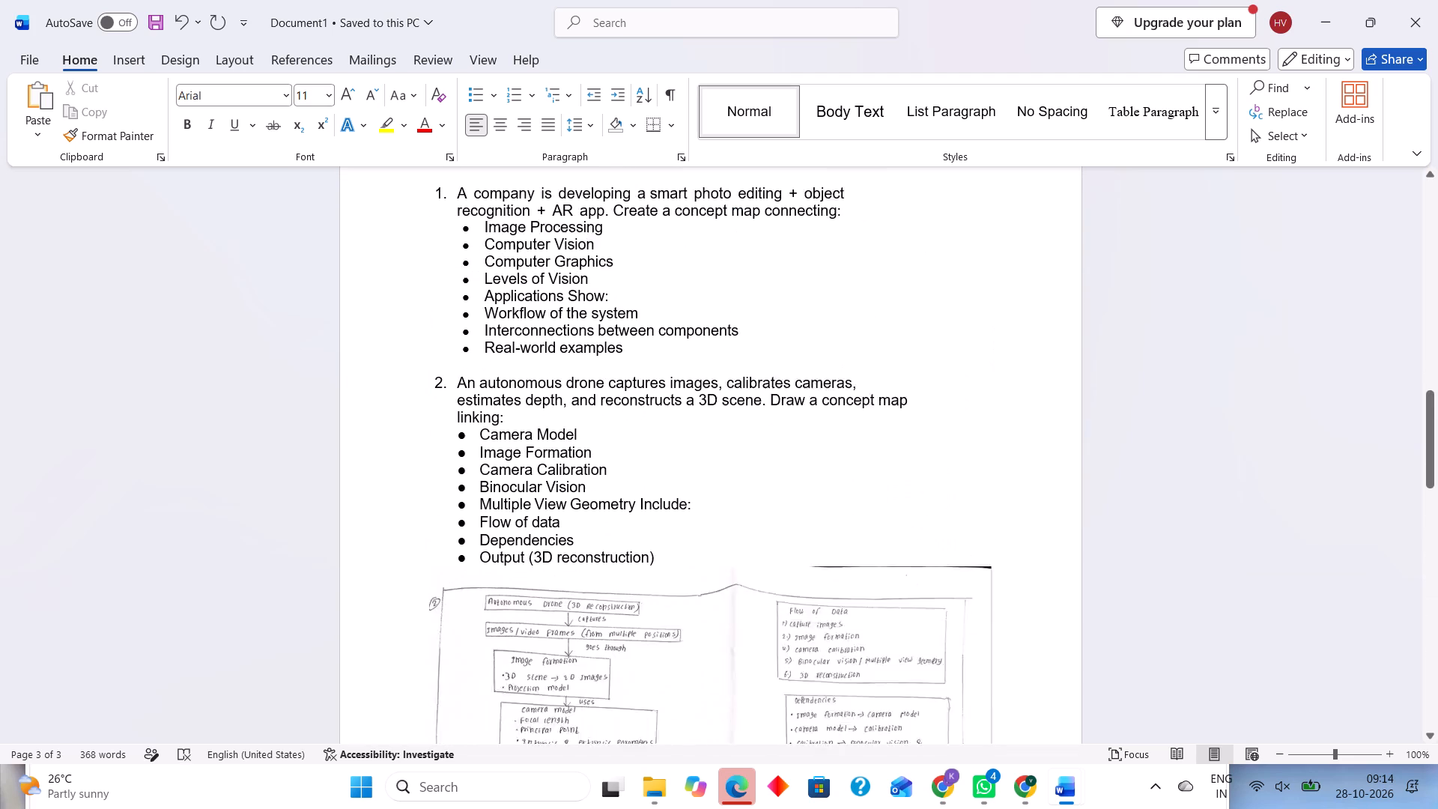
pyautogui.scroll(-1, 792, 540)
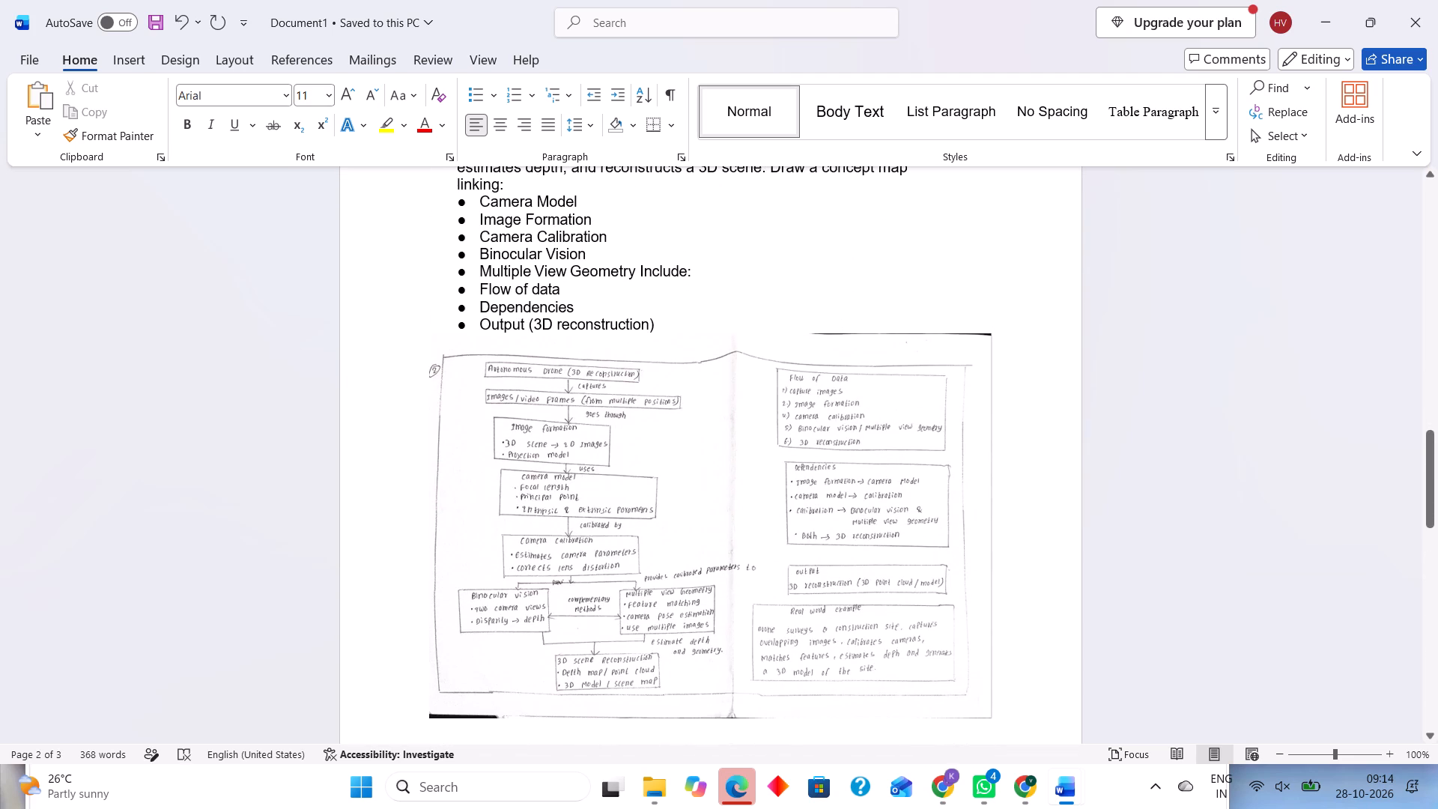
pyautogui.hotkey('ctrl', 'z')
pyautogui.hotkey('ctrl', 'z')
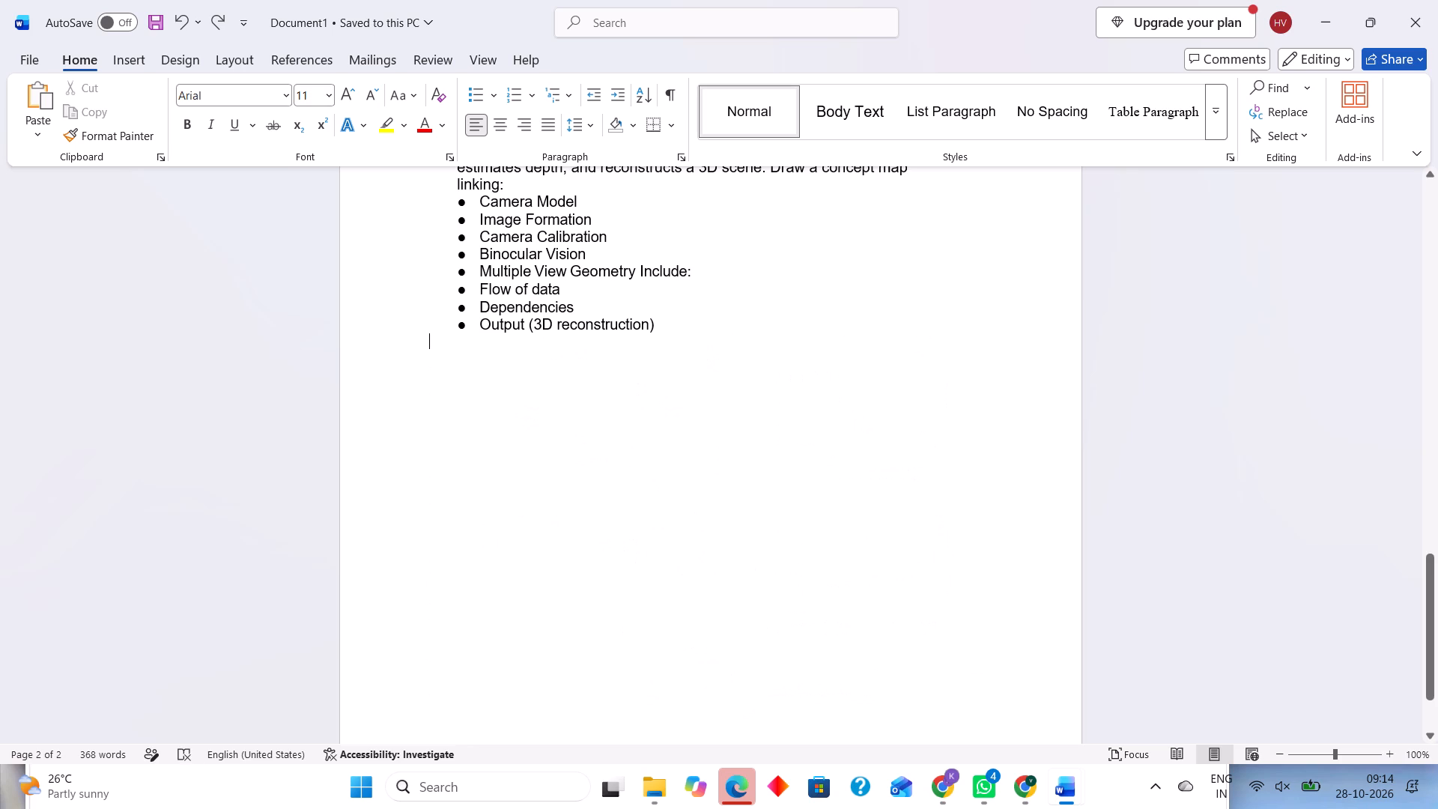
# Paste the smart photo editing and AR concept map below the question 2 list, followed by the drone concept map, using the clipboard history.
pyautogui.press('super+v')
pyautogui.click(617, 690)
pyautogui.hotkey('ctrl', 'v')
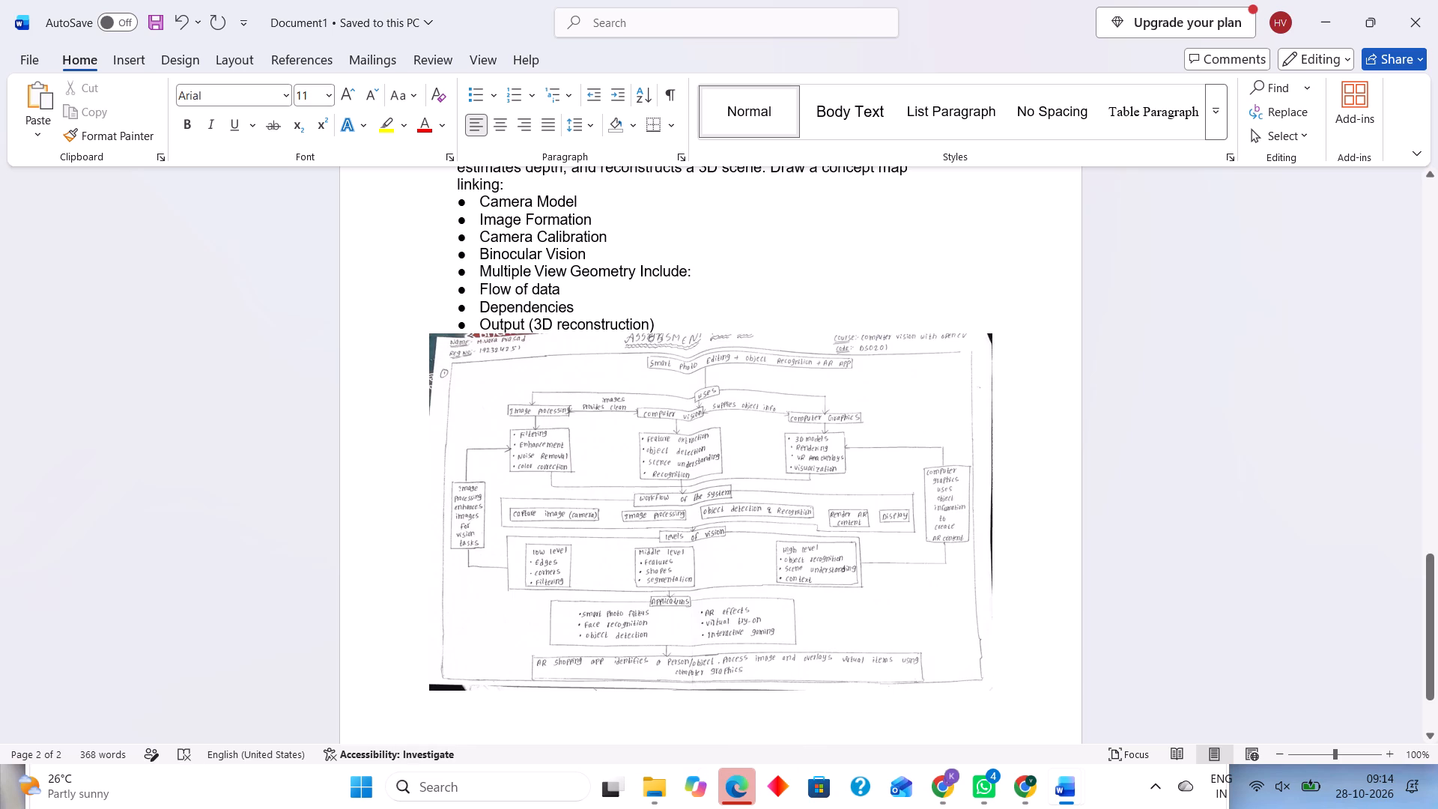
pyautogui.press('super+v')
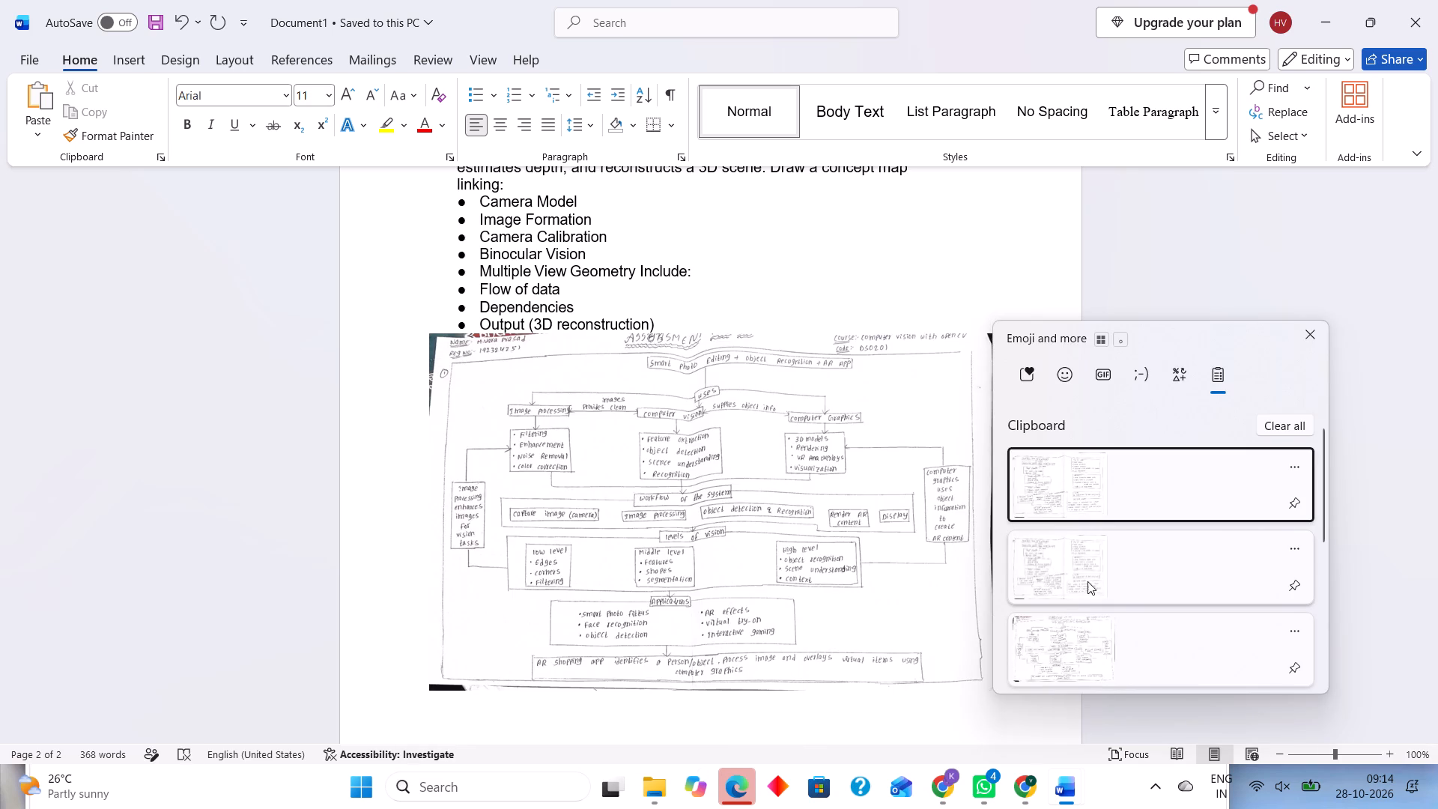
pyautogui.click(1078, 569)
pyautogui.hotkey('ctrl', 'v')
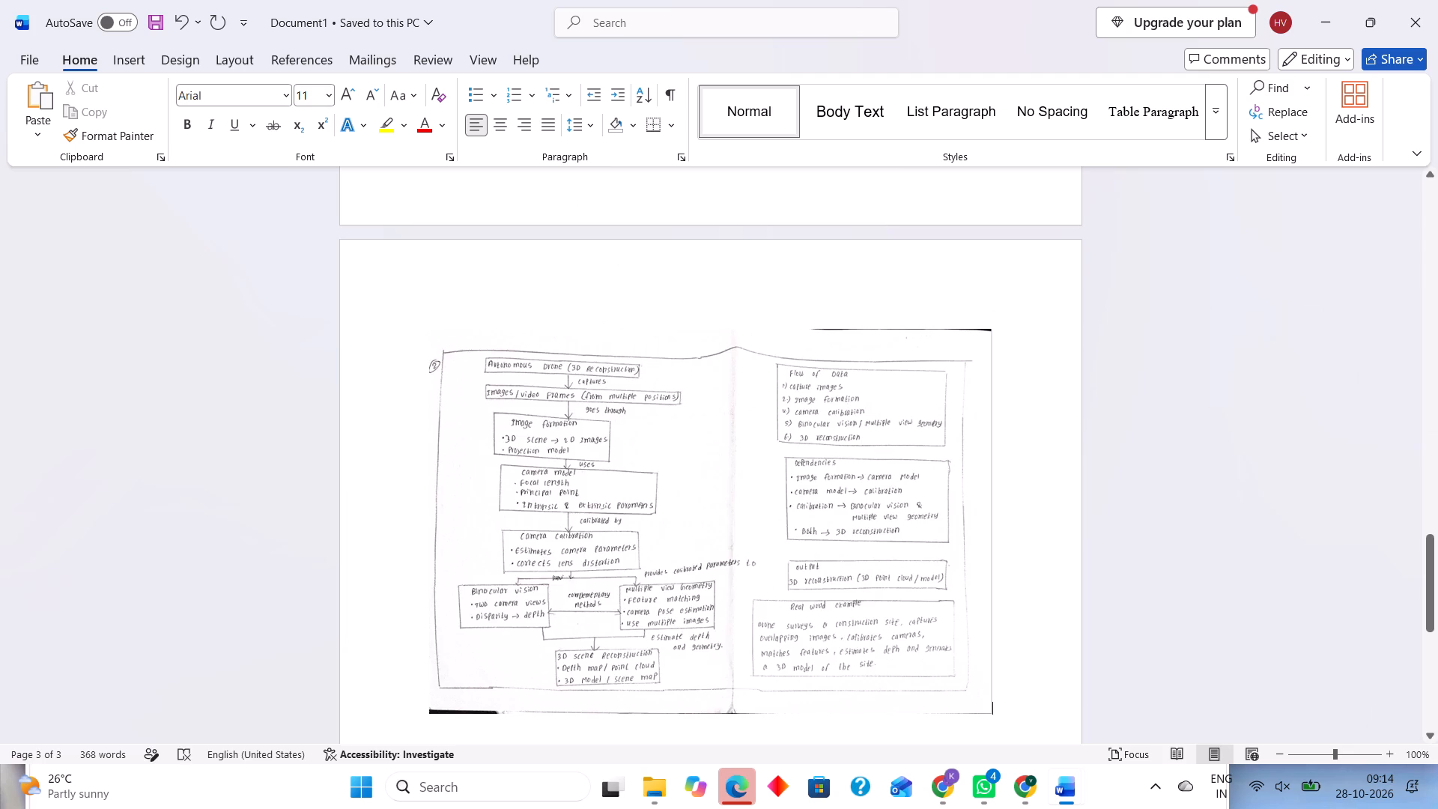
# Insert blank, unnumbered lines after "Output (3D reconstruction)" to push the first concept map onto the following page.
pyautogui.scroll(3, 882, 554)
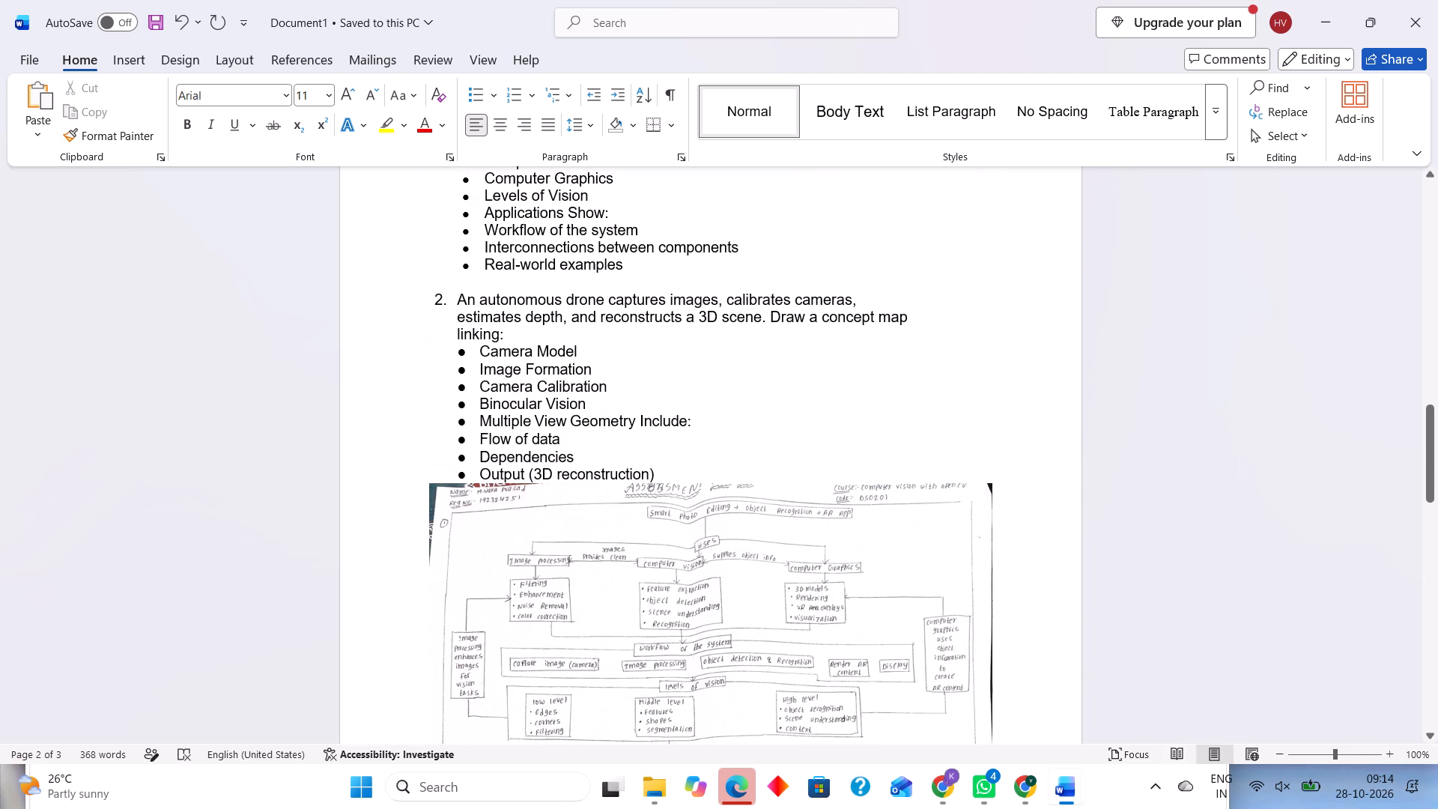
pyautogui.click(708, 464)
pyautogui.press('Right')
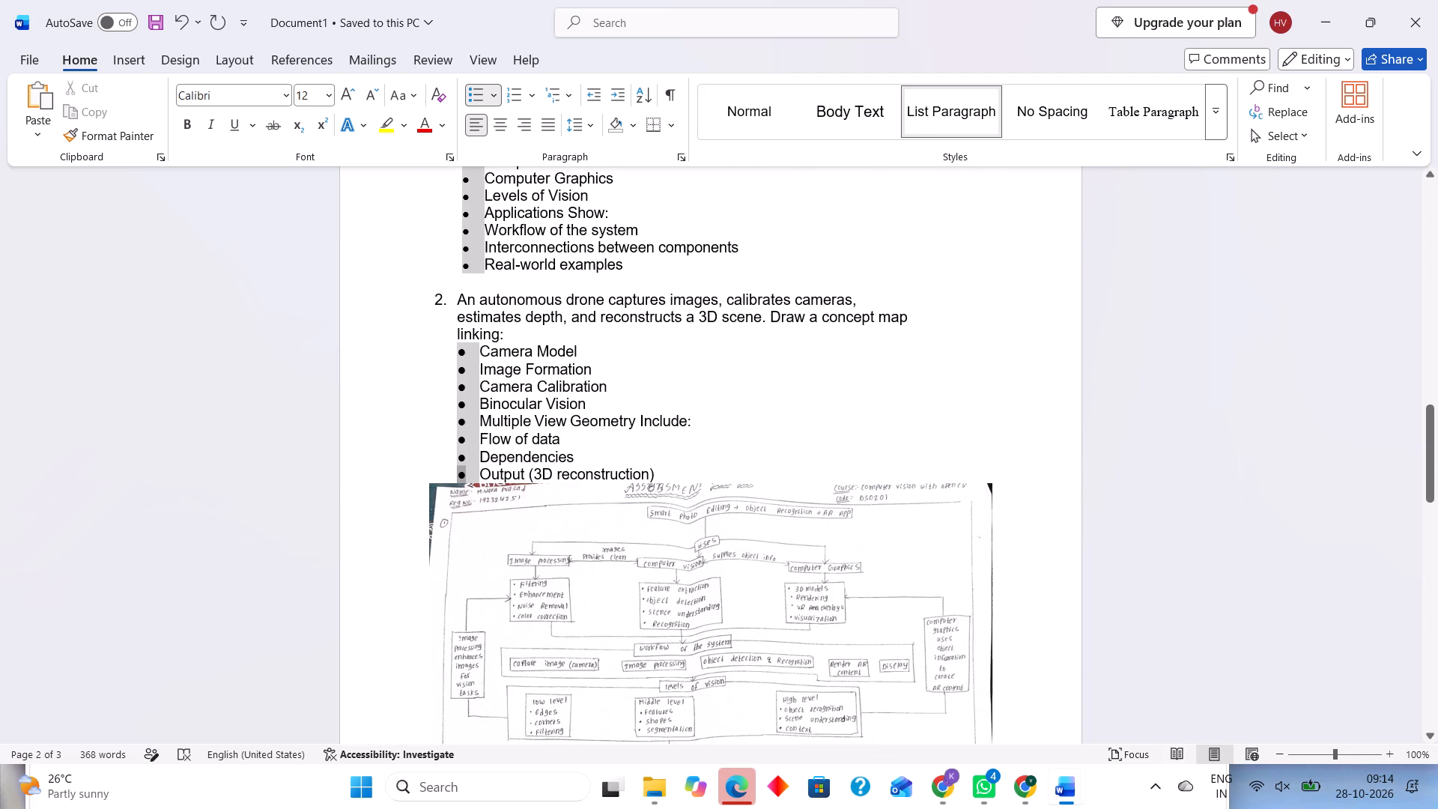
pyautogui.click(680, 467)
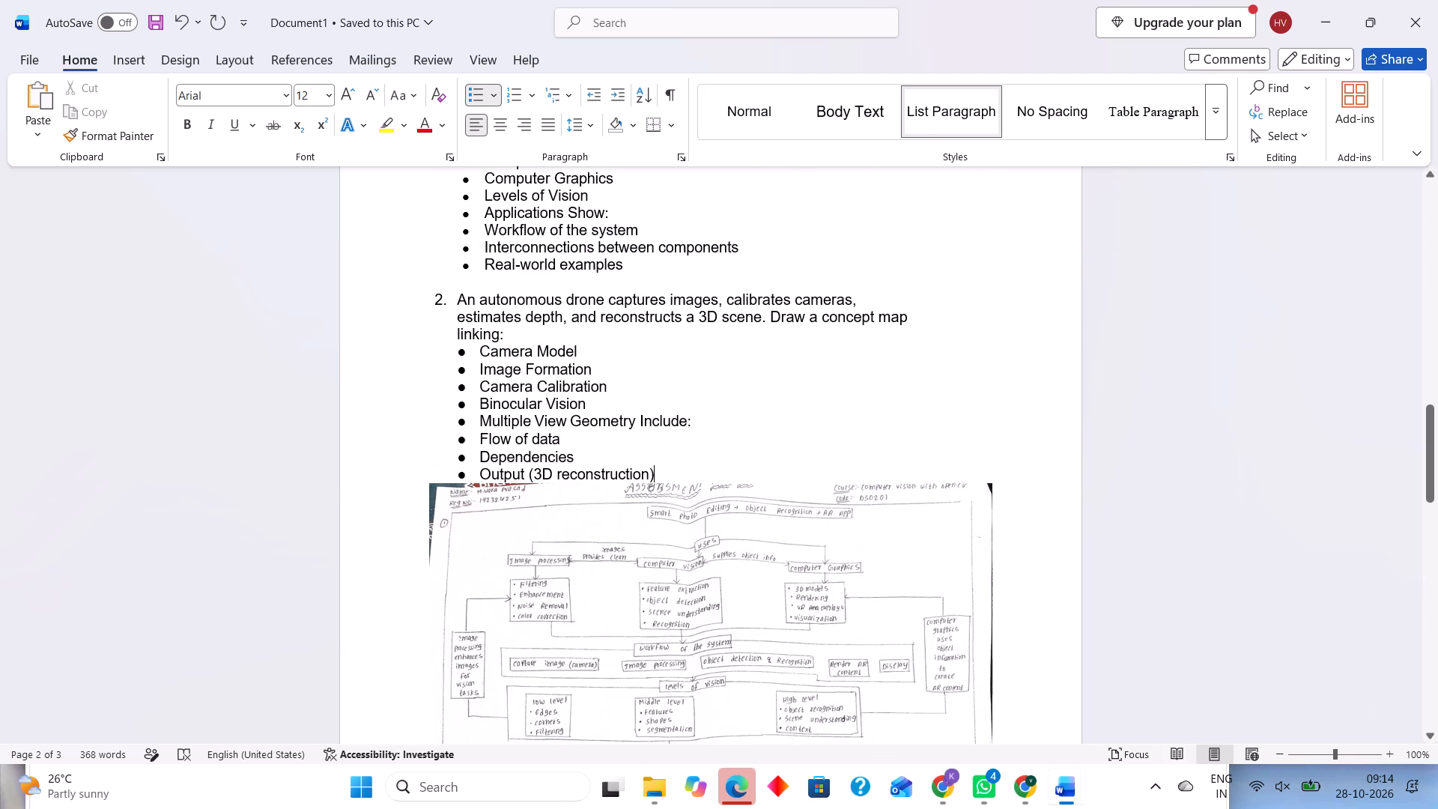
pyautogui.press('Return')
pyautogui.press('Return')
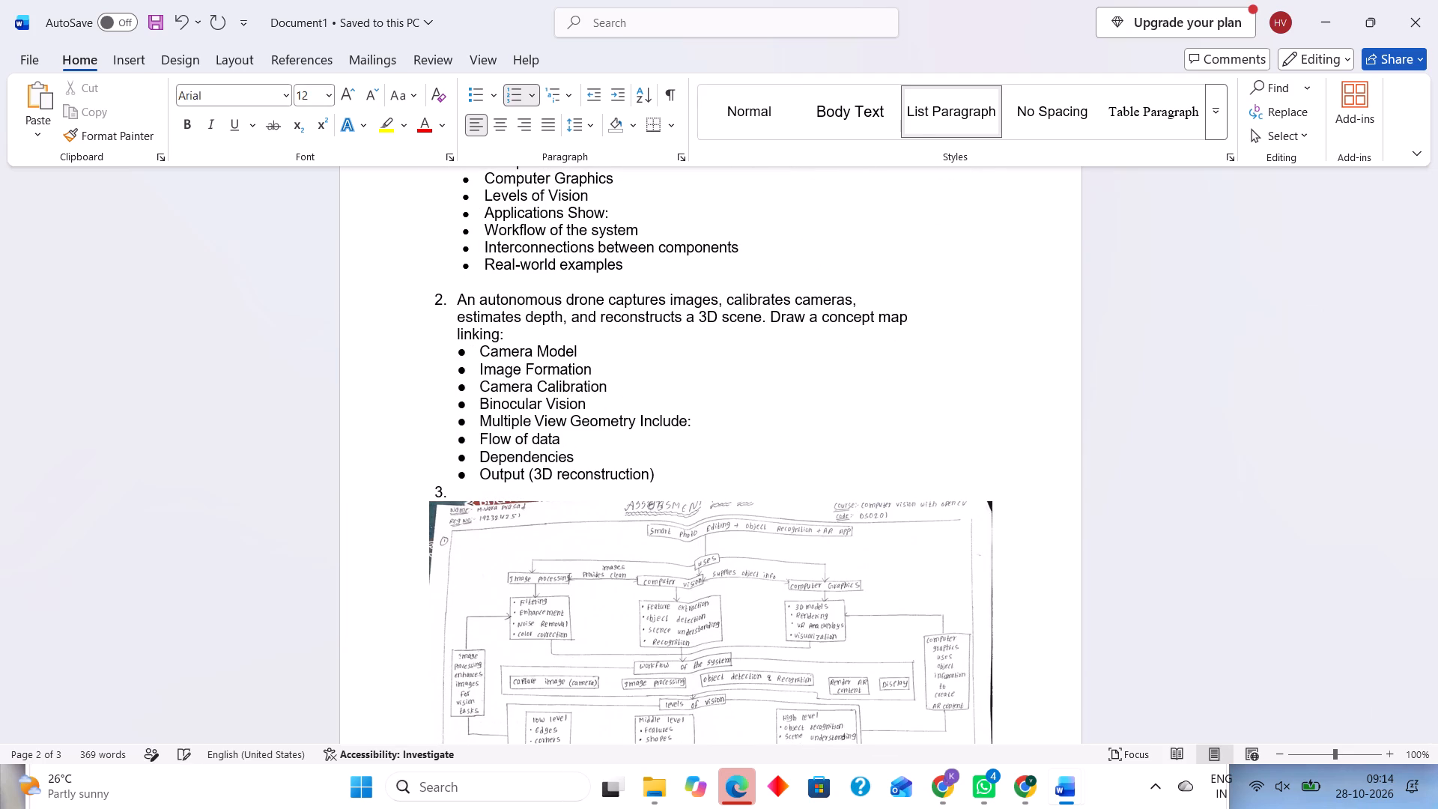
pyautogui.press('BackSpace')
pyautogui.press('Return')
pyautogui.press('Return')
pyautogui.press('Return')
pyautogui.press('Return')
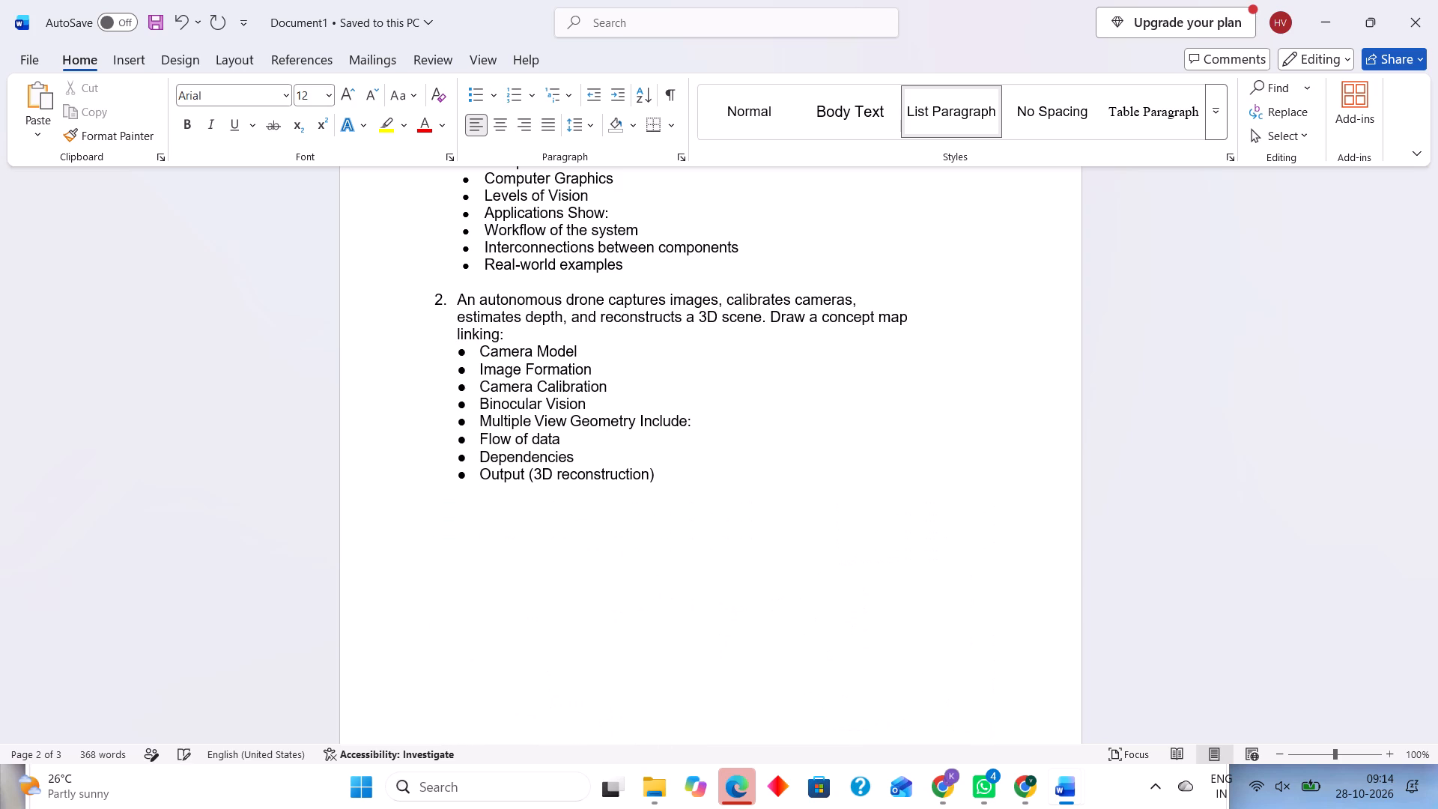
# Set up saving the Assessment Tool 2 document as a PDF in the Downloads folder, and clear the suggested file name.
pyautogui.scroll(-5, 676, 467)
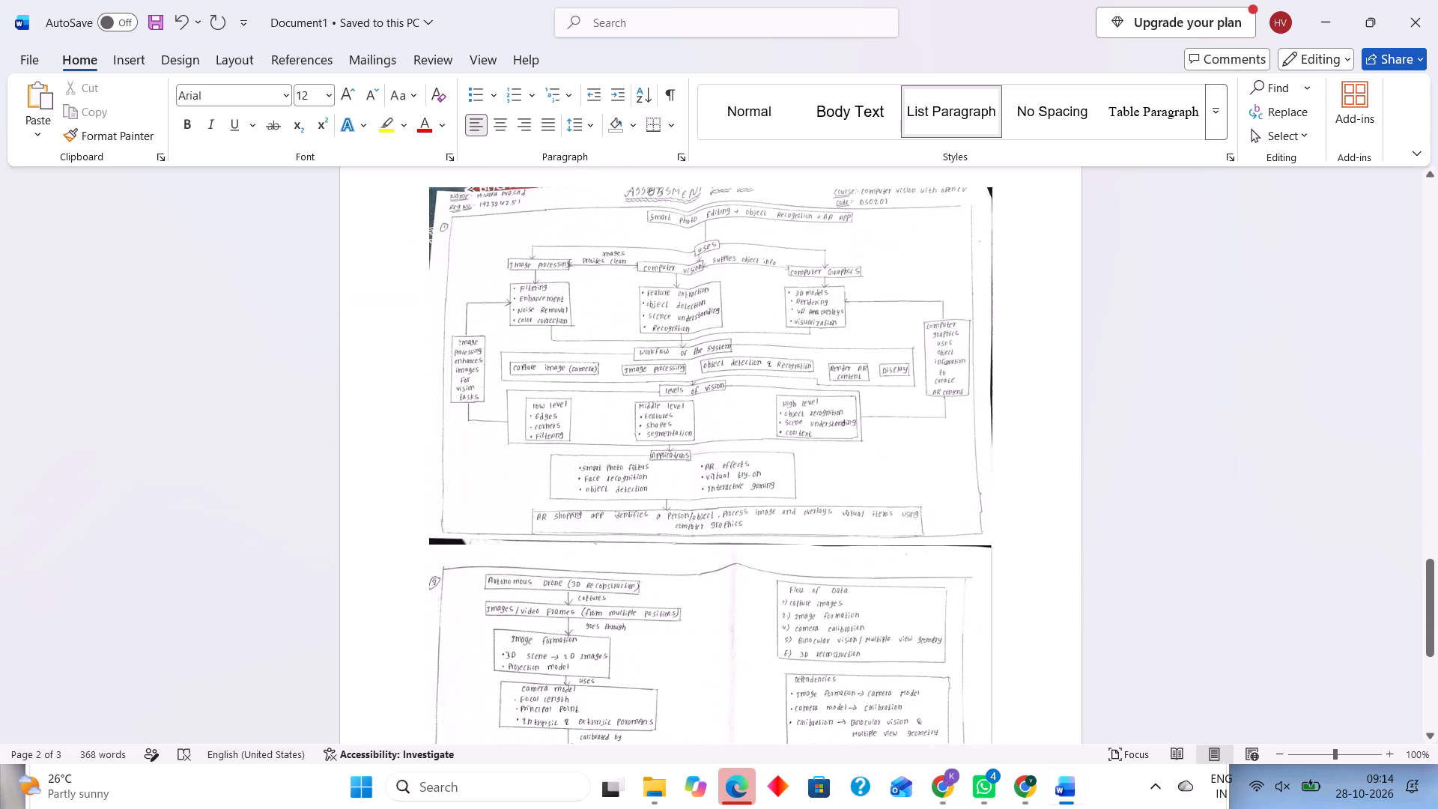
pyautogui.scroll(-2, 676, 467)
pyautogui.scroll(2, 676, 467)
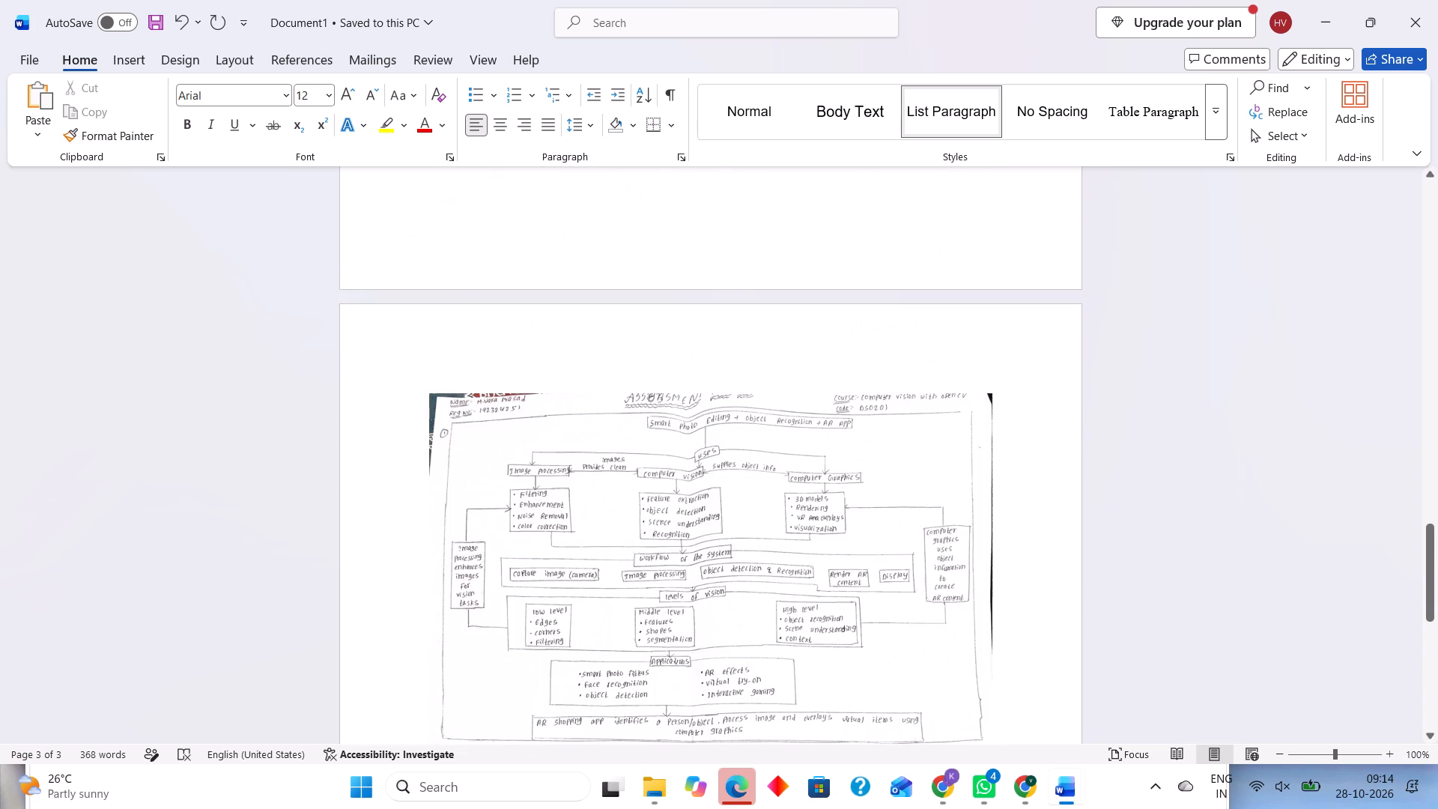
pyautogui.scroll(4, 676, 467)
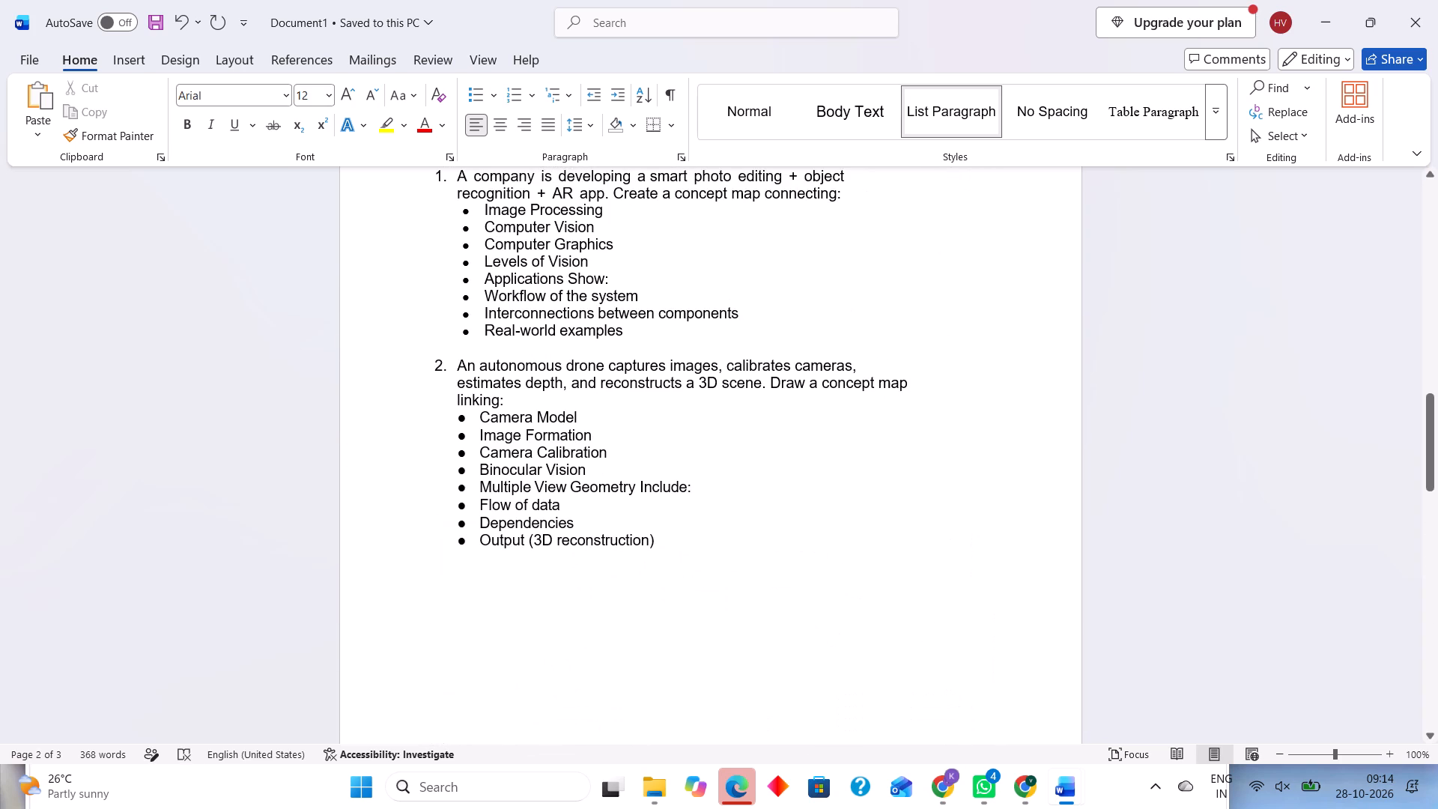
pyautogui.scroll(-1, 672, 498)
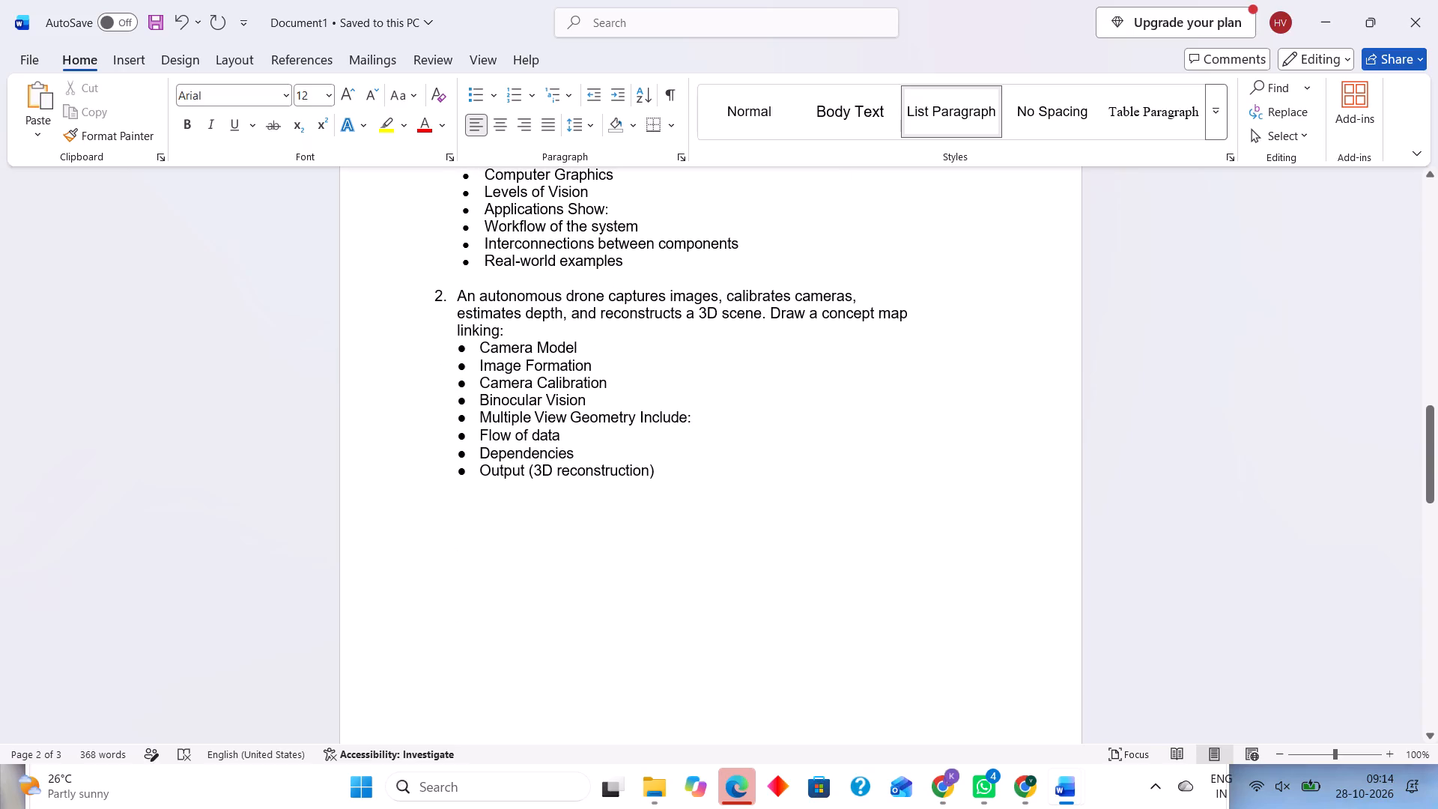
pyautogui.click(37, 64)
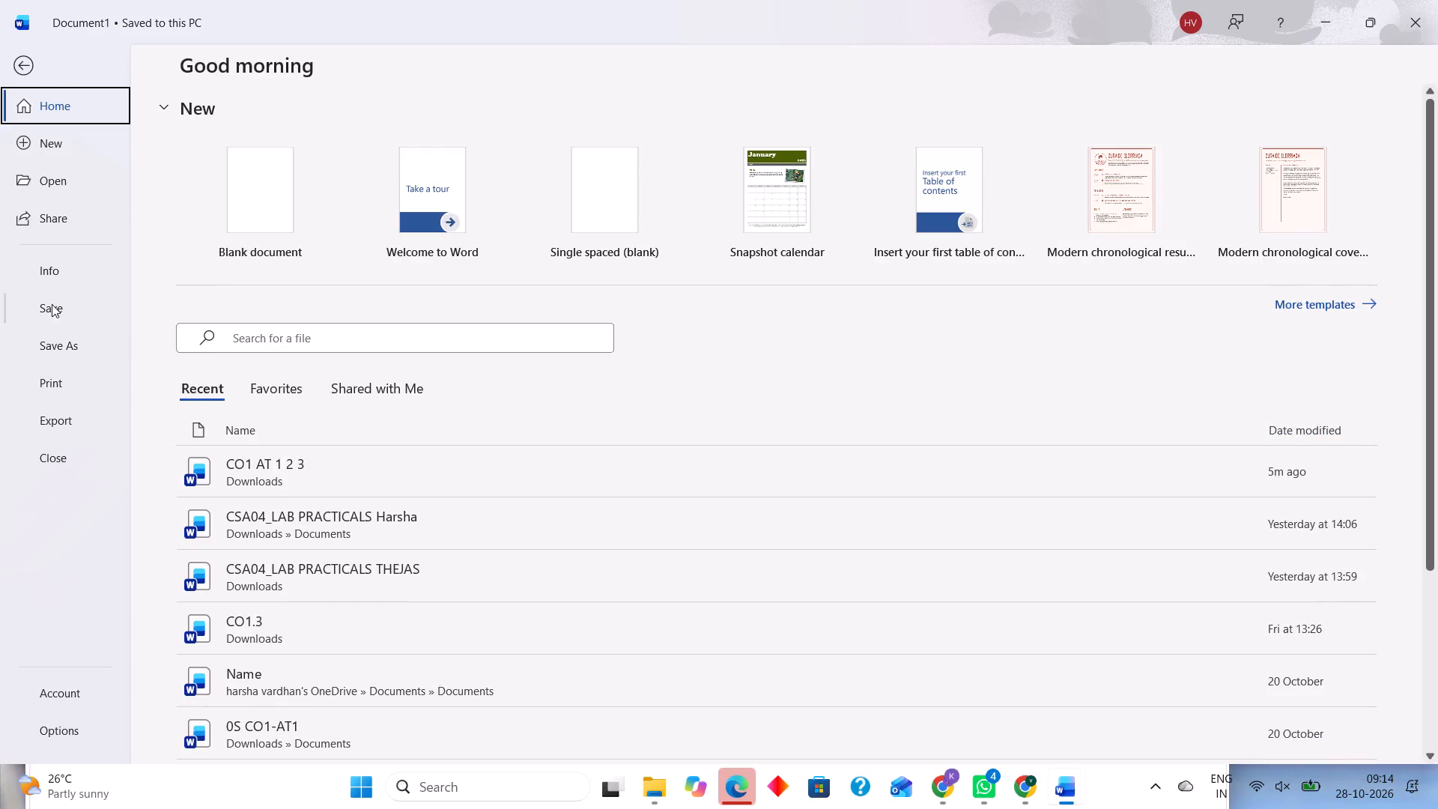
pyautogui.click(61, 355)
pyautogui.click(283, 399)
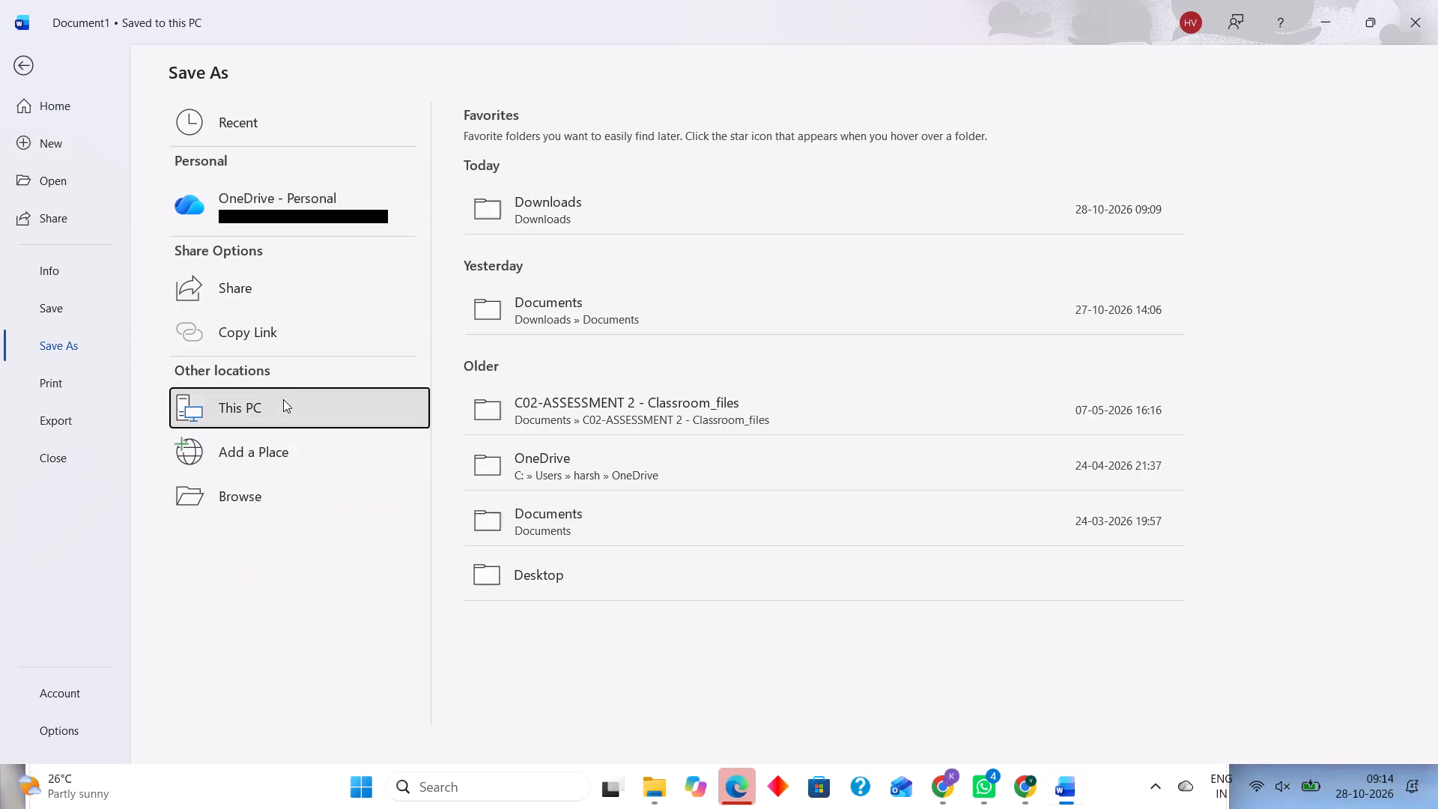
pyautogui.click(593, 192)
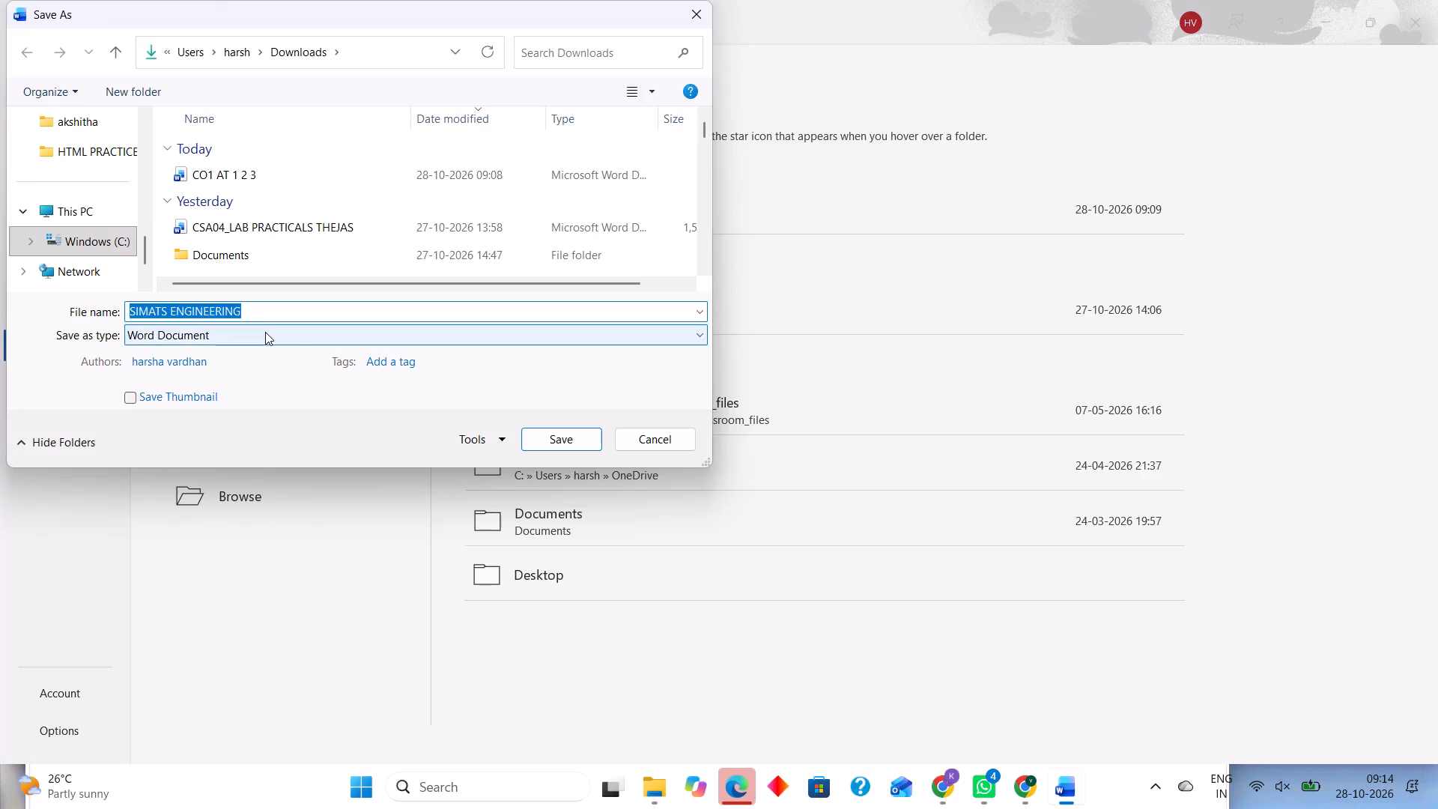
pyautogui.click(265, 332)
pyautogui.click(186, 446)
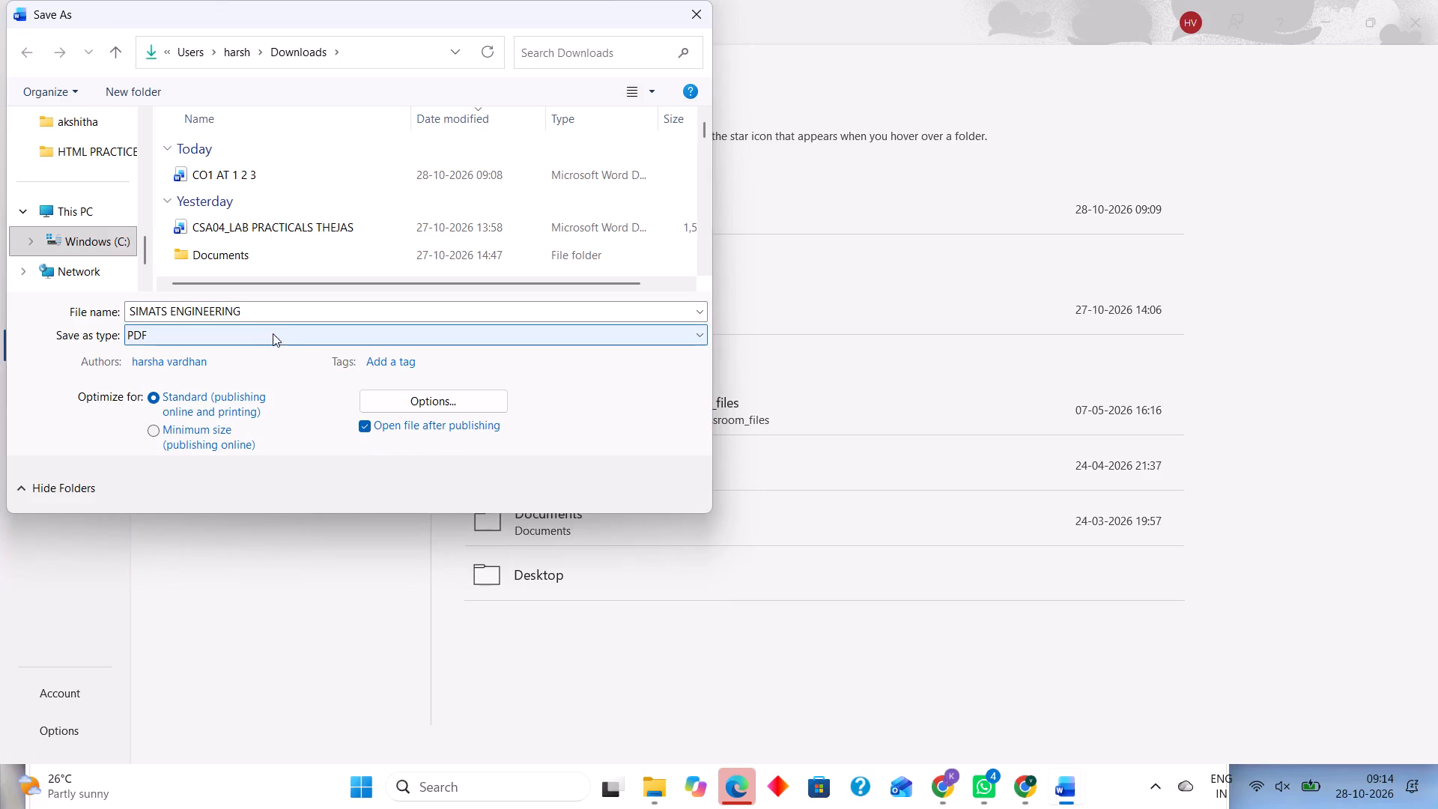
pyautogui.click(267, 305)
pyautogui.press('BackSpace')
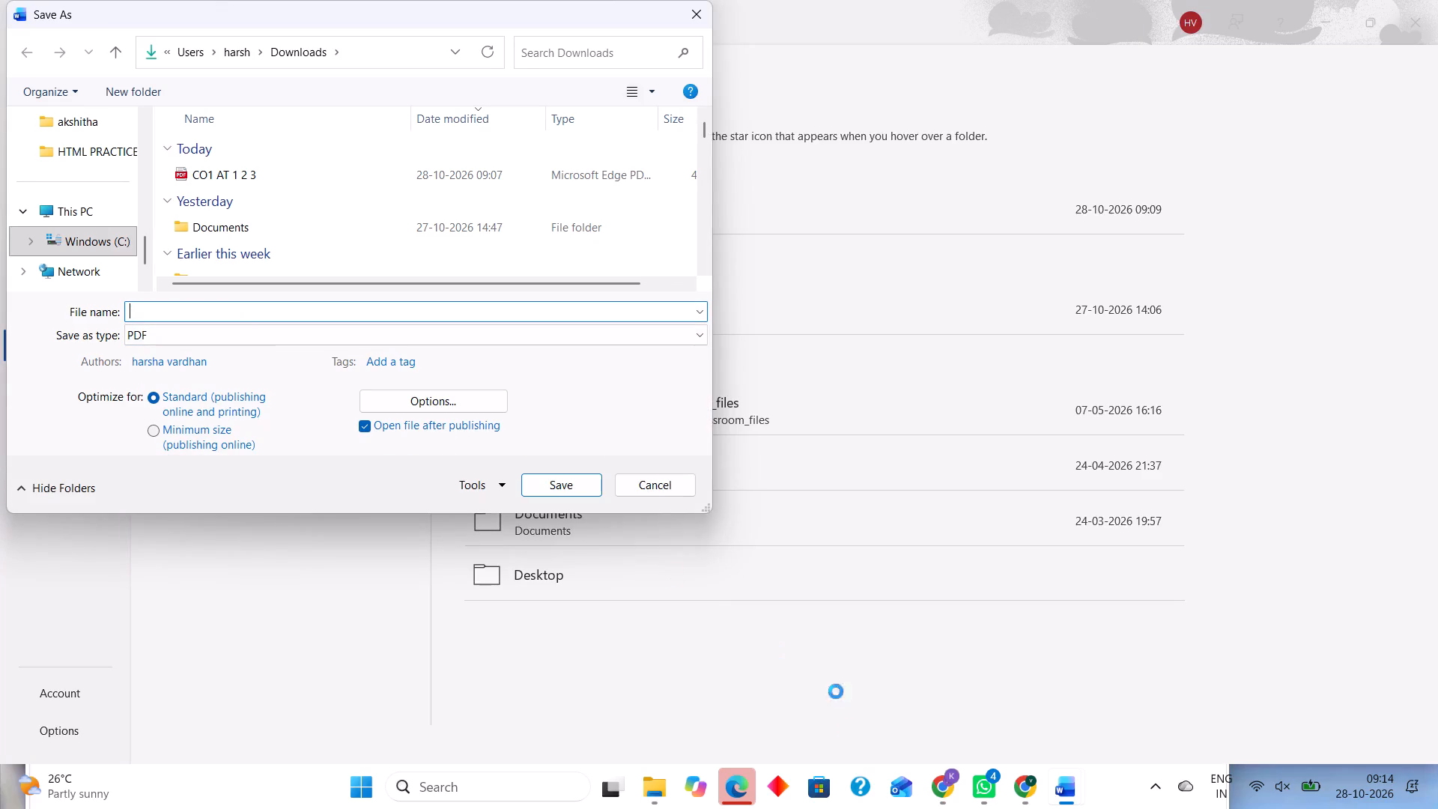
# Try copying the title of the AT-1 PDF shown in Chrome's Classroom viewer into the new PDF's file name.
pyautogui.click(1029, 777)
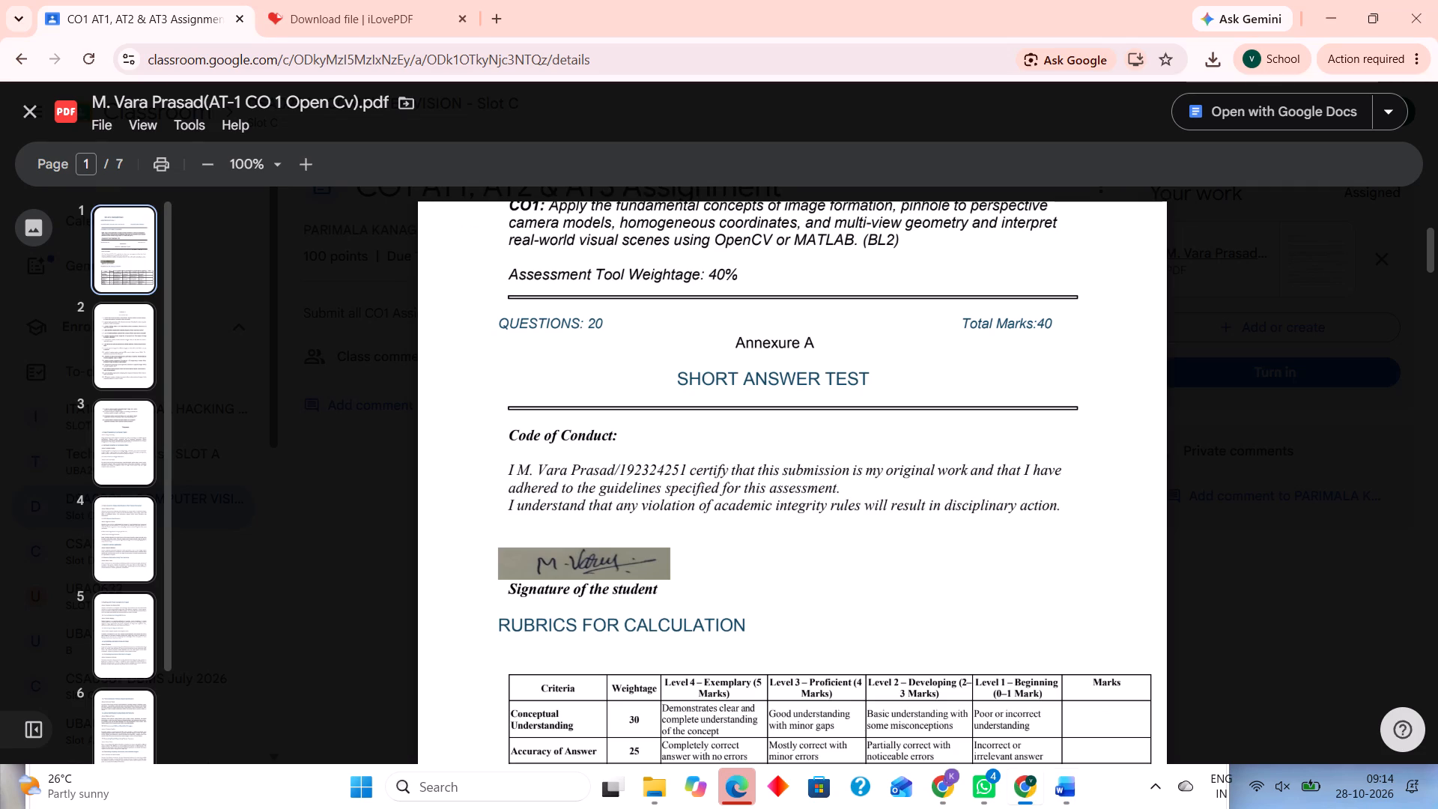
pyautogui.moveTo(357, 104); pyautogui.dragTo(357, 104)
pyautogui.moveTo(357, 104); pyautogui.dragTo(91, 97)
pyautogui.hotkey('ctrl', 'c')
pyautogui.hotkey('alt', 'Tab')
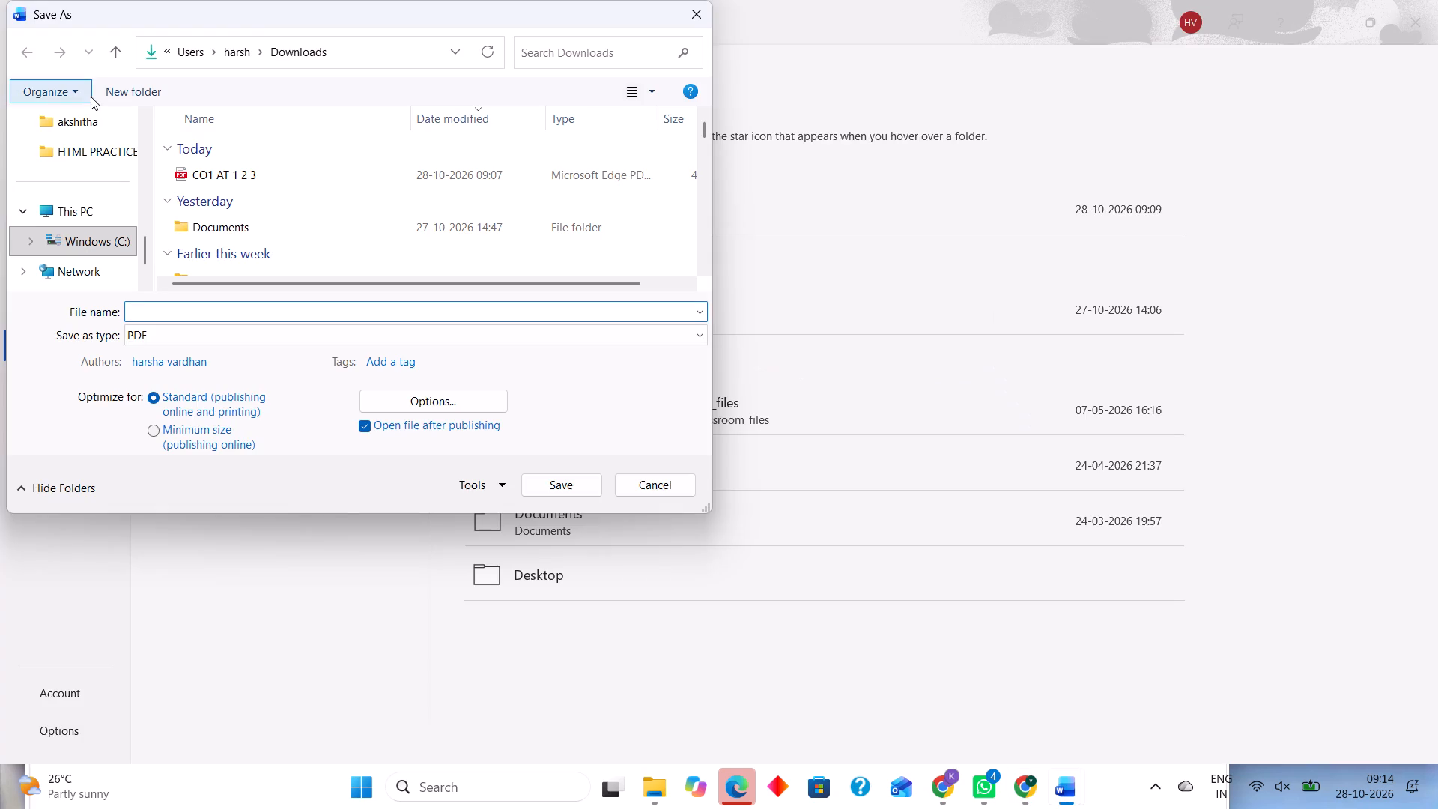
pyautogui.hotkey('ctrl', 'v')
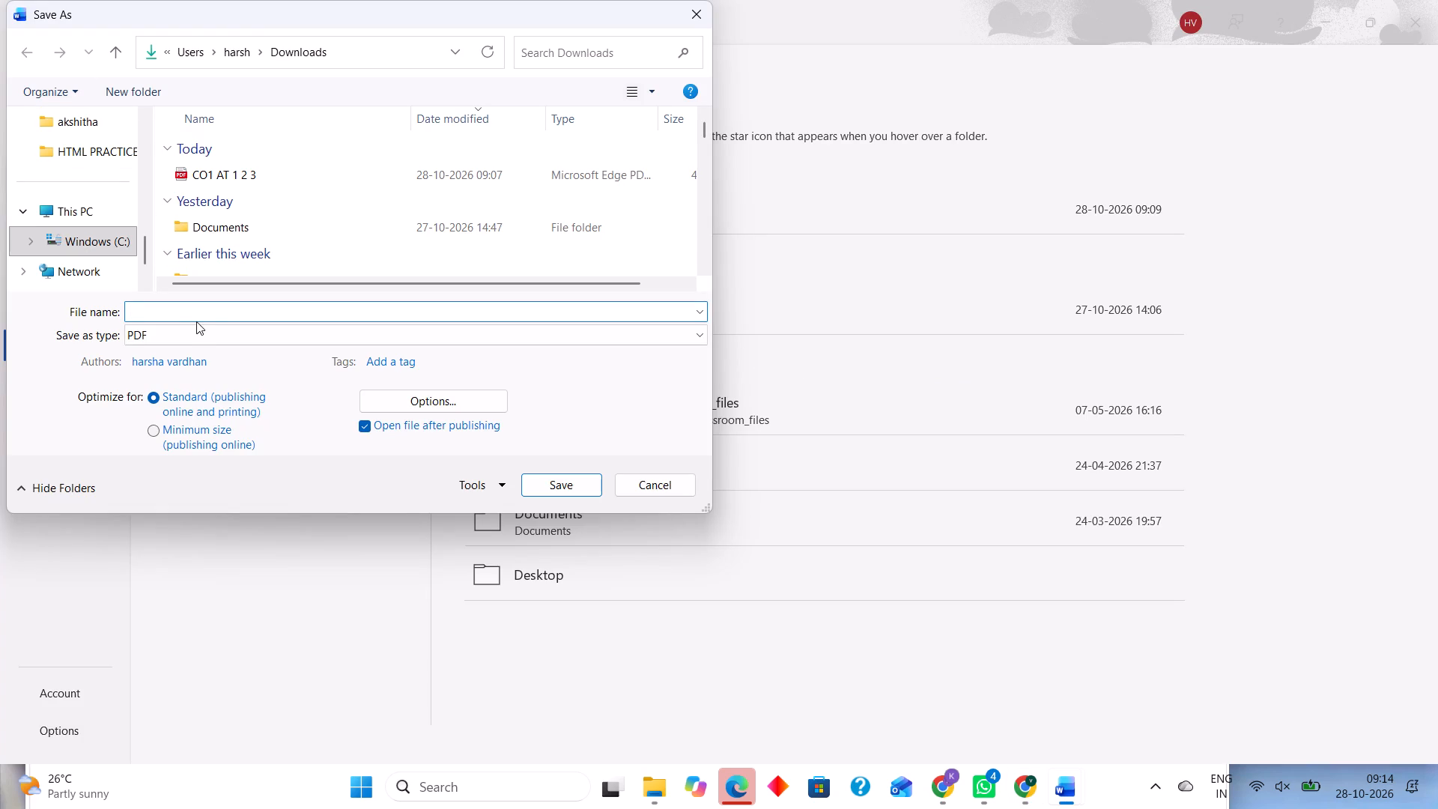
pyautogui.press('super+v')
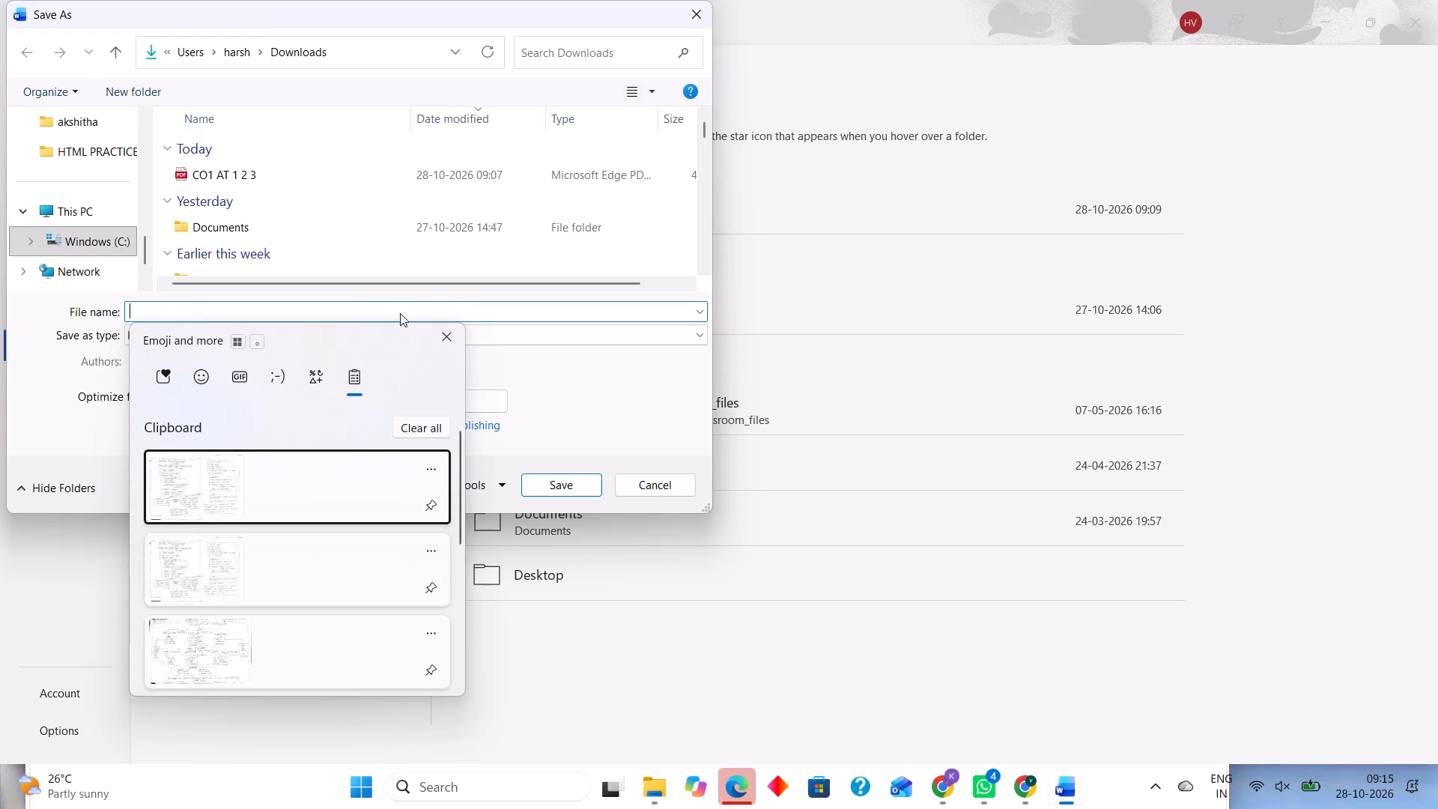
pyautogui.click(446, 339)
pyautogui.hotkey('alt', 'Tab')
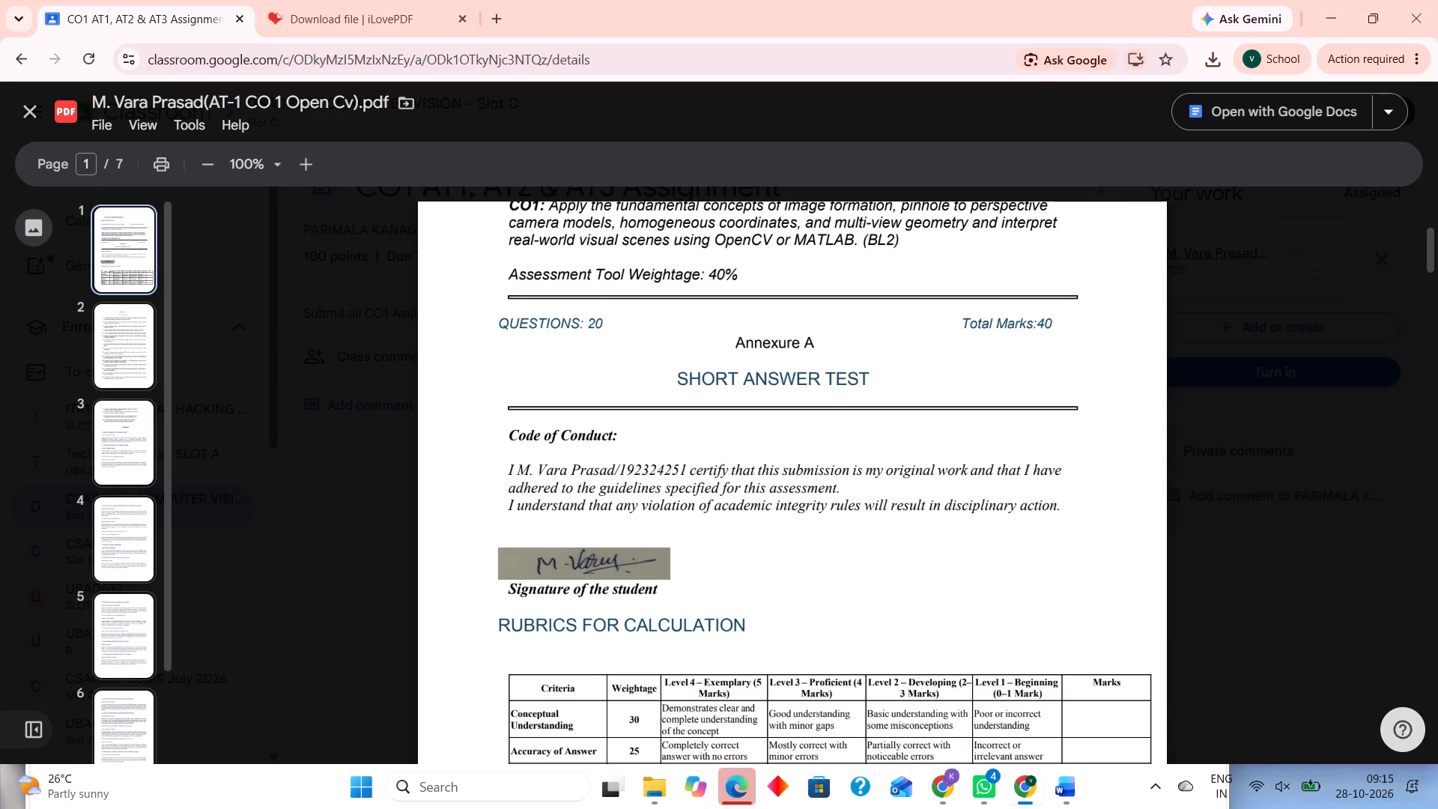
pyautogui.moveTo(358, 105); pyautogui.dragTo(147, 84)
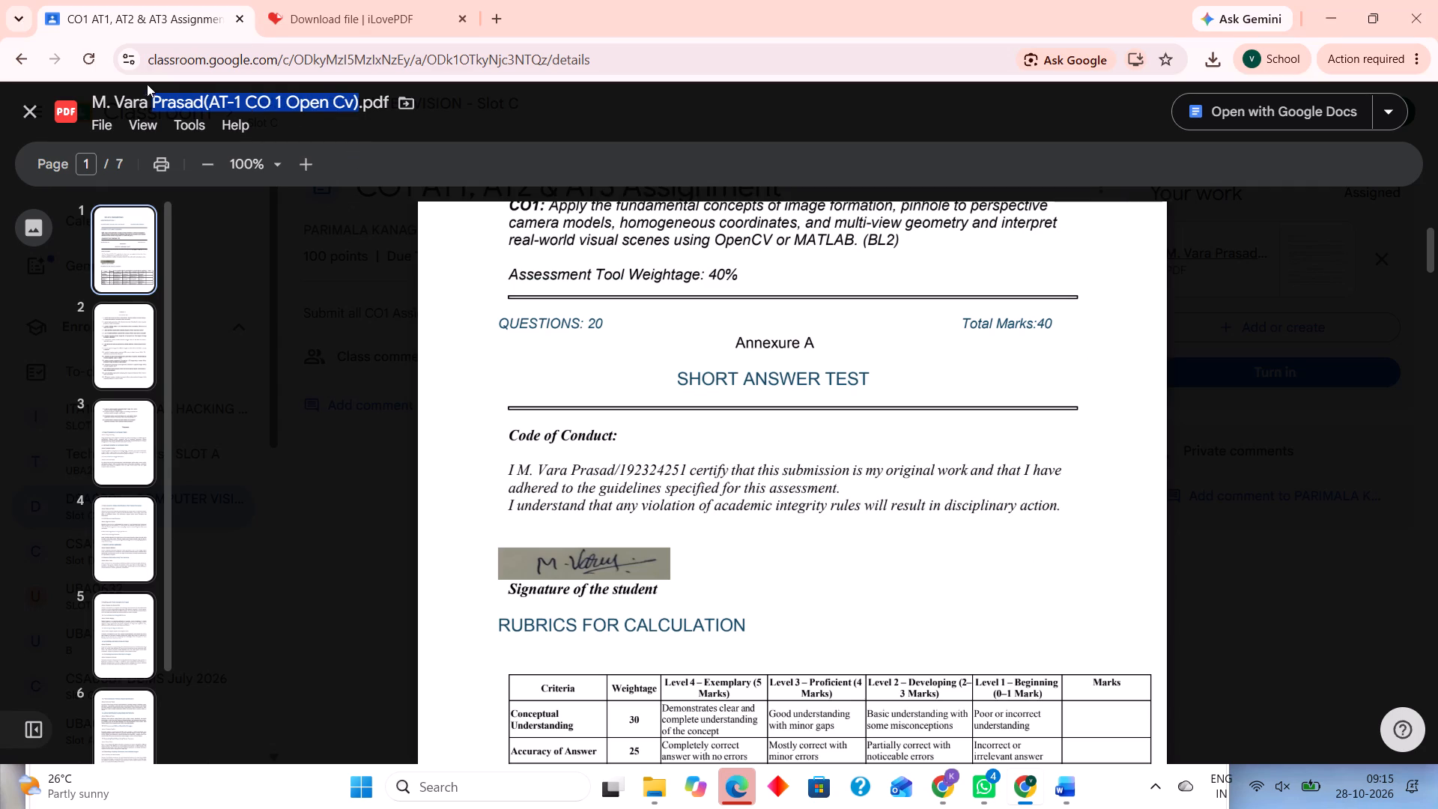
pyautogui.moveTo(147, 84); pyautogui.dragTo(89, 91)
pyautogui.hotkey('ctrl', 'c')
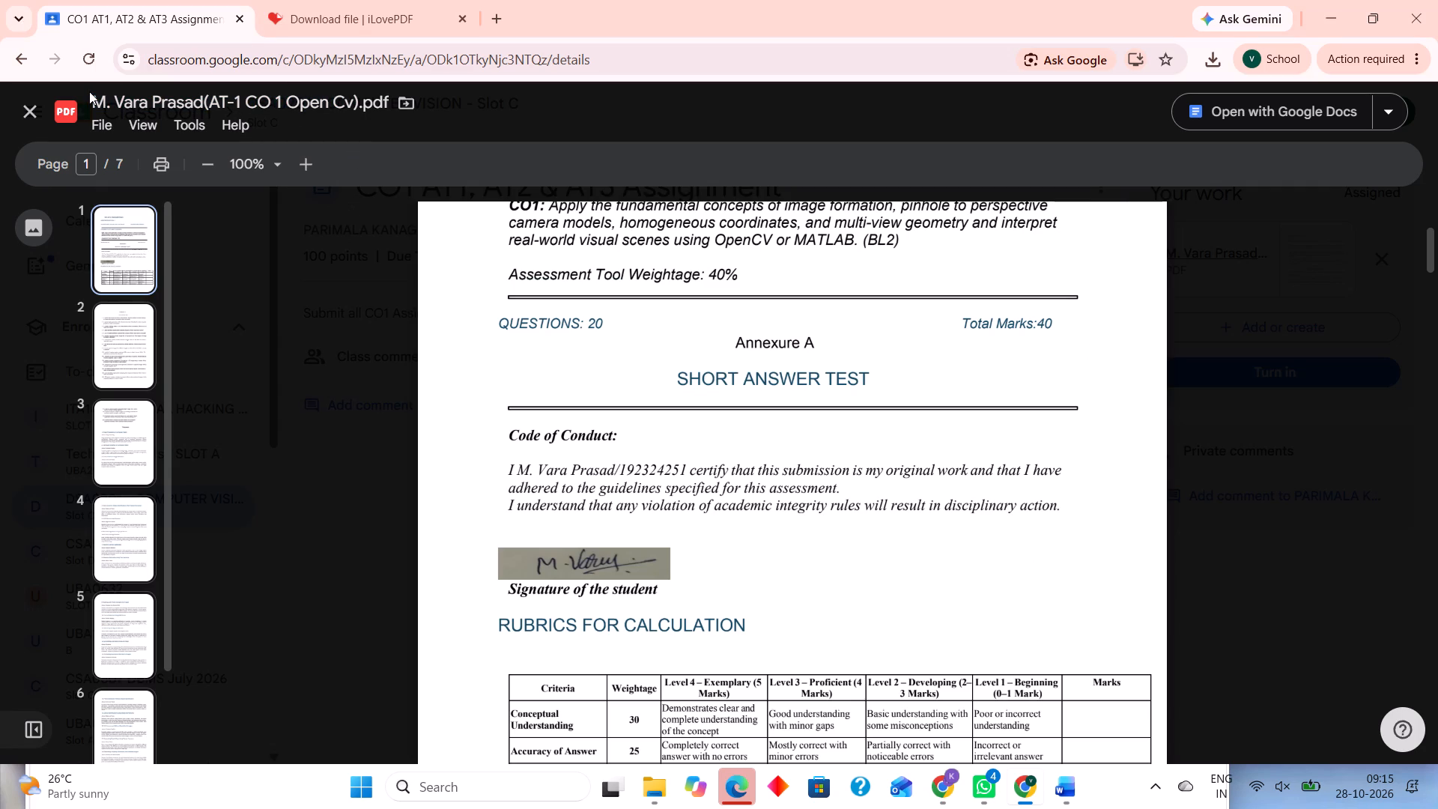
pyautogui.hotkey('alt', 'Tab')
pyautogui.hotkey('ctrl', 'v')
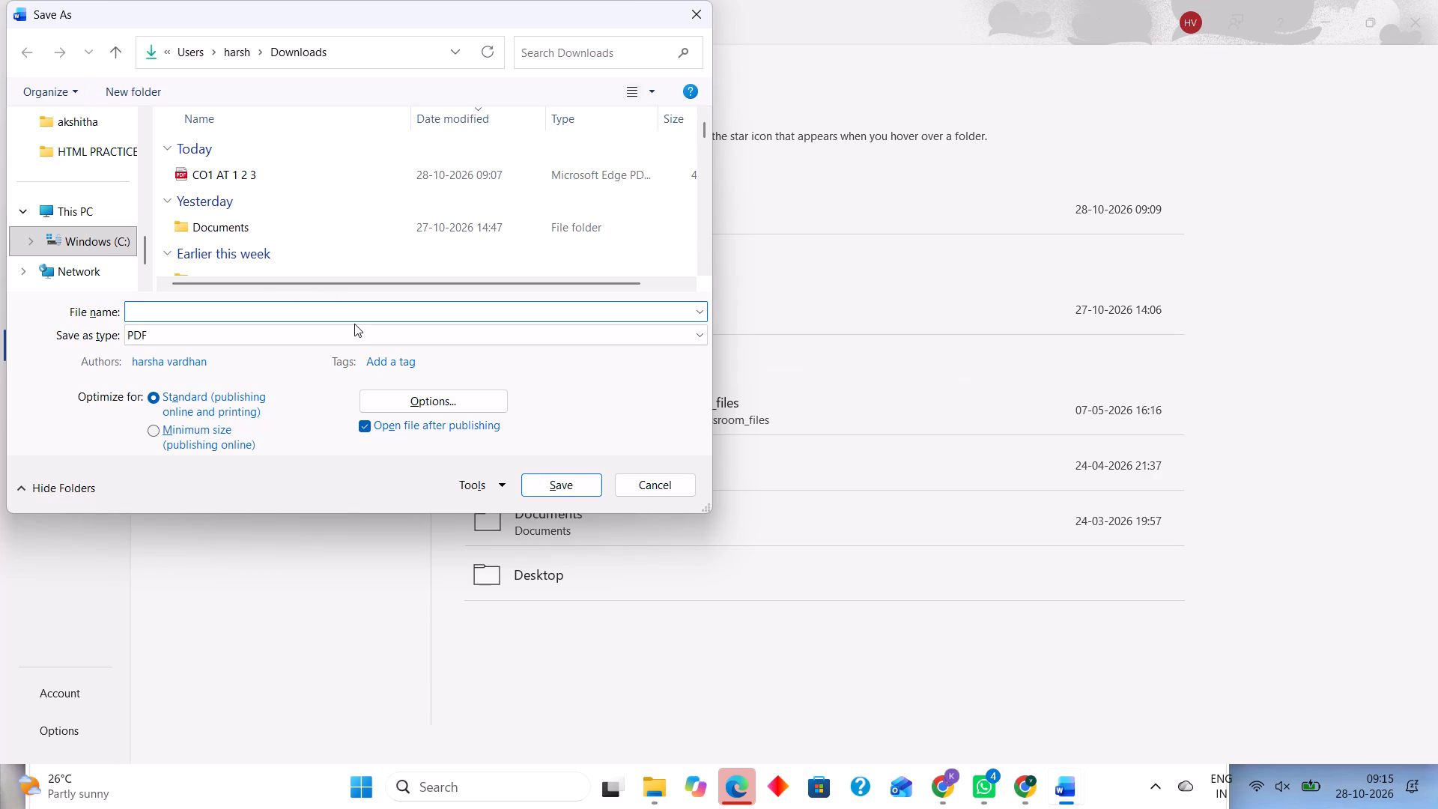
# Enter the student's name followed by "(AT 2, CO 1 Open Cv)" as the PDF file name.
pyautogui.hotkey('shift', 'm')
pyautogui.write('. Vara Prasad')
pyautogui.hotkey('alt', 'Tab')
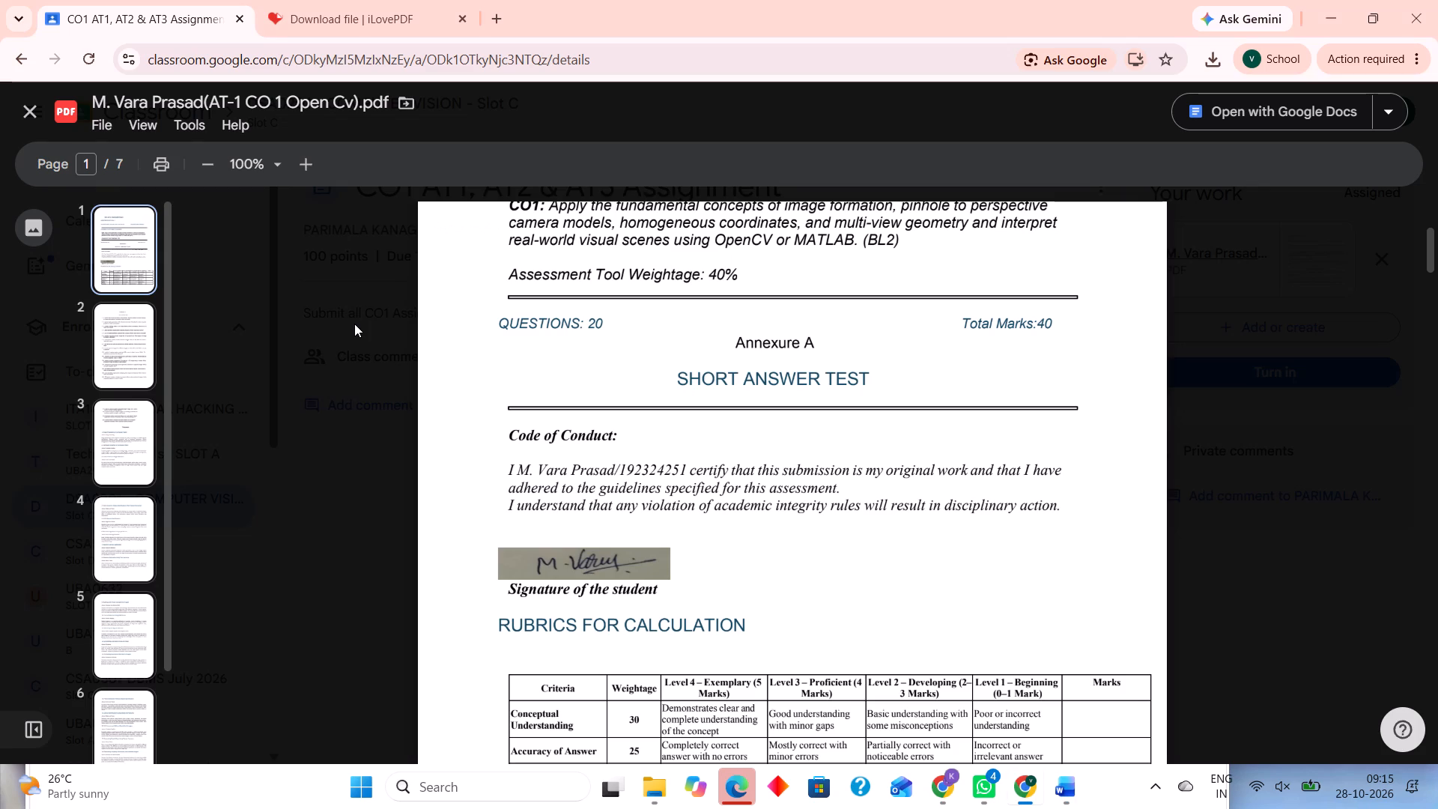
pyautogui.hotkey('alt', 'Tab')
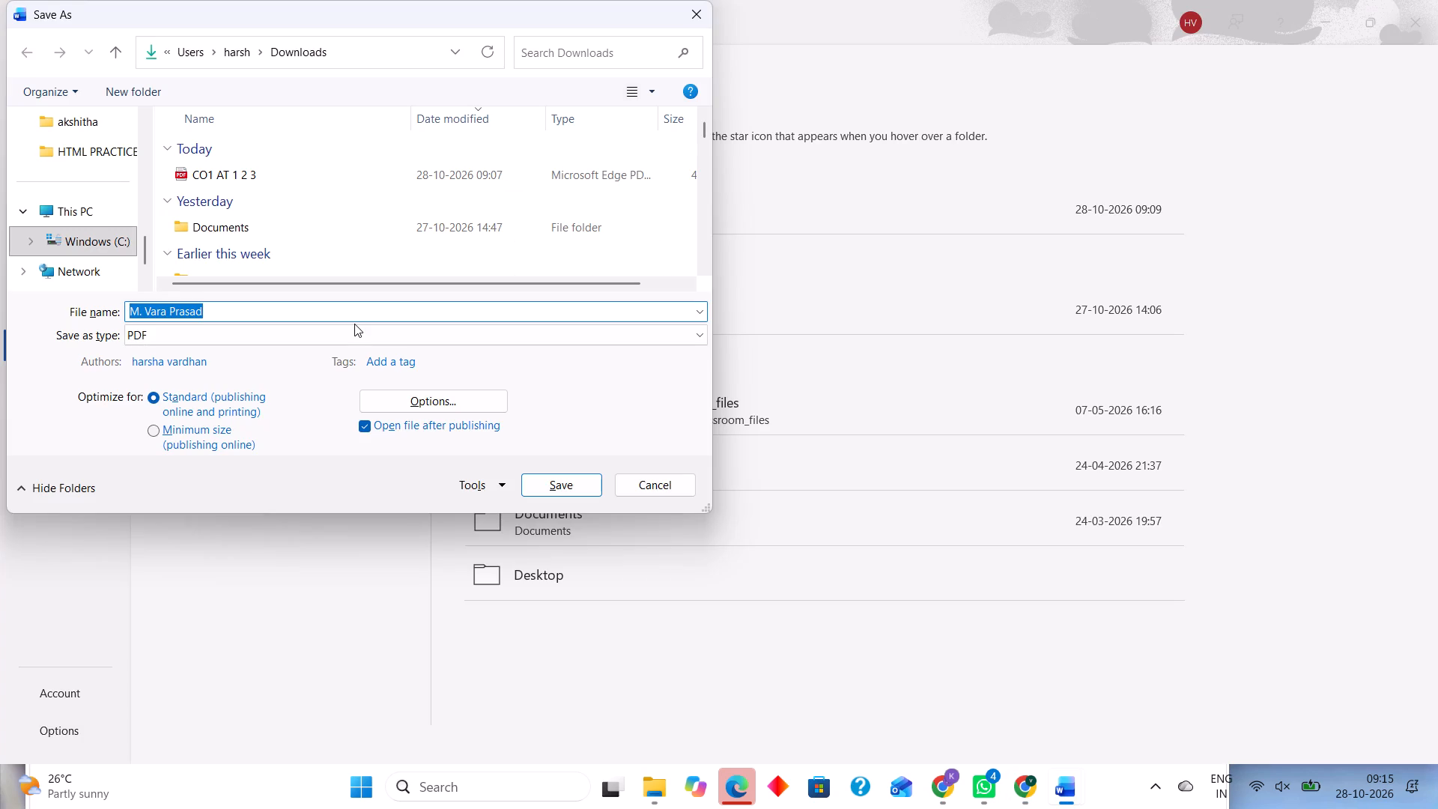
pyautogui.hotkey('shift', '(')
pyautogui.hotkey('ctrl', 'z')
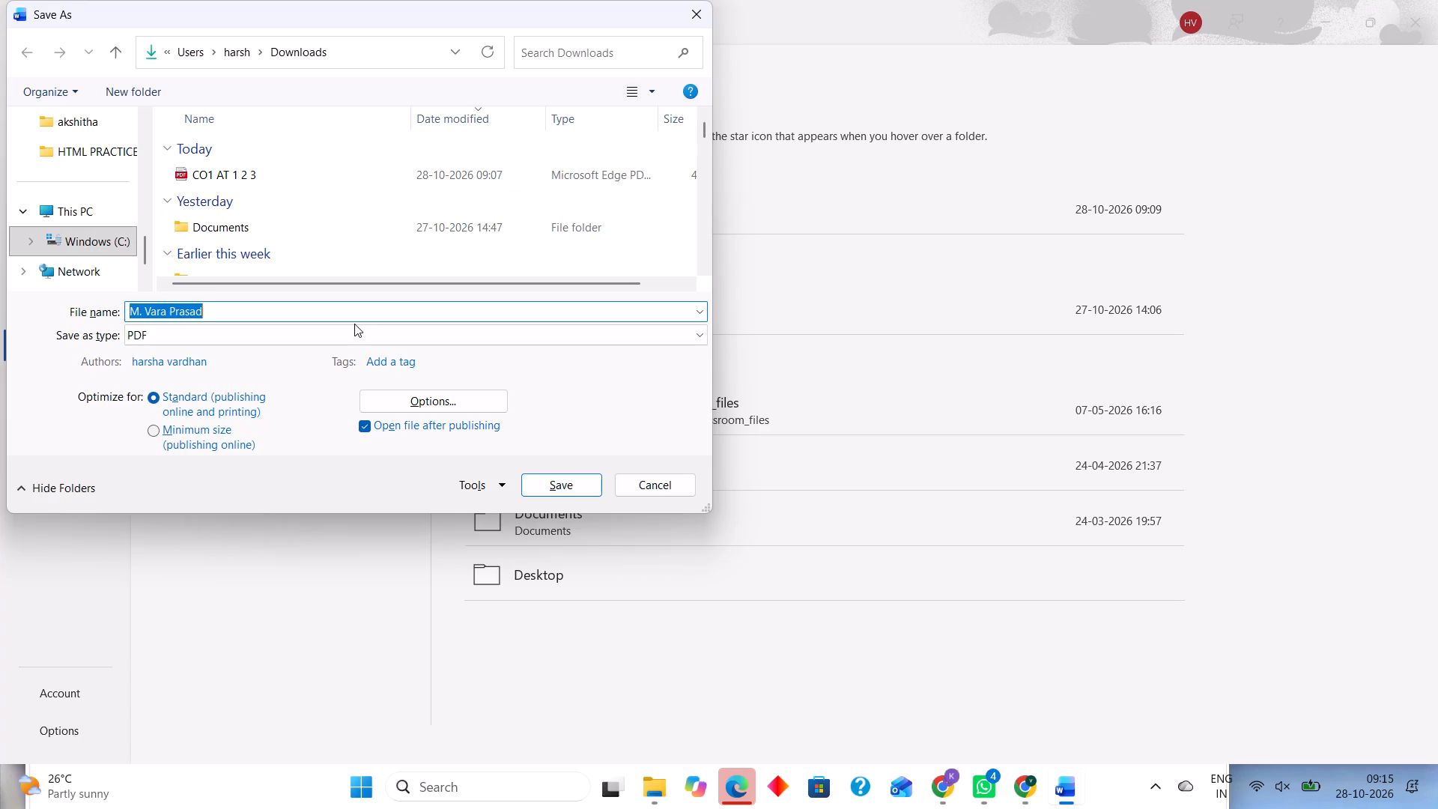
pyautogui.click(349, 314)
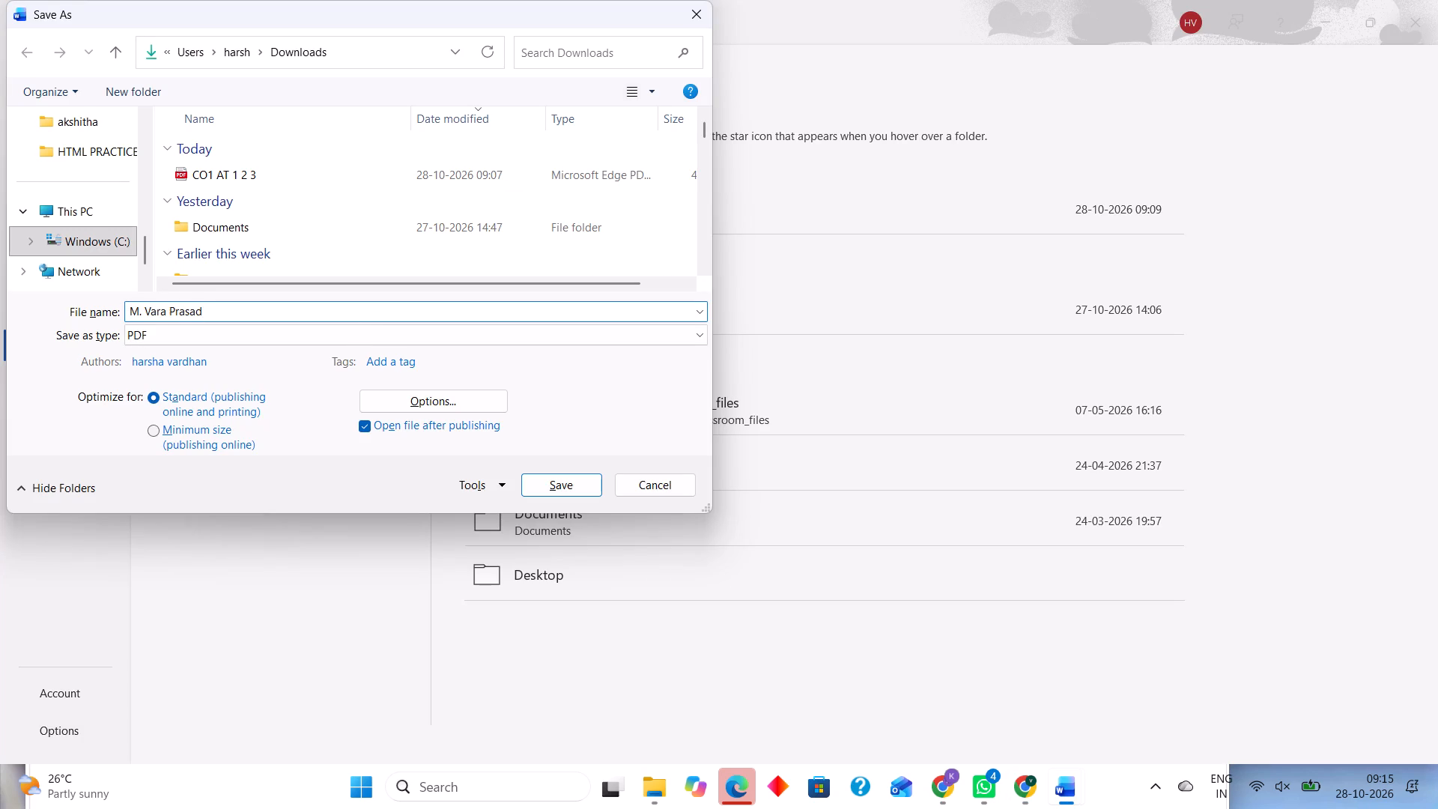
pyautogui.hotkey('shift', '(')
pyautogui.write('AT 2')
pyautogui.press('space')
pyautogui.press('BackSpace')
pyautogui.write(', CO')
pyautogui.press('space')
pyautogui.write('1')
pyautogui.press('space')
pyautogui.write('Opwn')
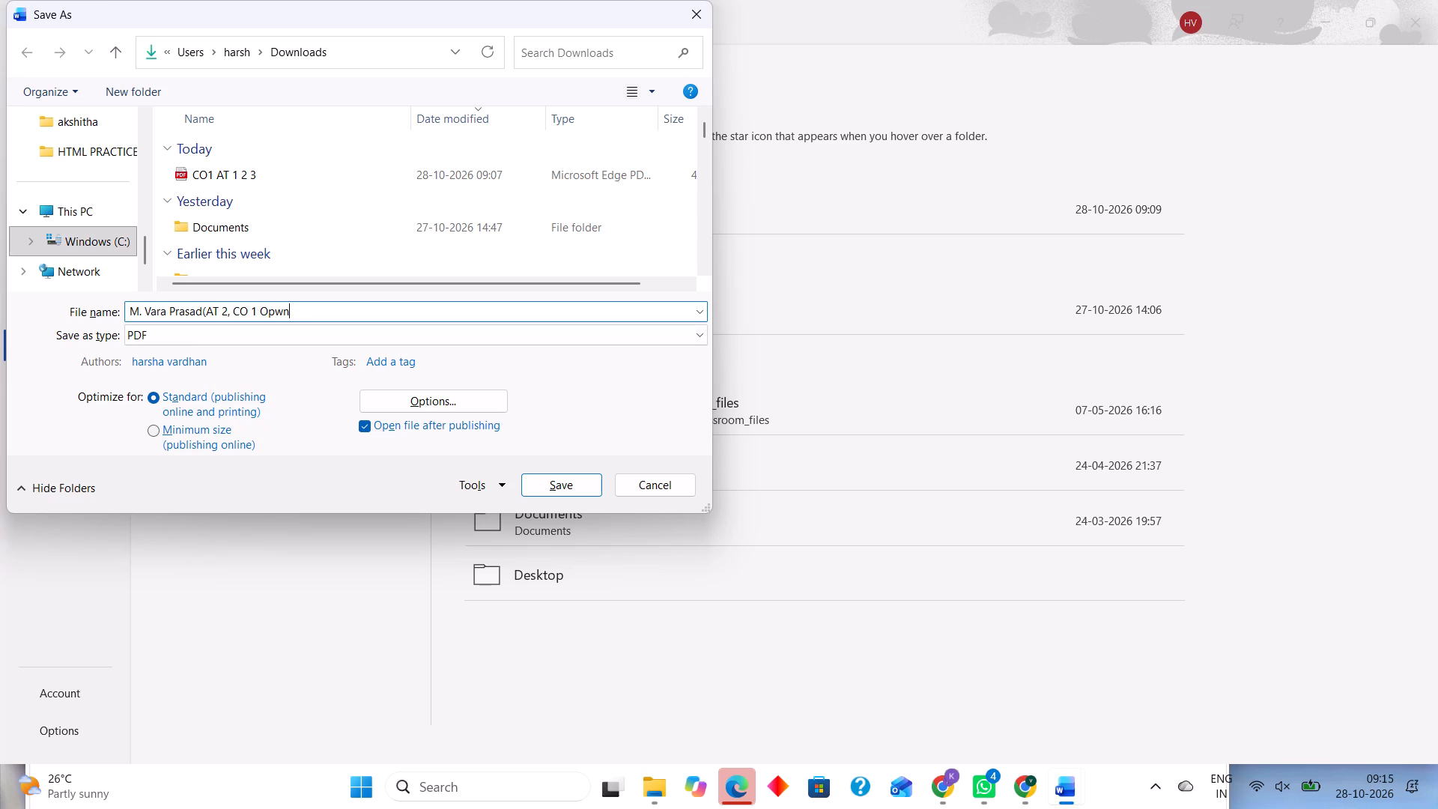
pyautogui.press('BackSpace')
pyautogui.press('BackSpace')
pyautogui.write('en Cv')
pyautogui.hotkey('shift', ')')
# Hyphenate the file name's assessment labels as "AT-2" and "CO-1", and save the PDF.
pyautogui.click(221, 312)
pyautogui.press('BackSpace')
pyautogui.press('-')
pyautogui.press('Right')
pyautogui.press('Right')
pyautogui.press('Right')
pyautogui.press('Right')
pyautogui.press('Right')
pyautogui.press('Right')
pyautogui.press('BackSpace')
pyautogui.press('-')
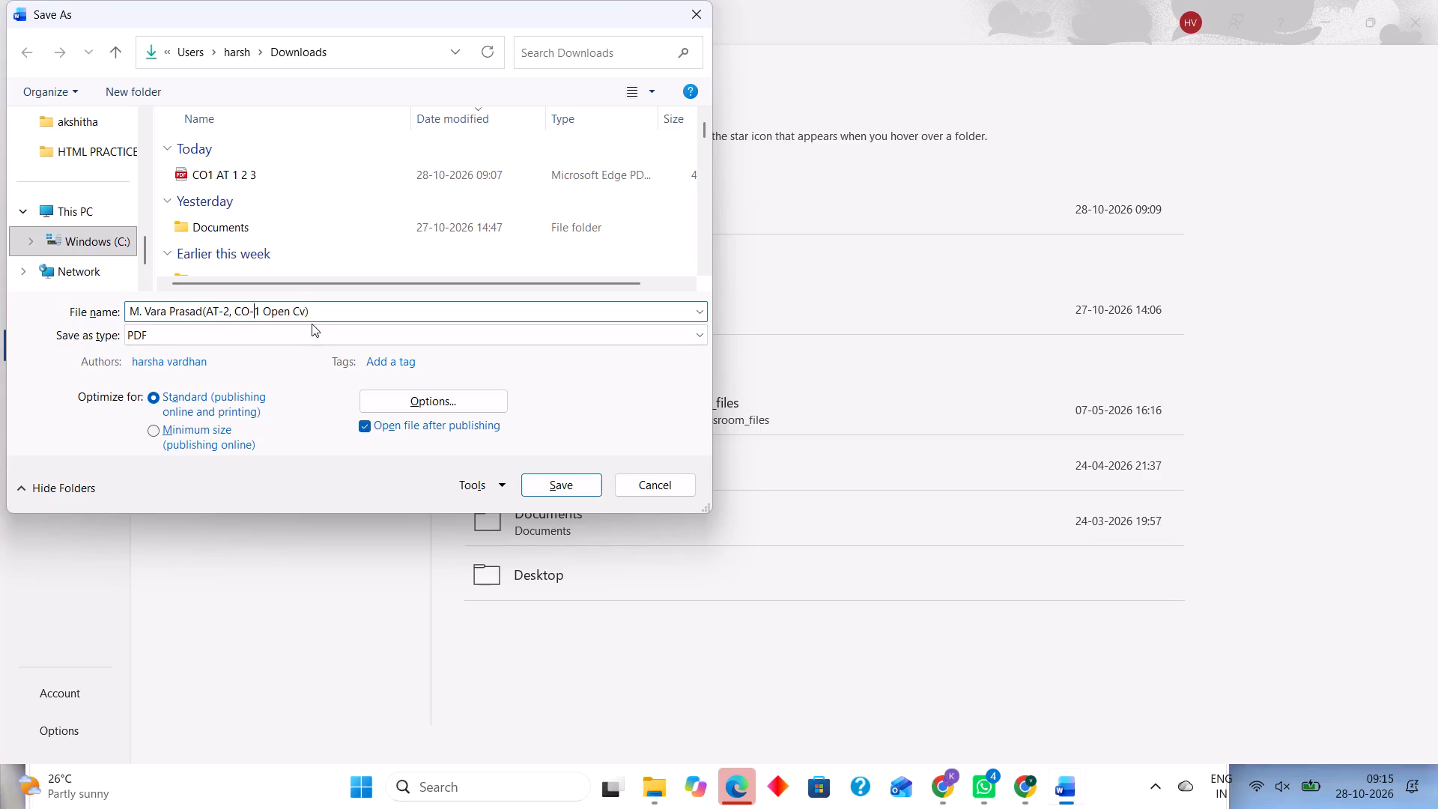
pyautogui.click(544, 496)
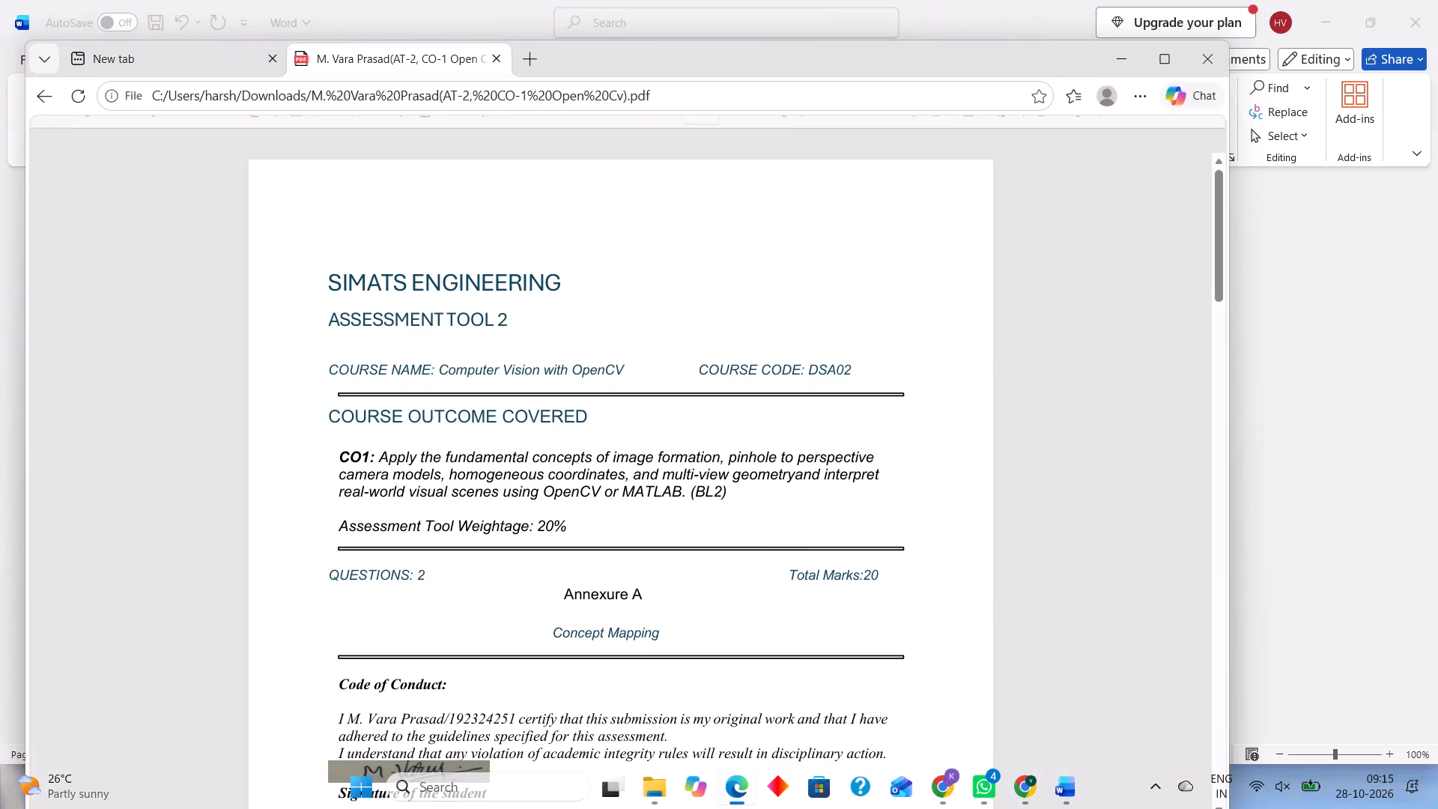
# Review the exported Assessment Tool 2 PDF in Edge, from the cover details through the questions to the handwritten concept maps.
pyautogui.scroll(-2, 715, 458)
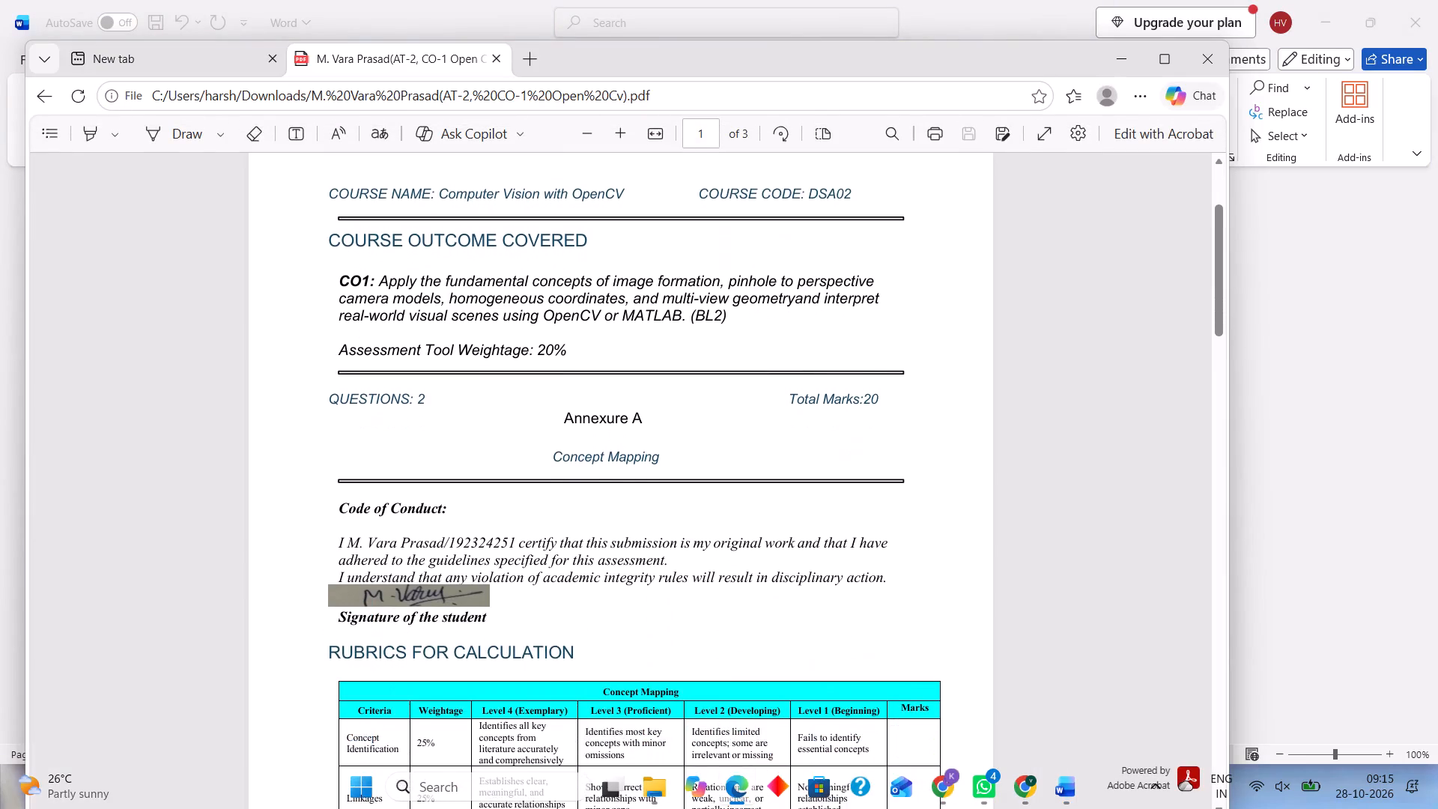
pyautogui.scroll(-7, 715, 458)
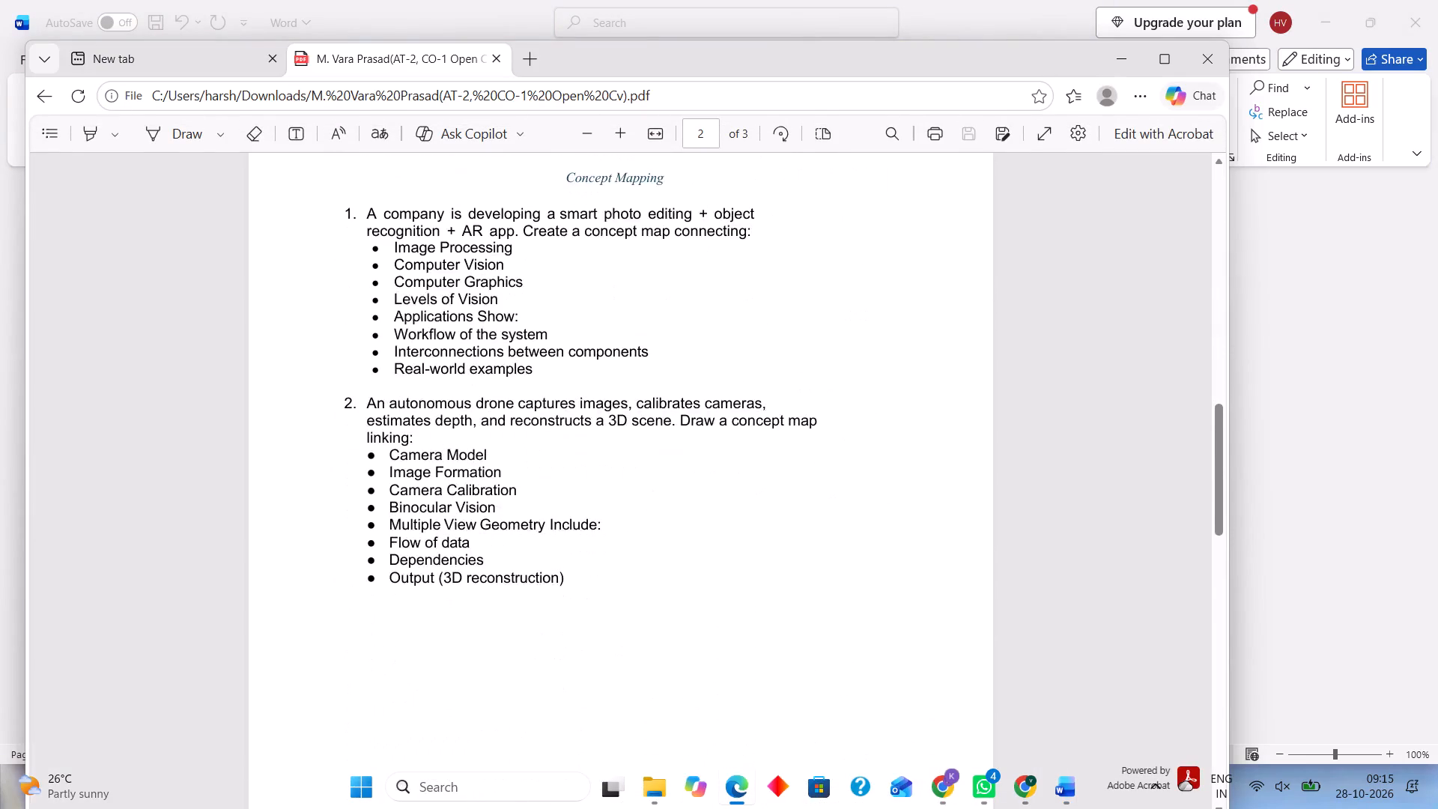
pyautogui.scroll(-8, 715, 458)
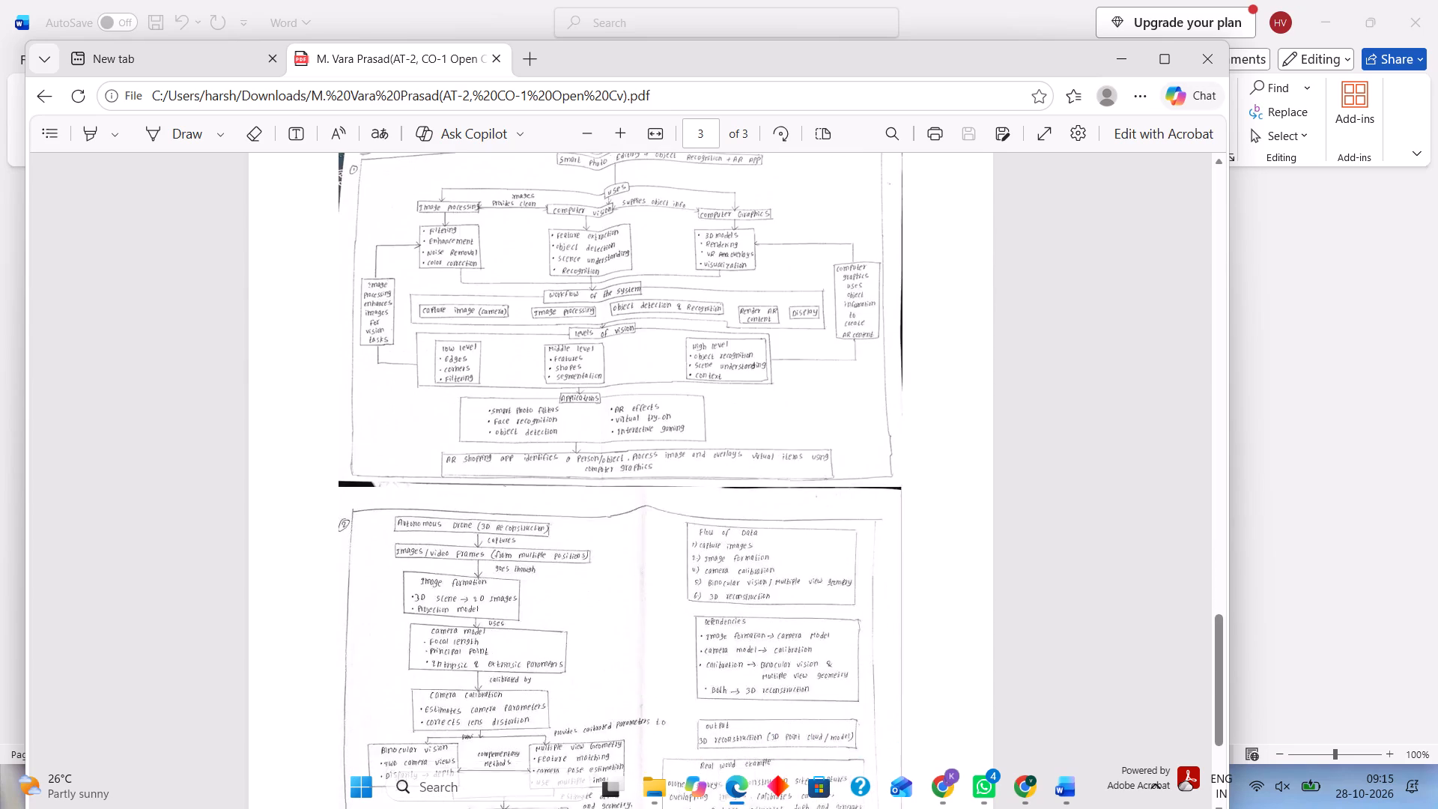
# Switch to Chrome and close the AT-1 PDF preview to return to the "CO1 AT1, AT2 & AT3 Assignment" page.
pyautogui.scroll(-3, 715, 458)
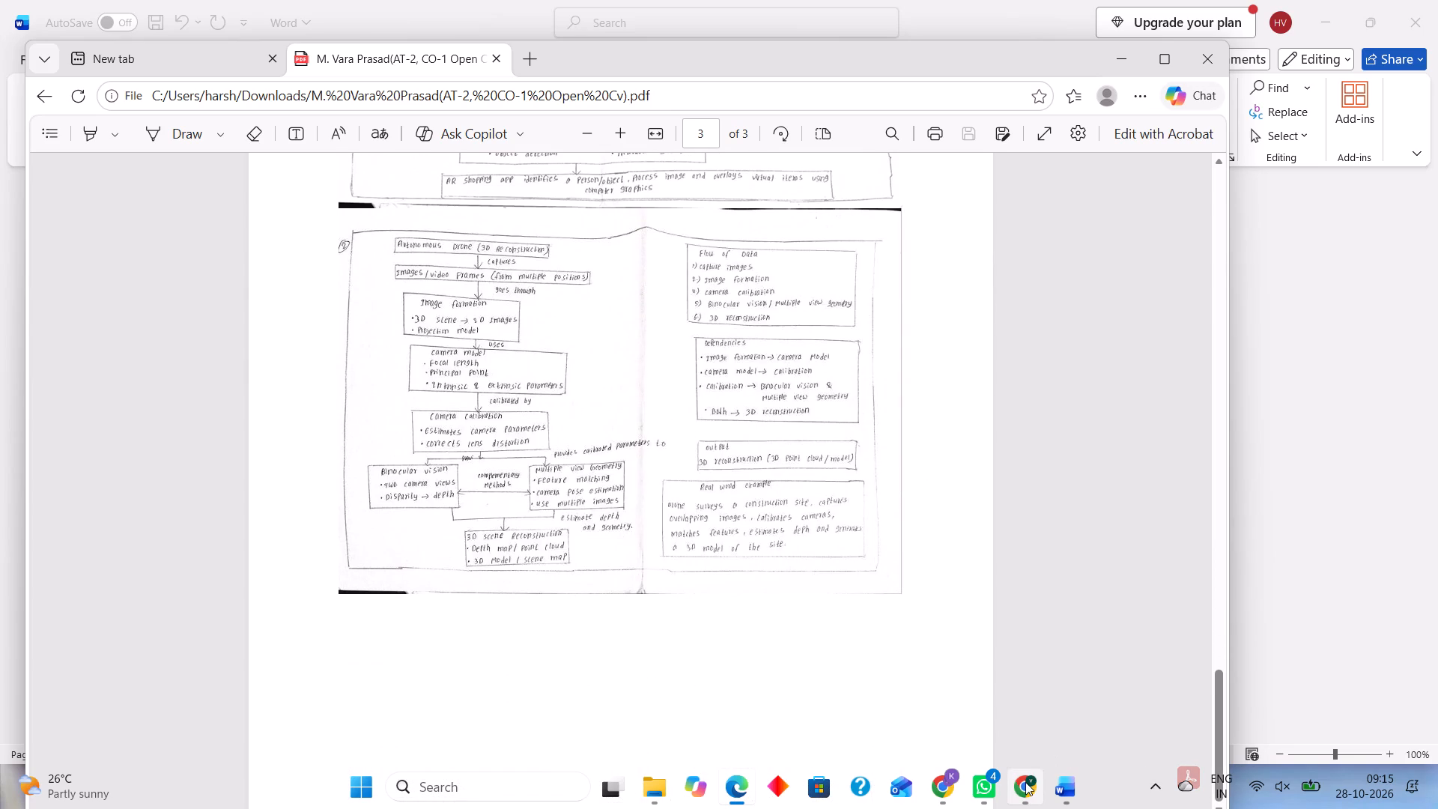
pyautogui.click(1025, 782)
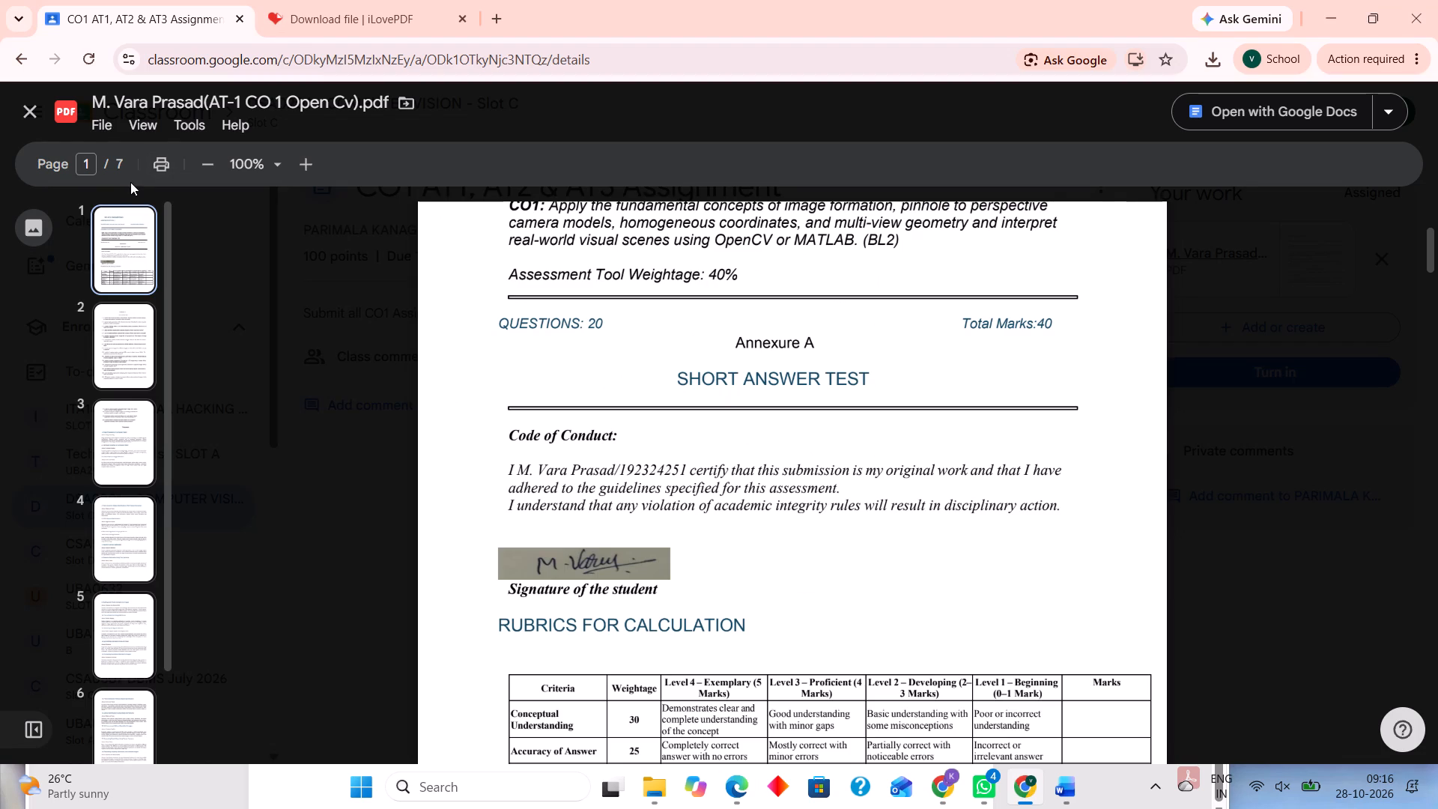
pyautogui.click(37, 117)
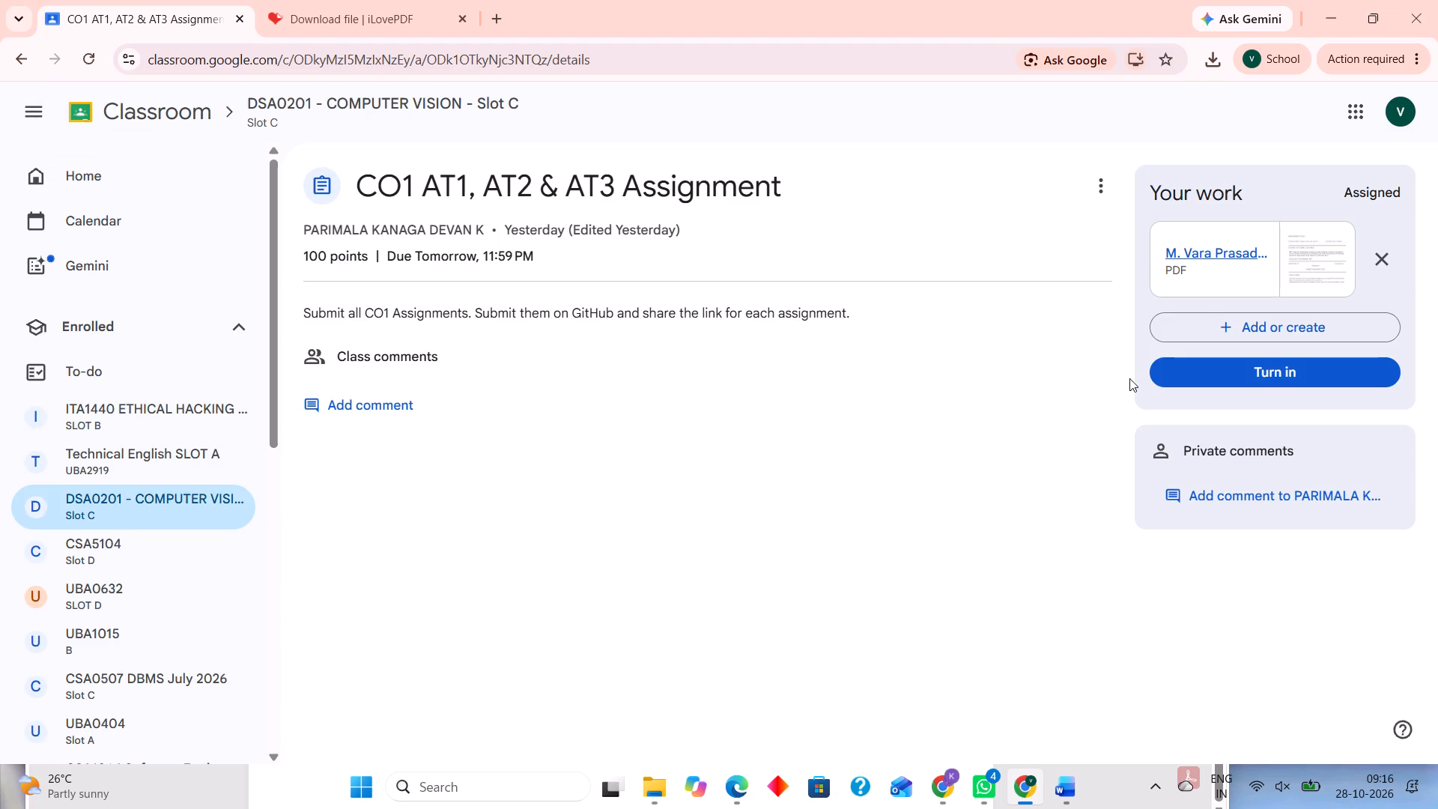
# Upload the "AT-2, CO-1 Open Cv" PDF from Downloads as a file attachment to the Classroom assignment.
pyautogui.click(1222, 318)
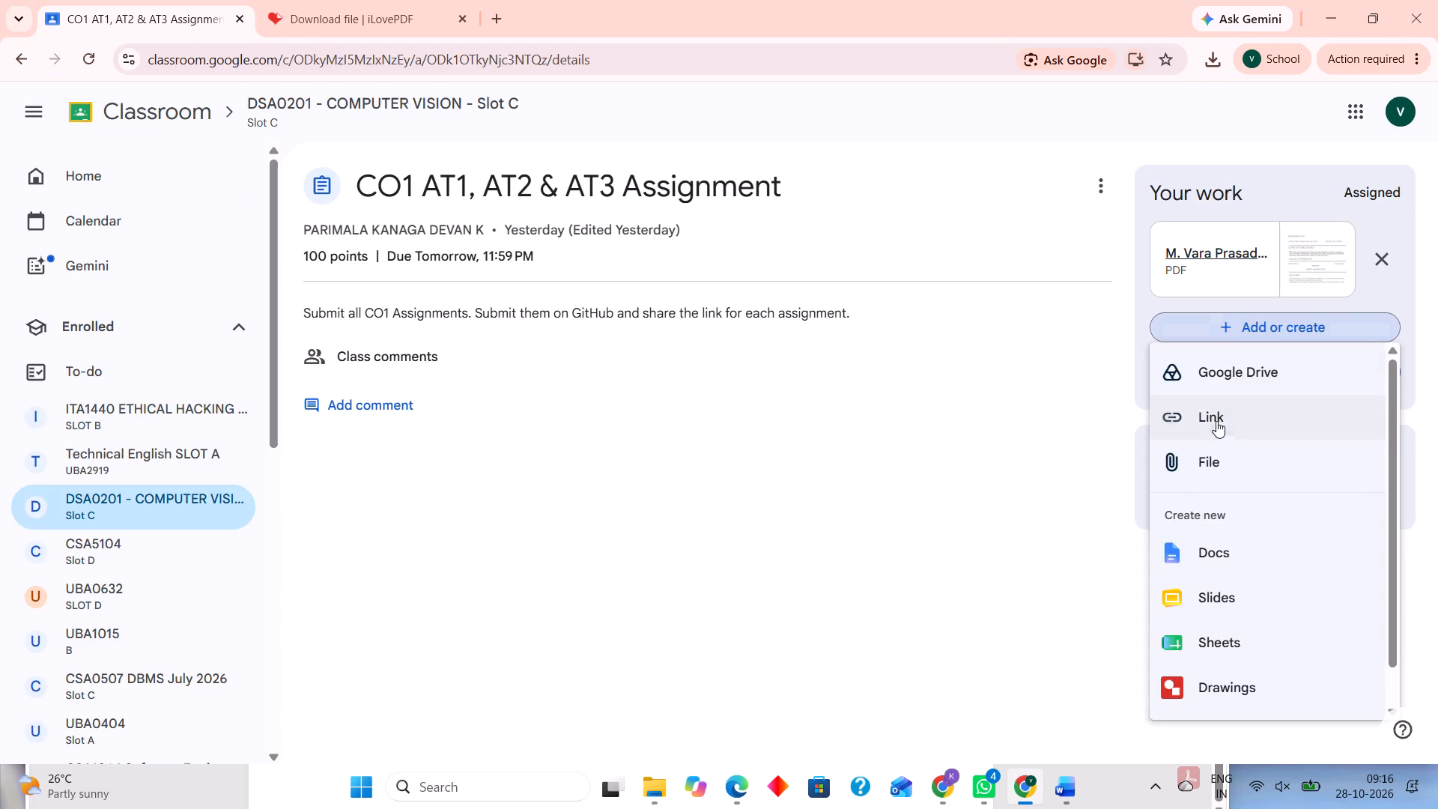
pyautogui.click(1216, 473)
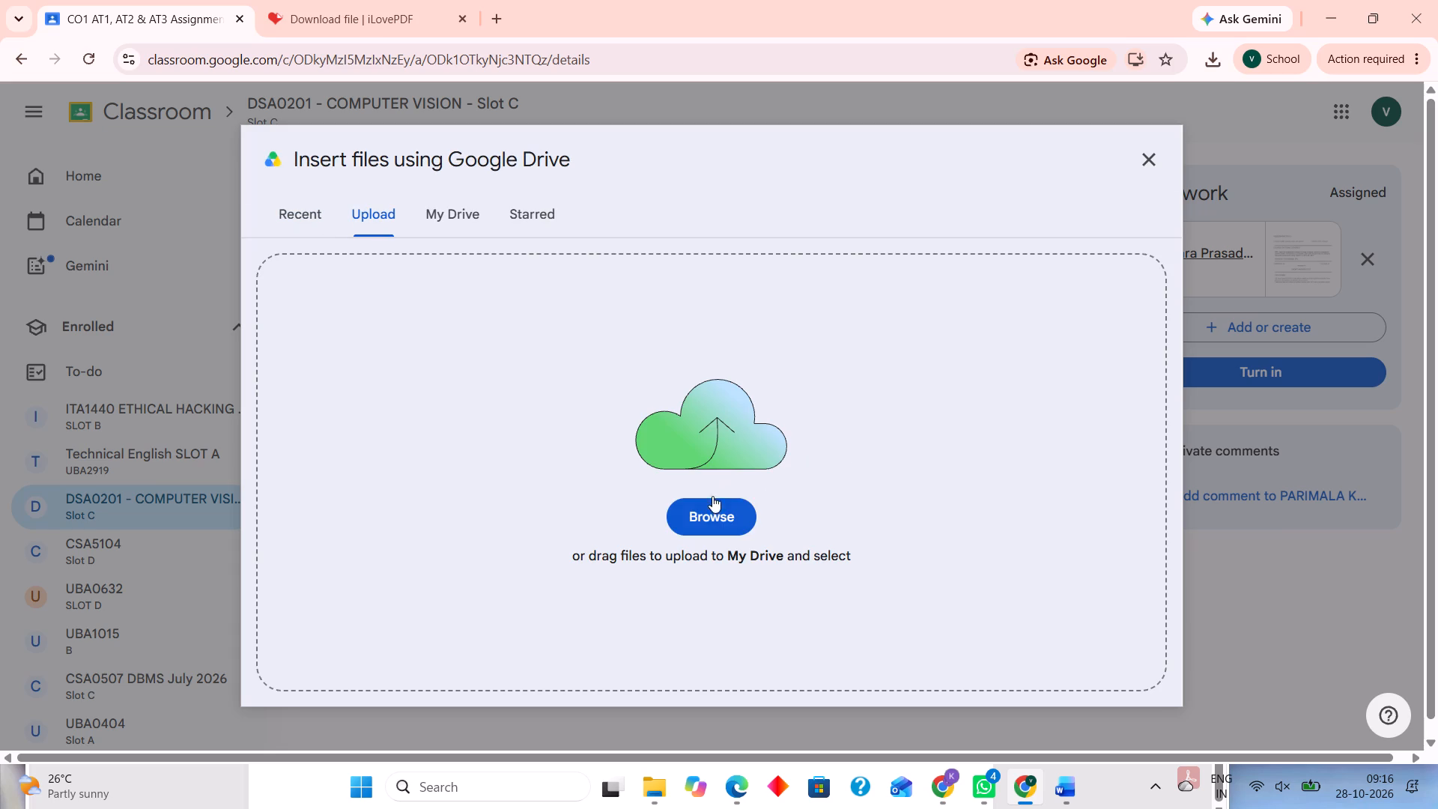
pyautogui.click(710, 501)
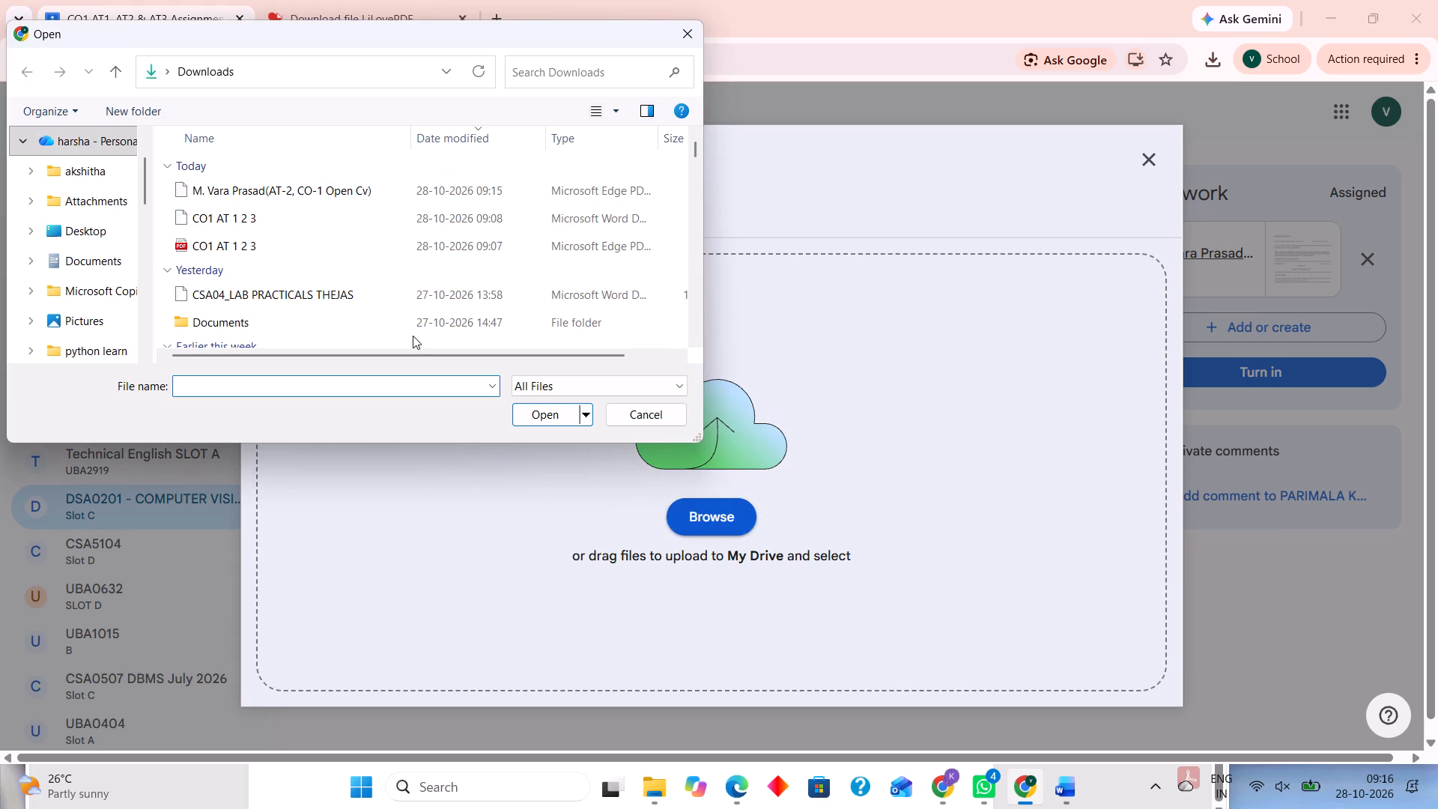
pyautogui.scroll(-1, 91, 227)
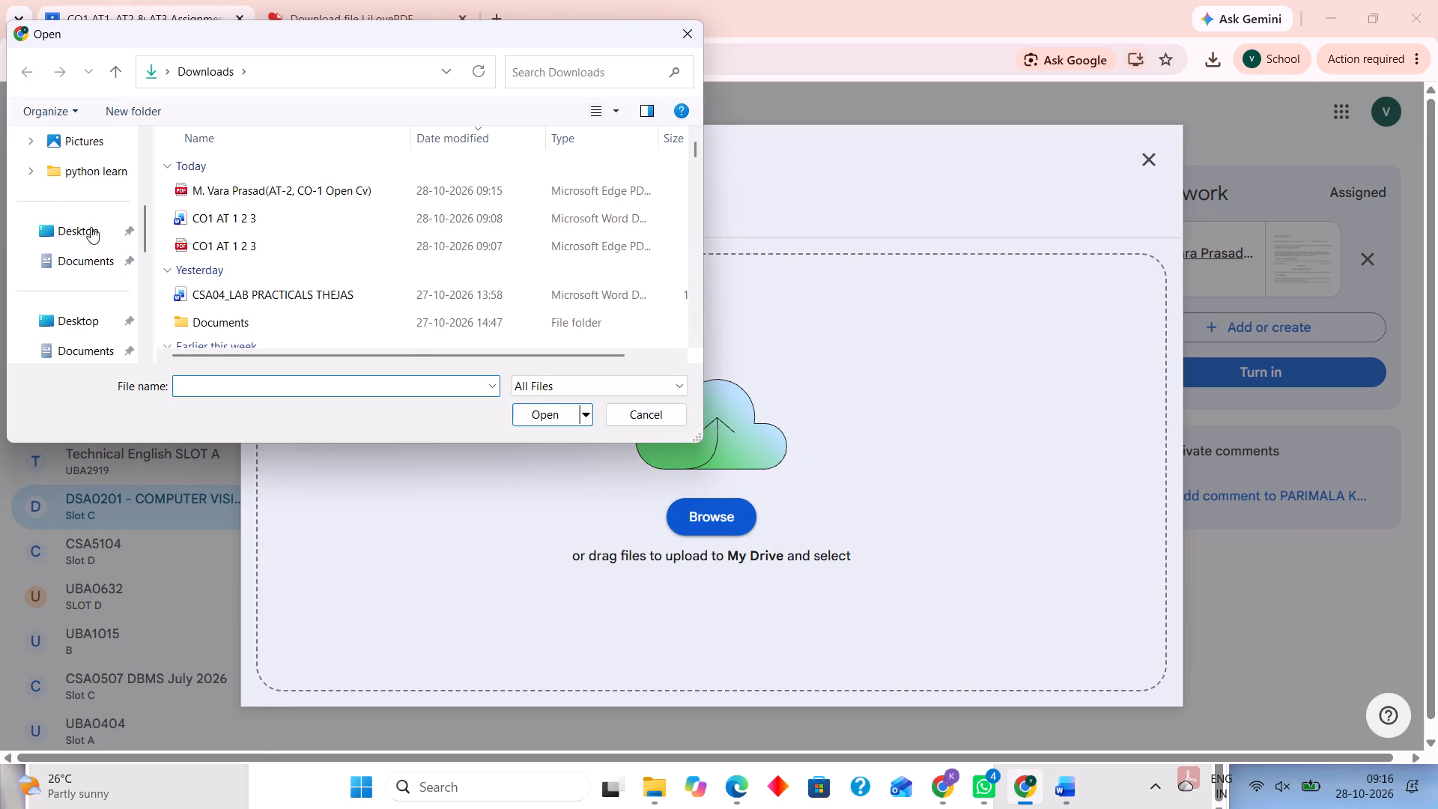
pyautogui.click(83, 294)
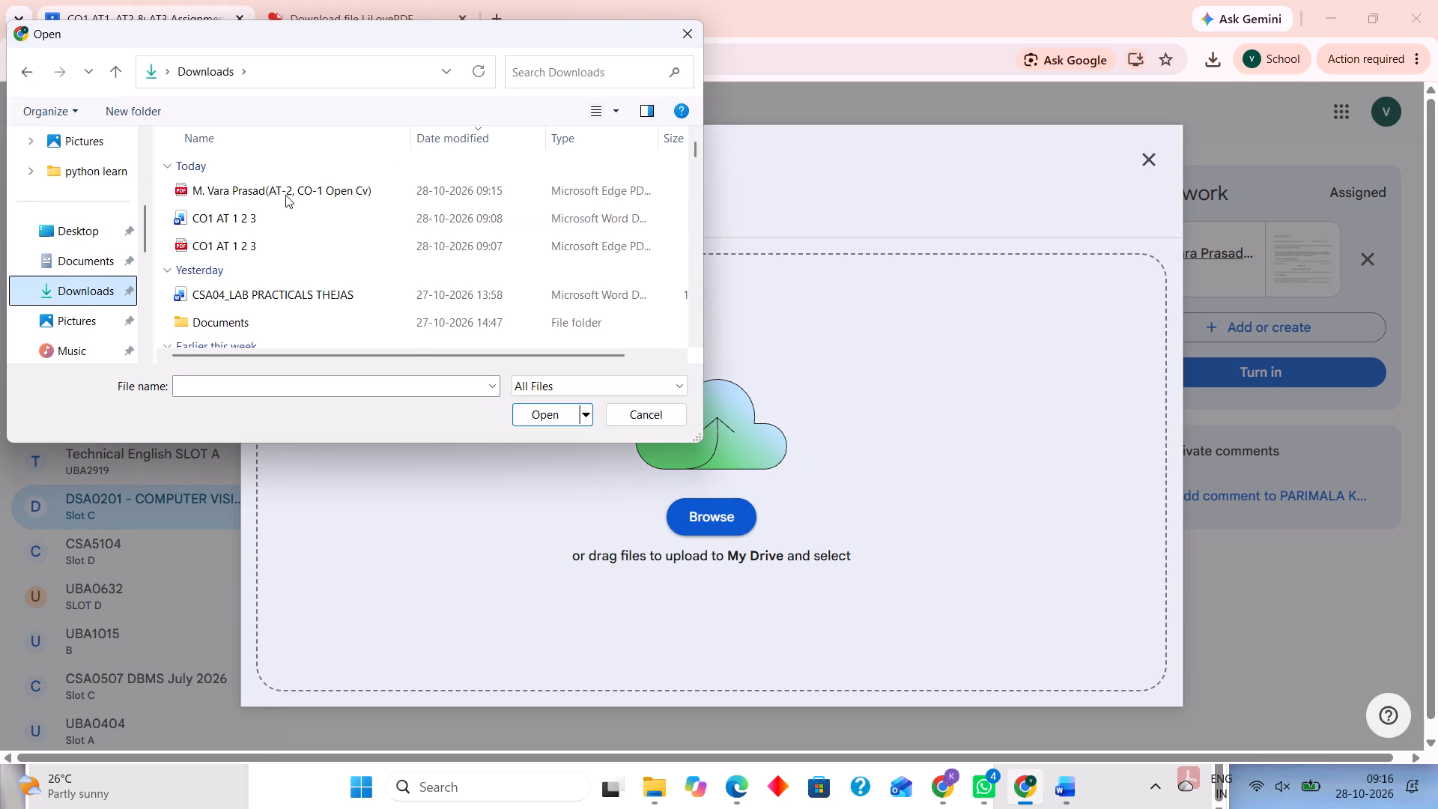
pyautogui.click(285, 196)
pyautogui.click(536, 416)
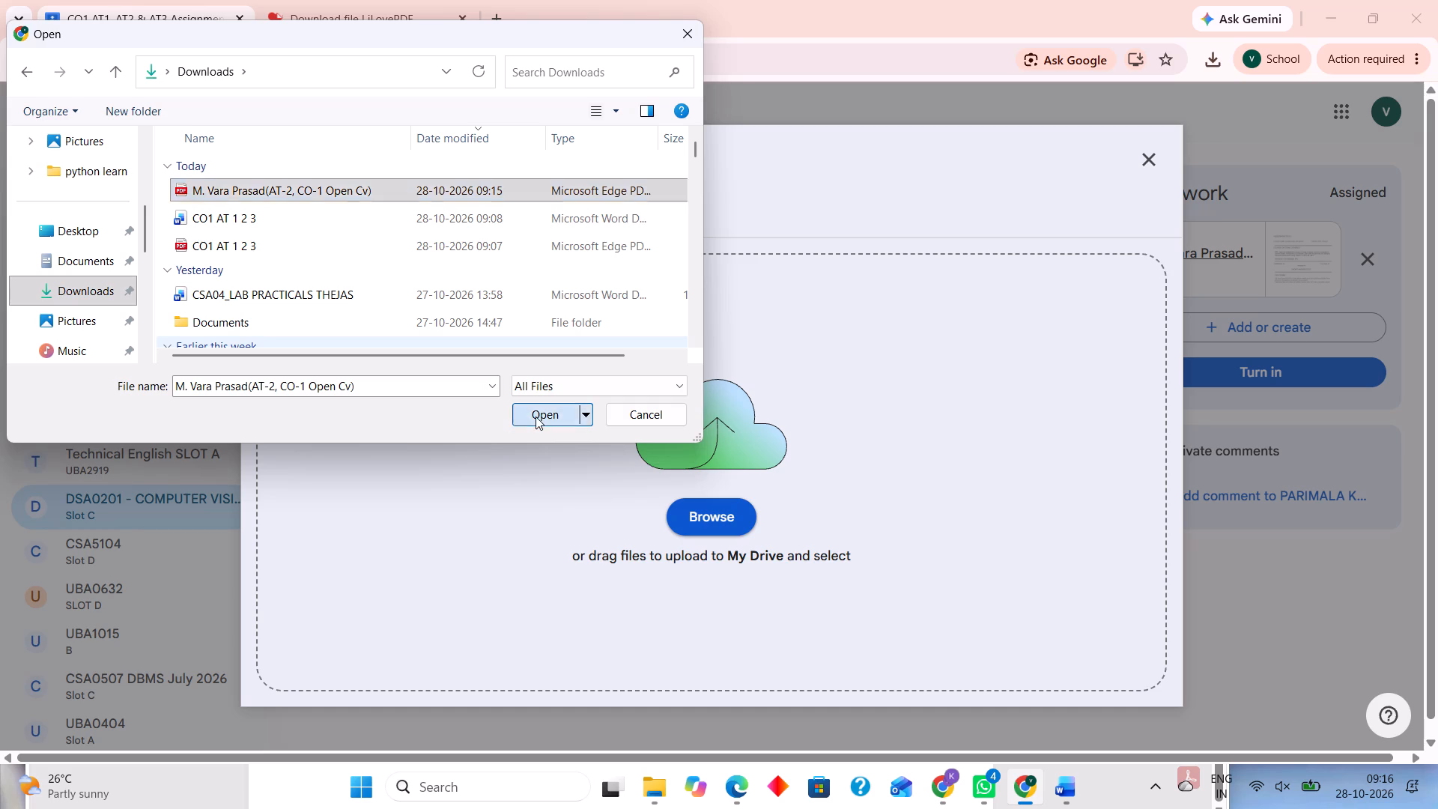
pyautogui.click(746, 523)
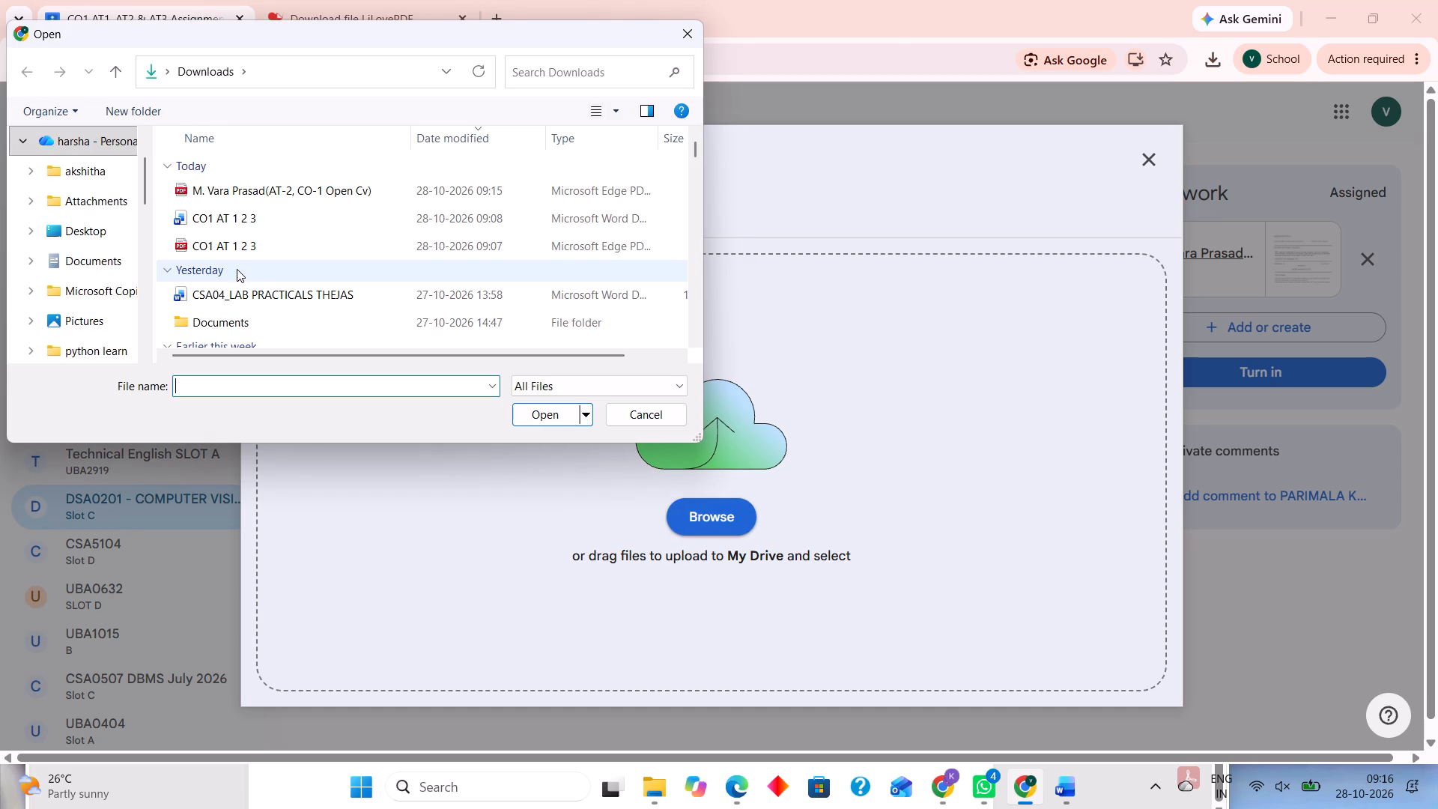
pyautogui.click(332, 186)
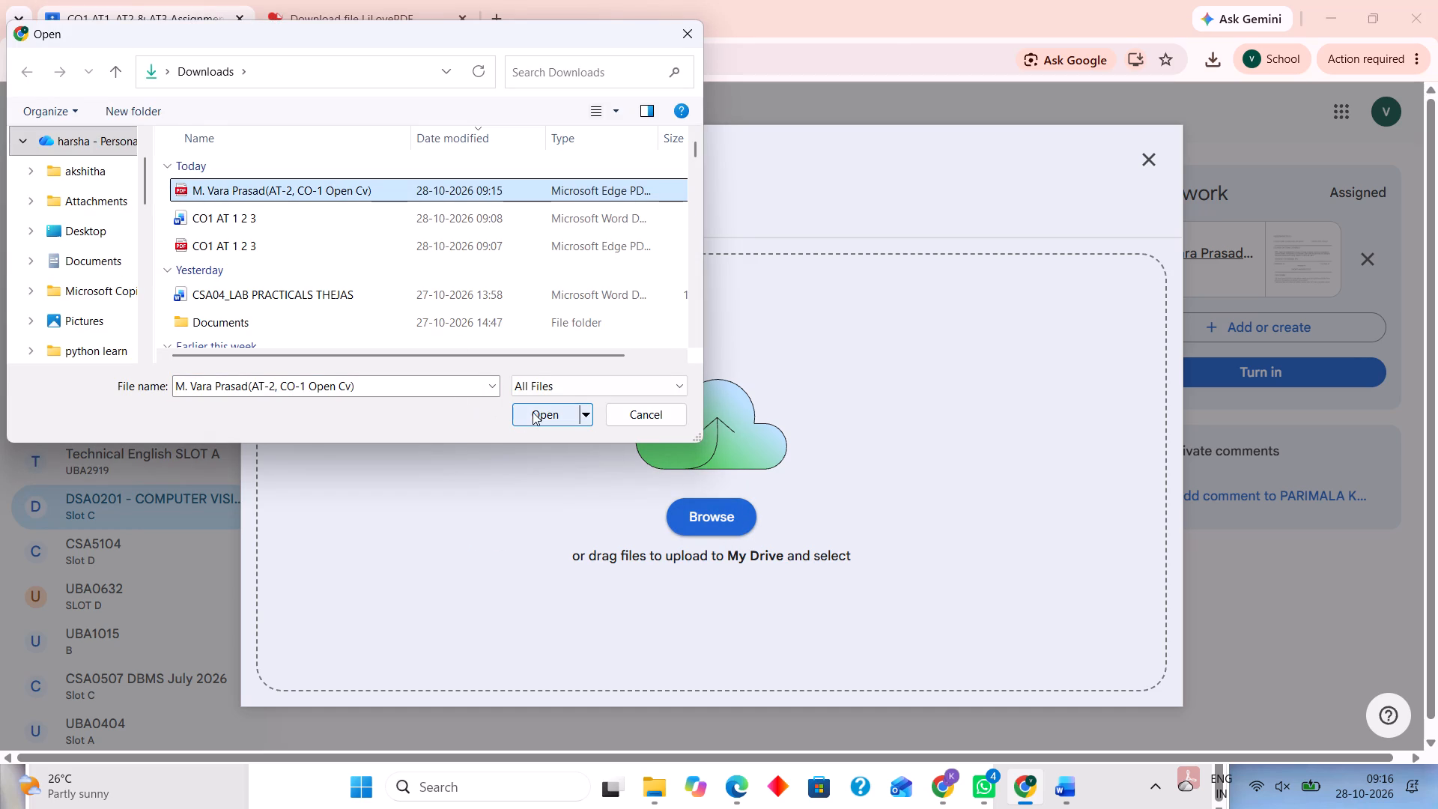
pyautogui.click(536, 410)
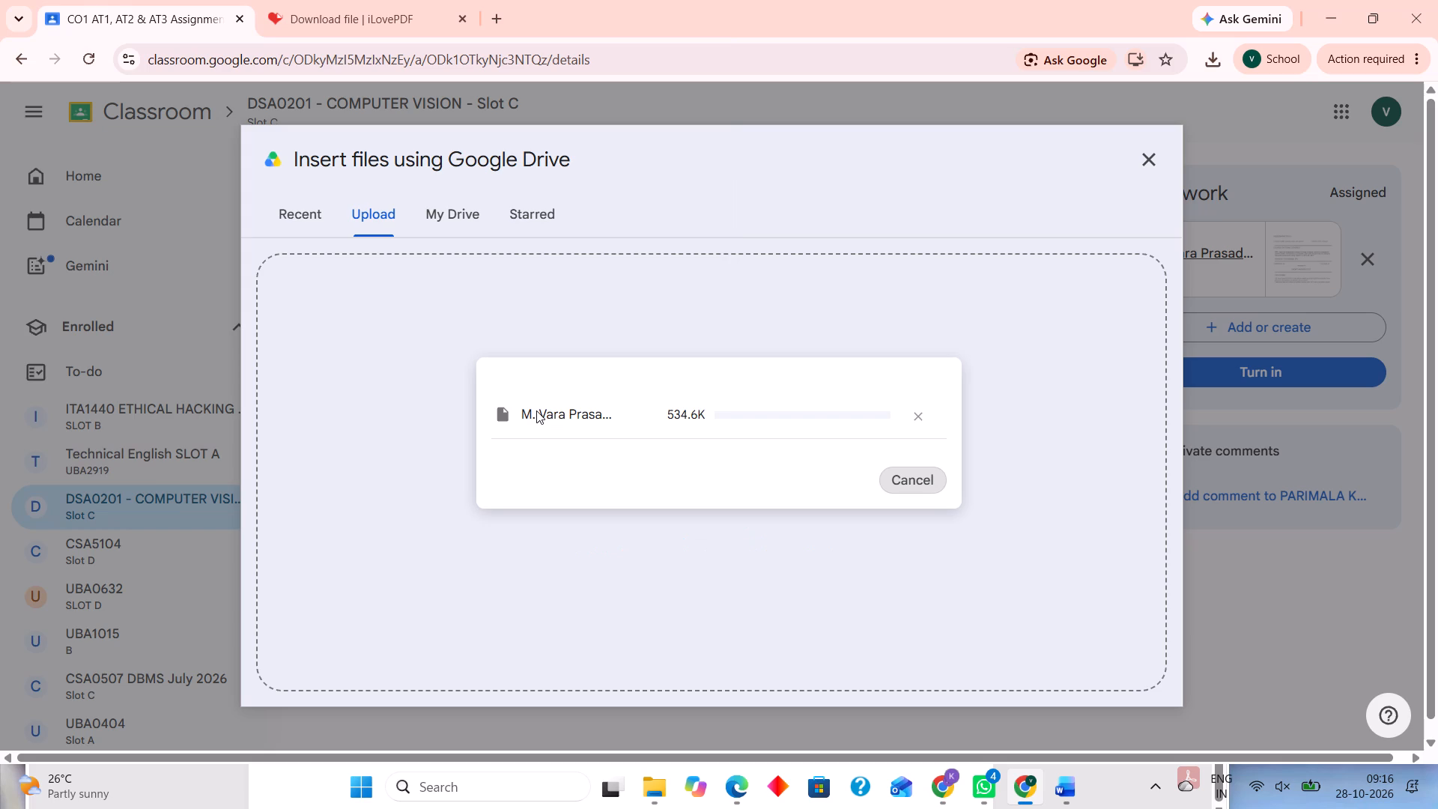
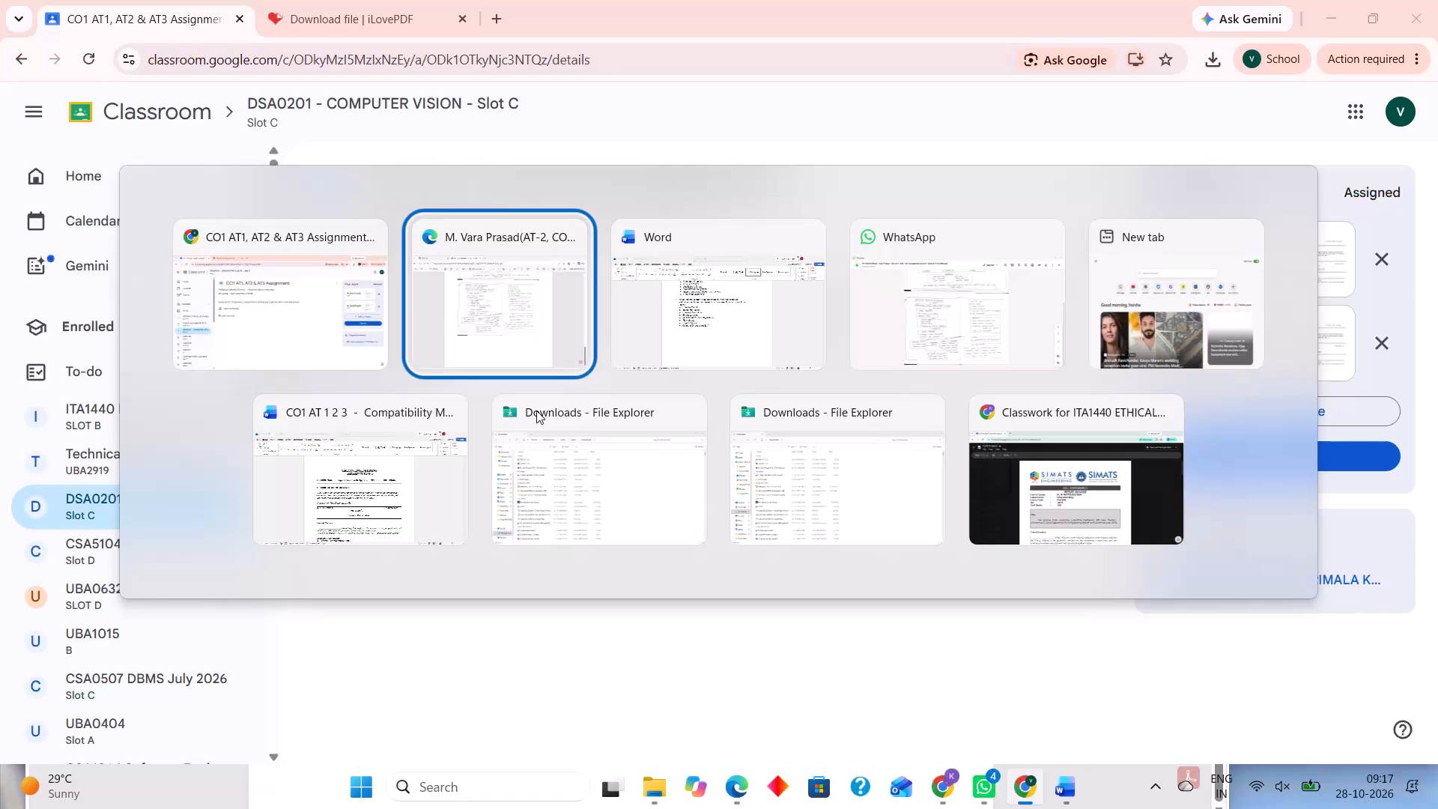
# Switch to the "CO1 AT 1 2 3" Word document and copy the entire Assessment Tool 3 section, from its SIMATS ENGINEERING heading through Scenario 5.
pyautogui.hotkey('alt', 'Tab')
pyautogui.hotkey('alt', 'Tab')
pyautogui.hotkey('alt', 'Tab')
pyautogui.hotkey('alt', 'Tab')
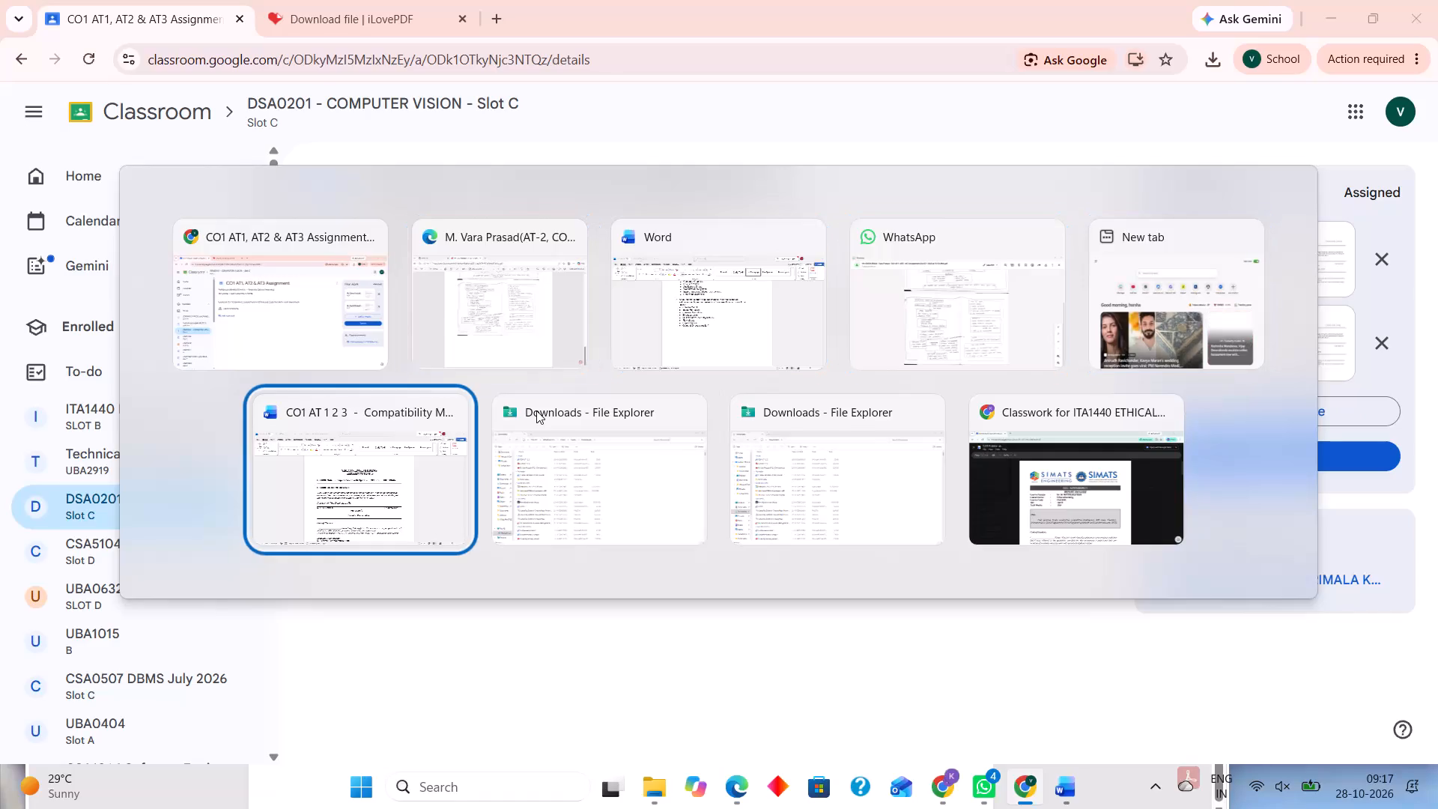
pyautogui.scroll(-2, 641, 423)
pyautogui.scroll(1, 641, 423)
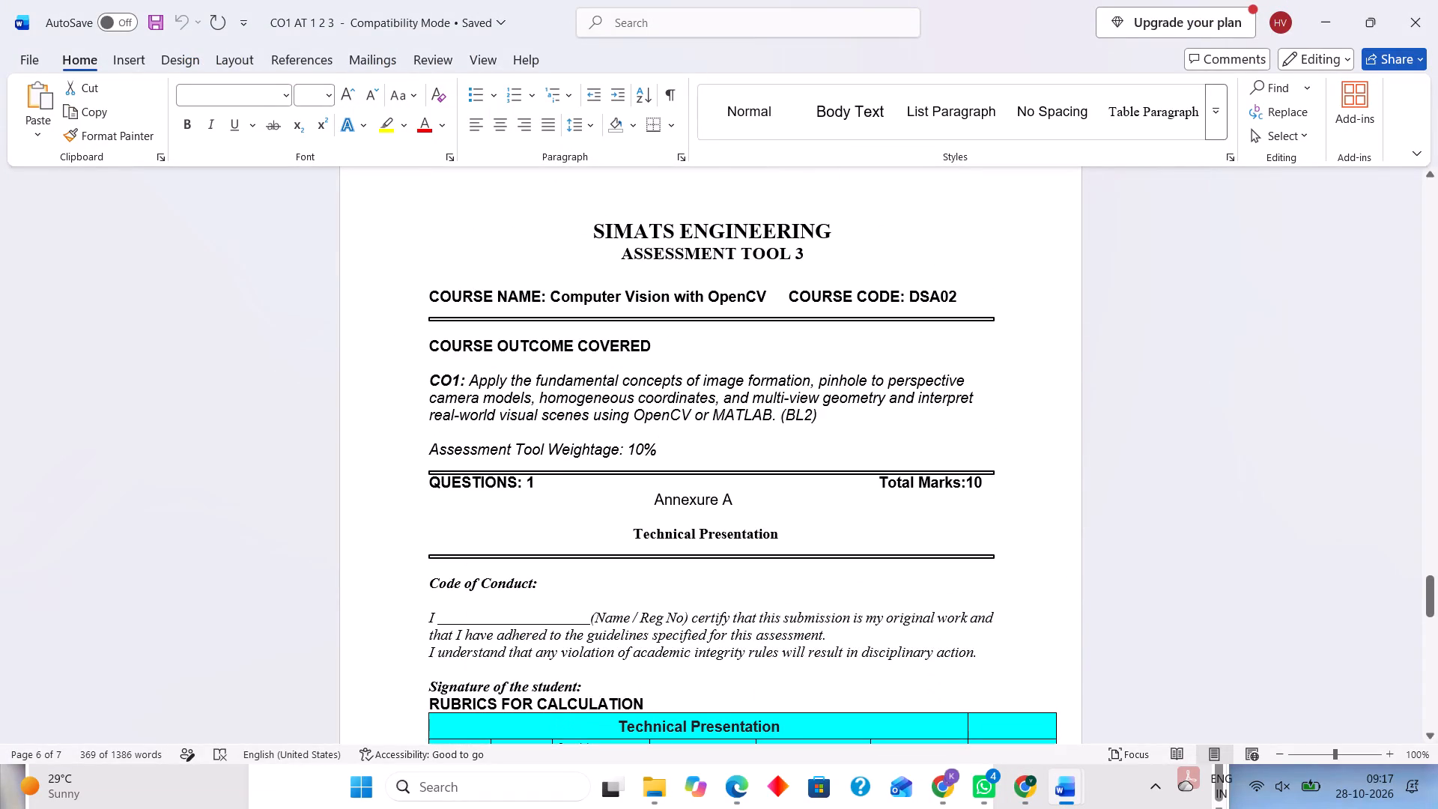
pyautogui.scroll(1, 641, 423)
pyautogui.scroll(-1, 641, 423)
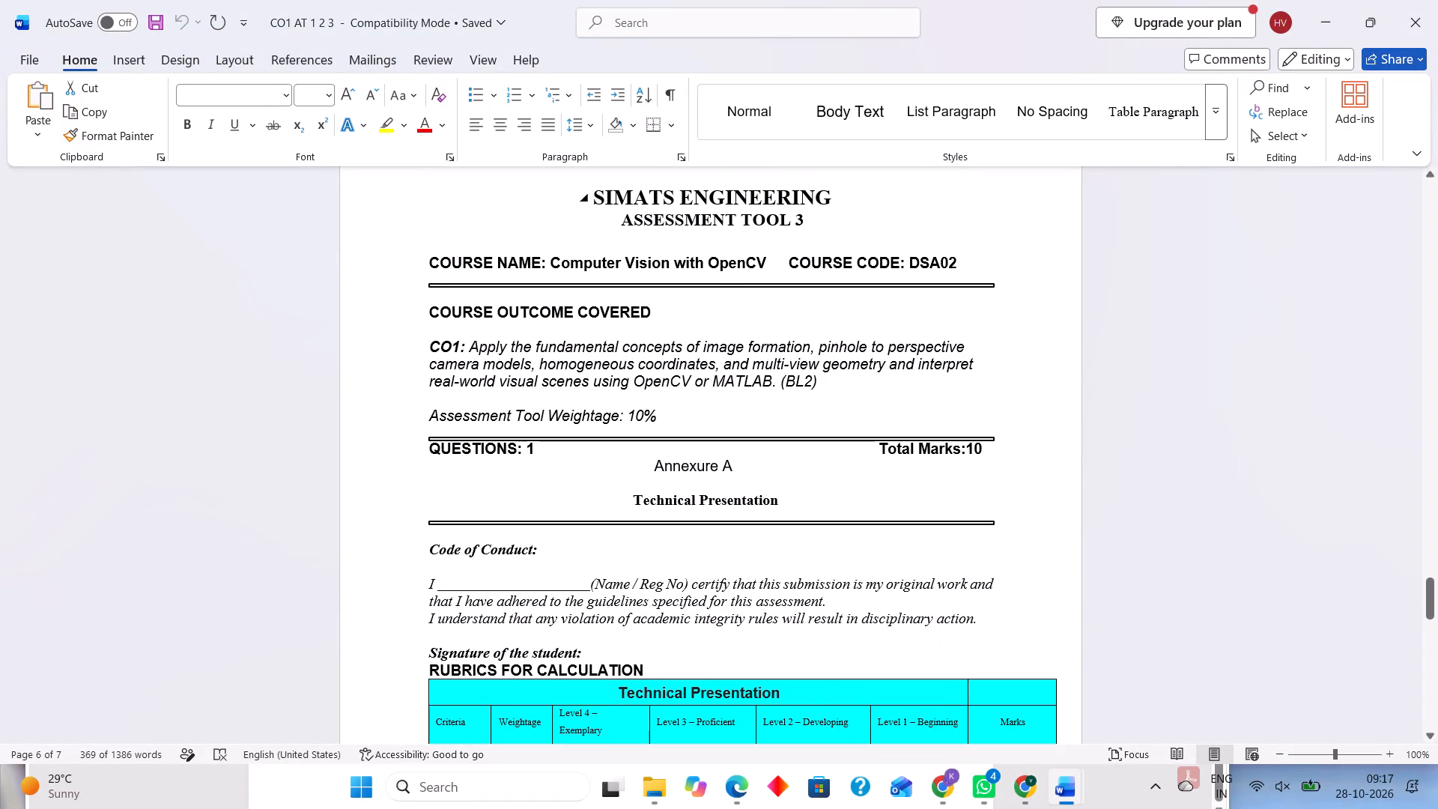
pyautogui.moveTo(592, 195); pyautogui.dragTo(723, 591)
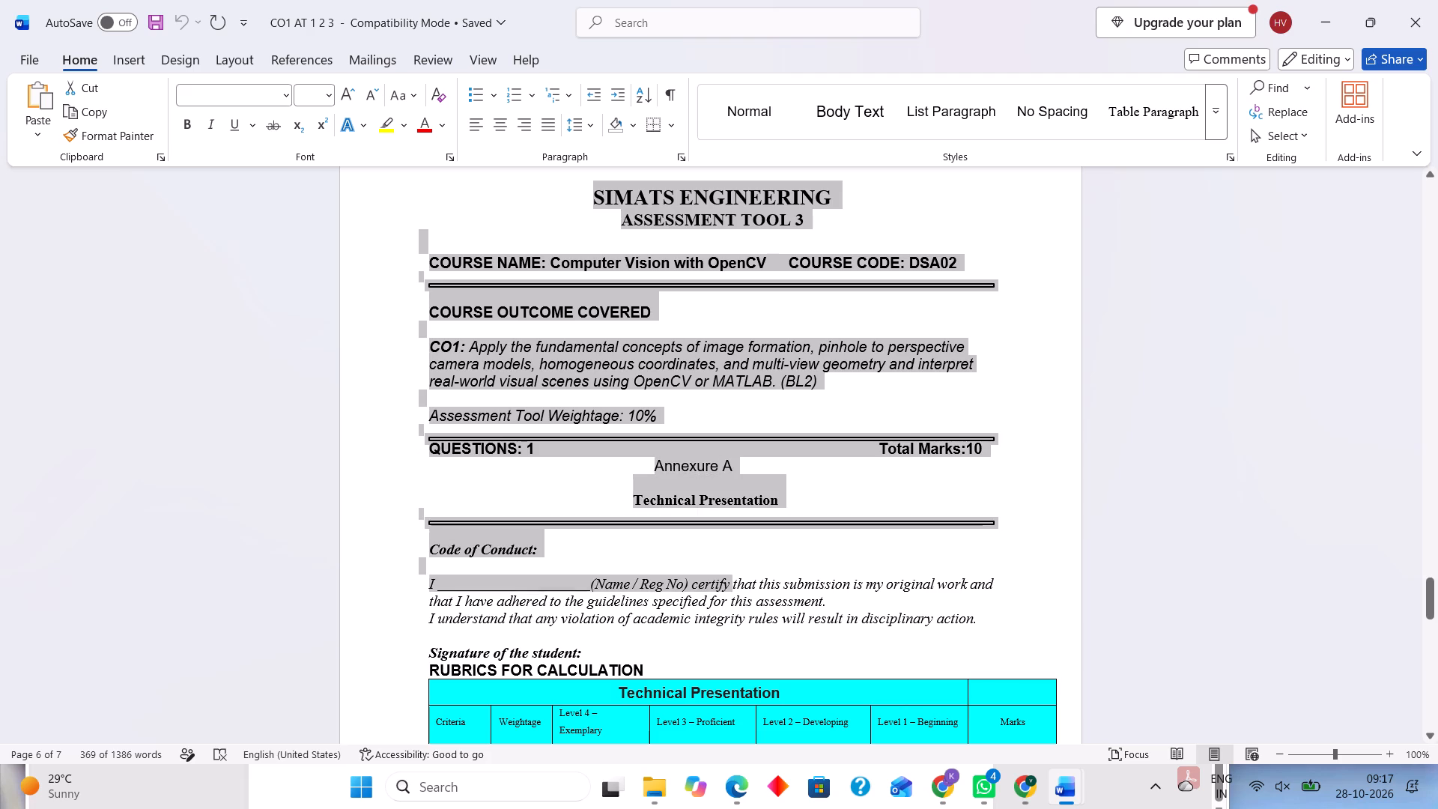
pyautogui.moveTo(723, 591); pyautogui.dragTo(732, 803)
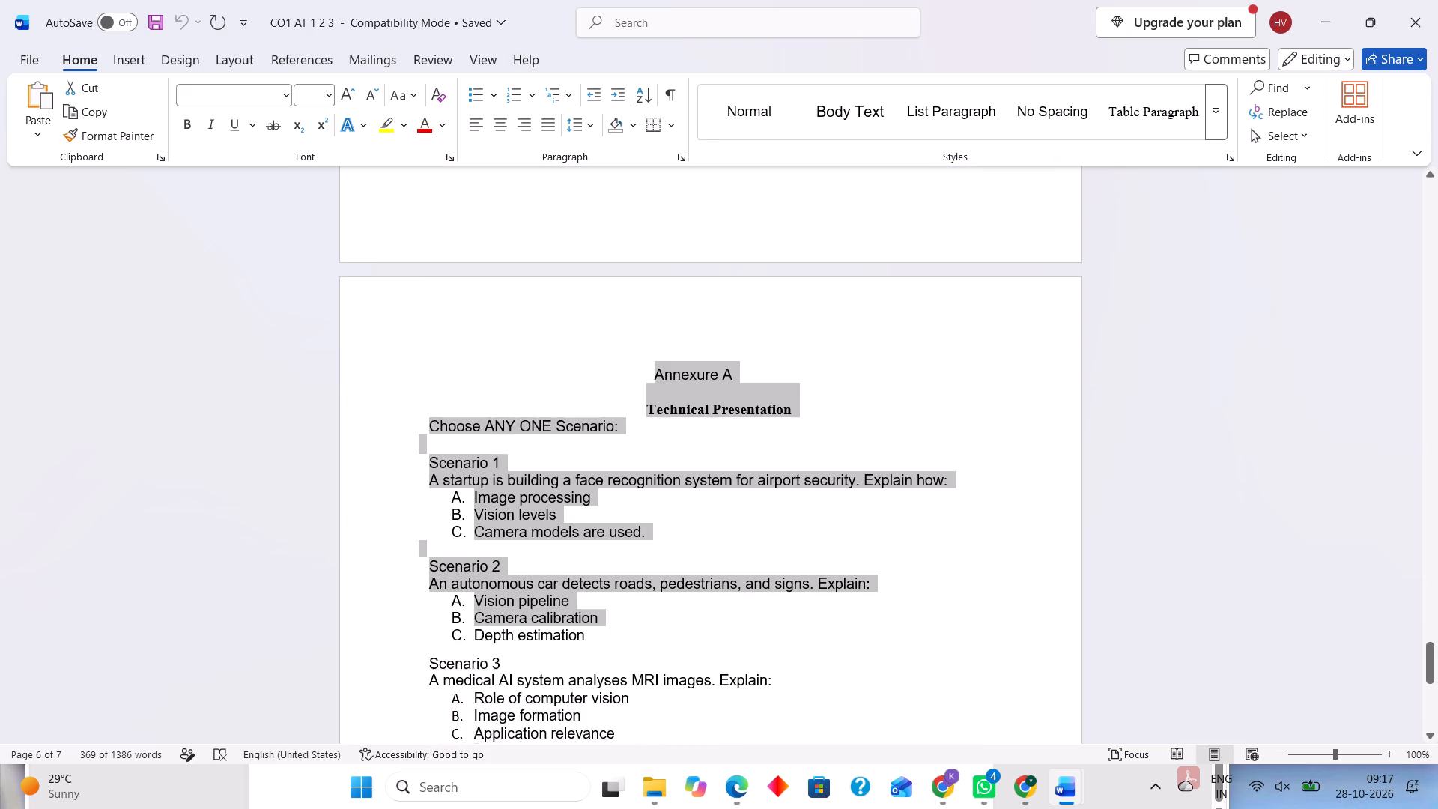
pyautogui.moveTo(732, 803); pyautogui.dragTo(777, 736)
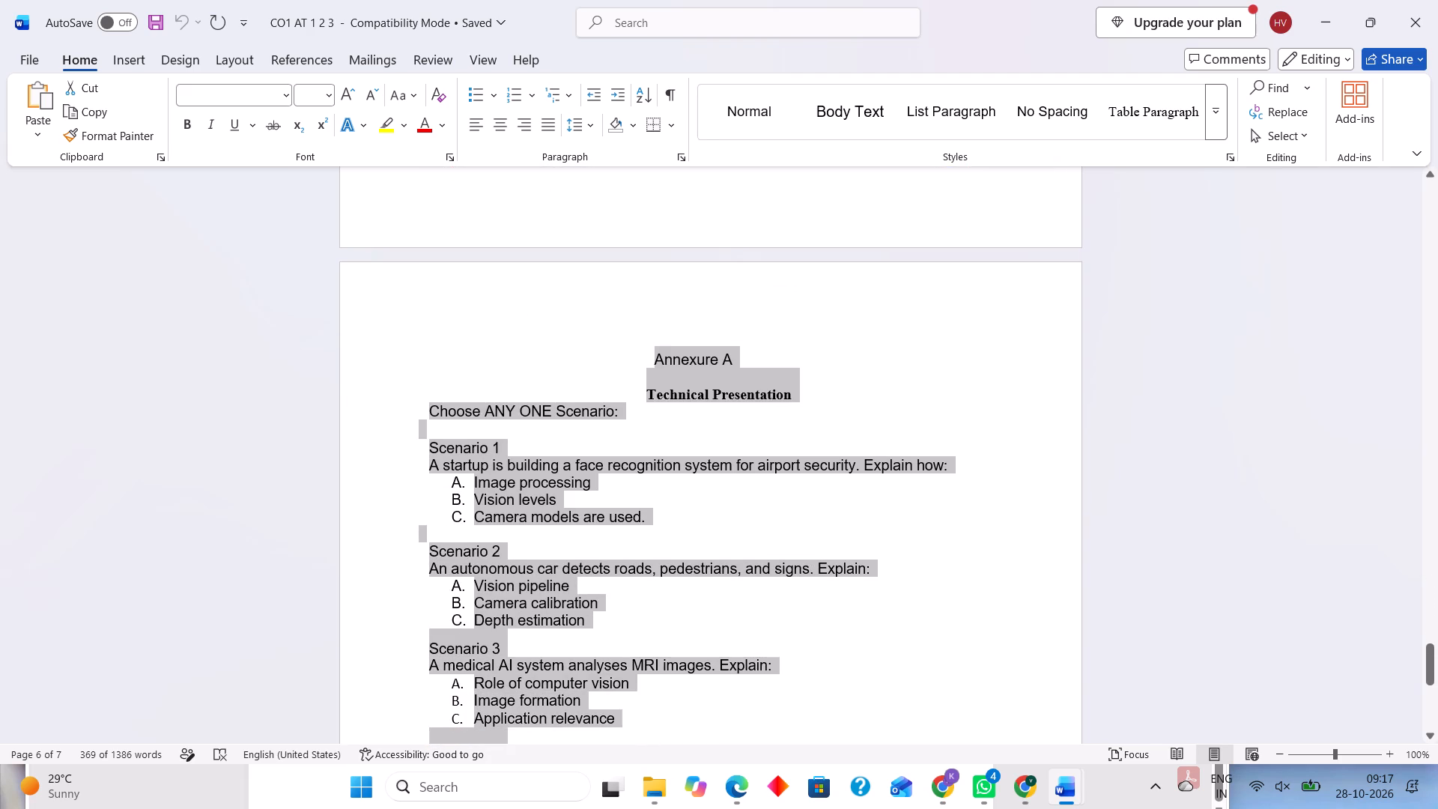
pyautogui.moveTo(777, 736); pyautogui.dragTo(781, 713)
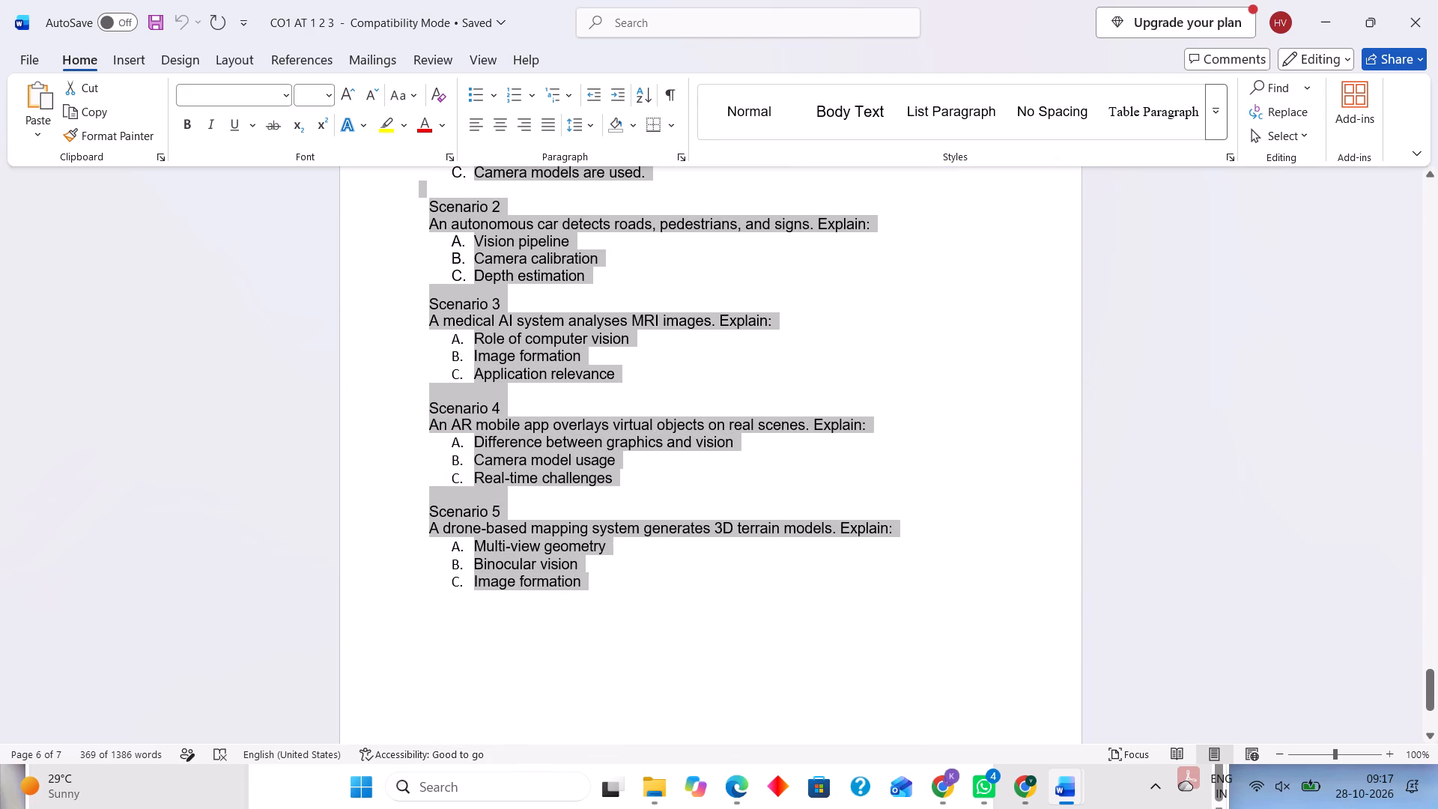
pyautogui.moveTo(781, 713); pyautogui.dragTo(754, 683)
pyautogui.hotkey('ctrl', 'c')
# Switch to the unsaved Assessment Tool 2 Word document and undo all its edits back to a blank page.
pyautogui.hotkey('alt', 'Tab')
pyautogui.hotkey('alt', 'Tab')
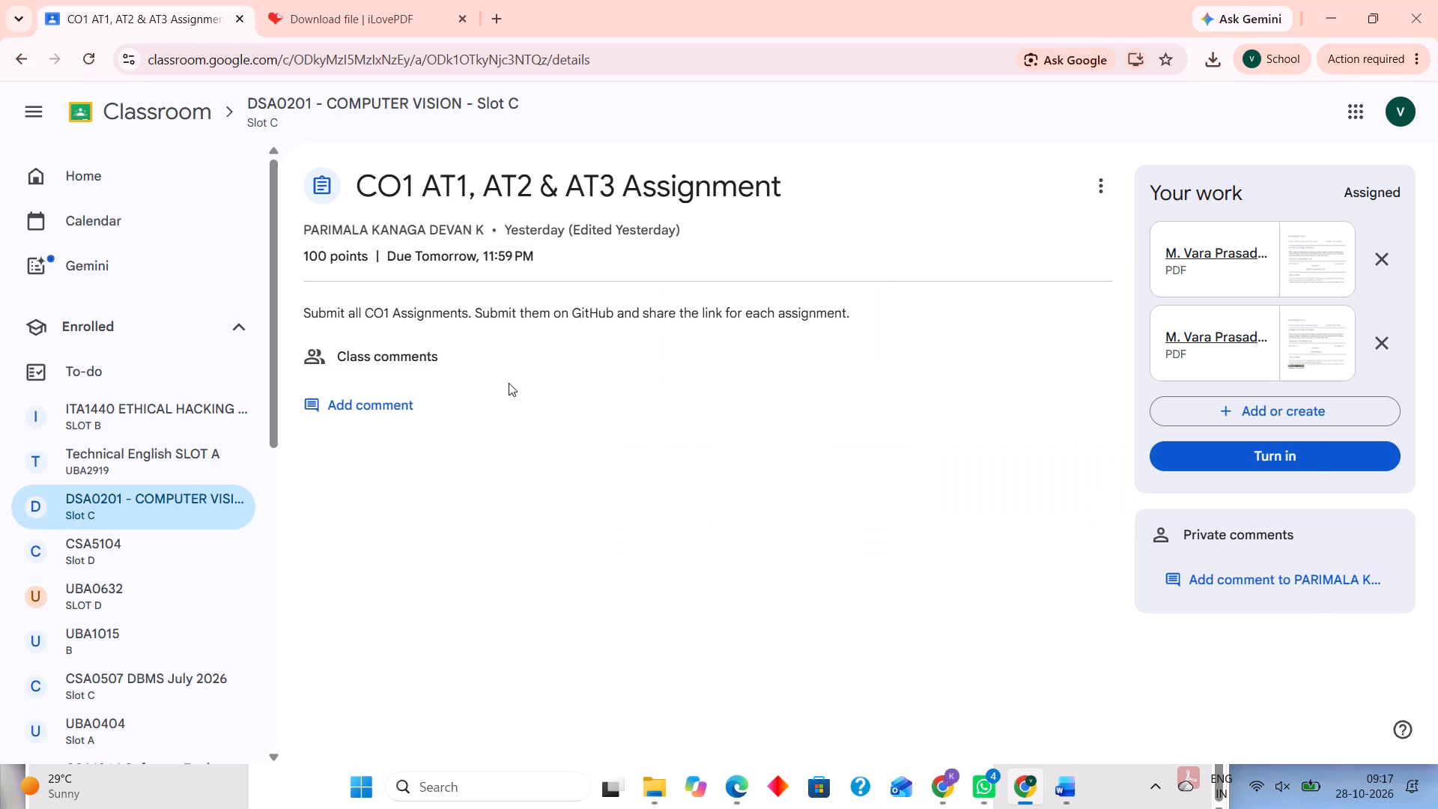
pyautogui.hotkey('alt', 'Tab')
pyautogui.hotkey('alt', 'Tab')
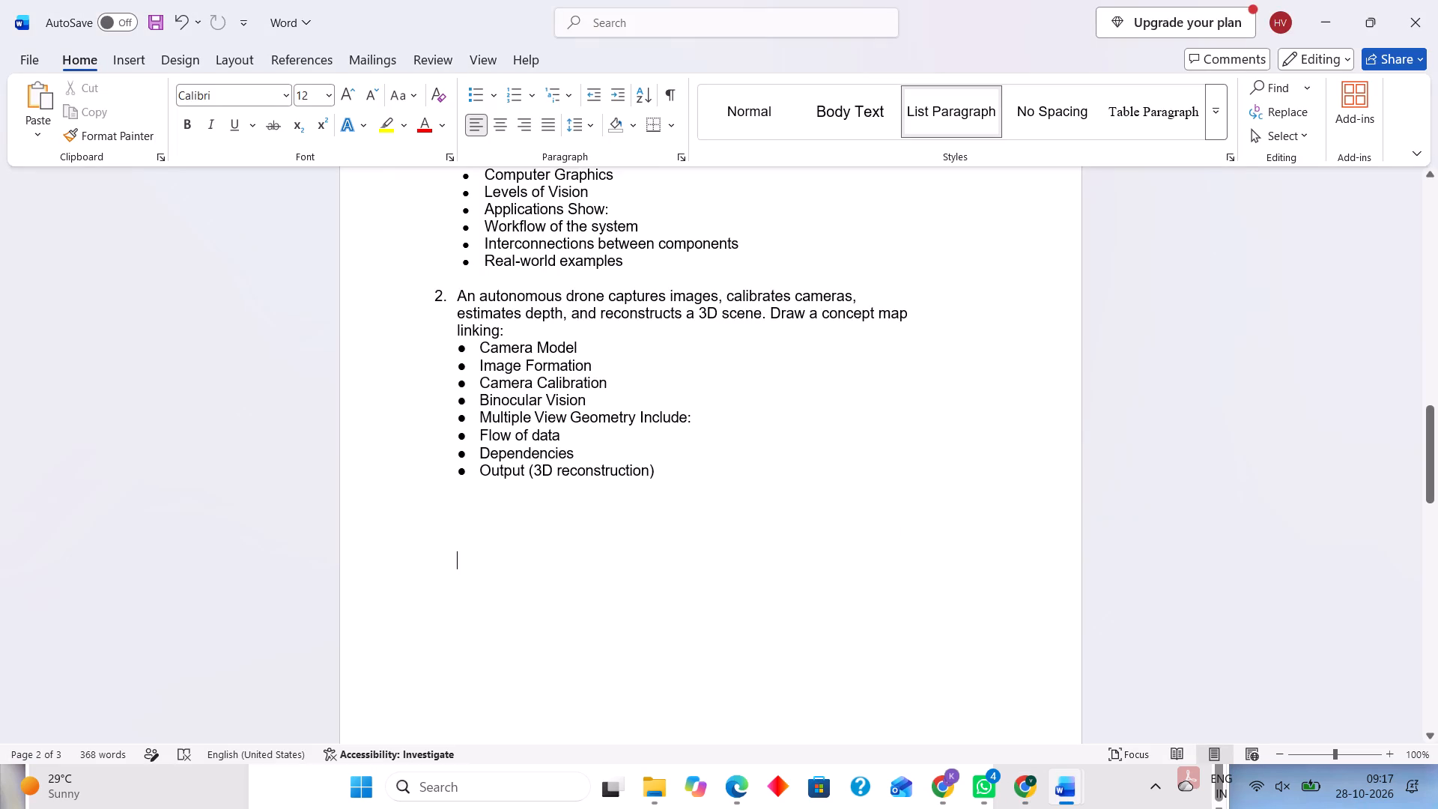
pyautogui.click(528, 378)
pyautogui.hotkey('ctrl', 'z')
pyautogui.hotkey('ctrl', 'z')
pyautogui.hotkey('ctrl', 'z')
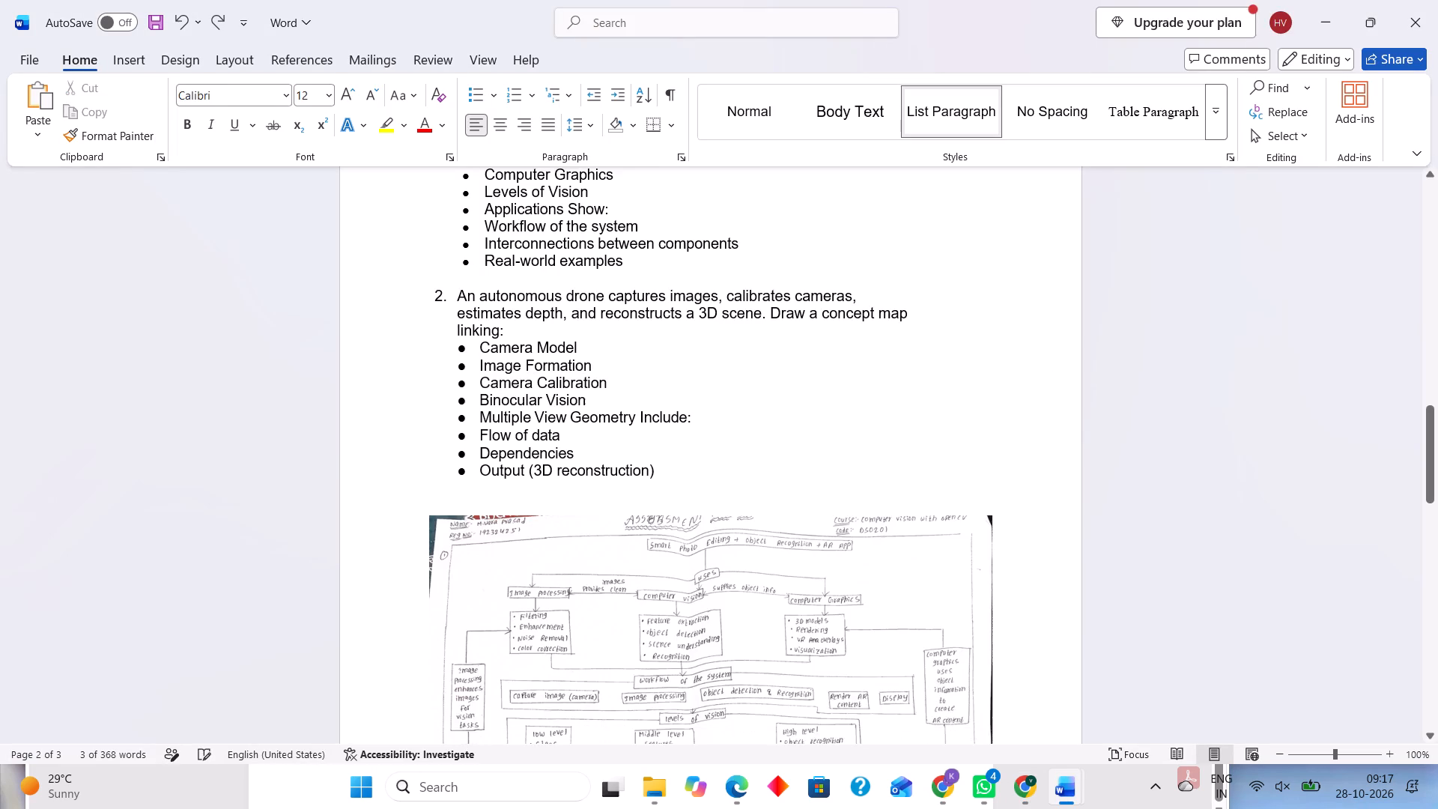
pyautogui.hotkey('ctrl', 'z')
pyautogui.hotkey('ctrl', 'z')
pyautogui.hotkey('ctrl', 'z')
pyautogui.hotkey('ctrl', 'z')
pyautogui.hotkey('ctrl', 'z')
pyautogui.hotkey('ctrl', 'z')
pyautogui.hotkey('ctrl', 'z')
pyautogui.hotkey('ctrl', 'z')
pyautogui.hotkey('ctrl', 'z')
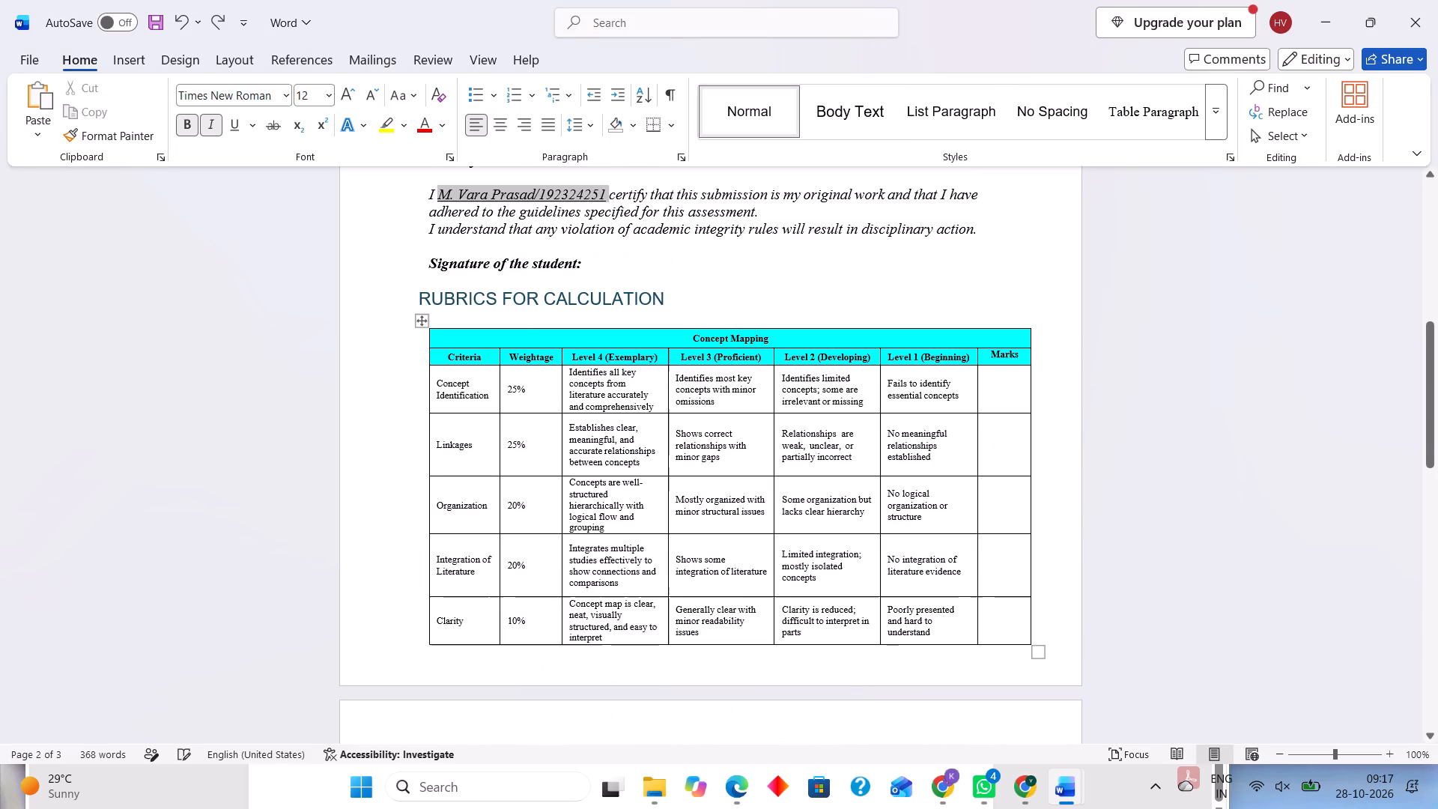
pyautogui.hotkey('ctrl', 'z')
pyautogui.hotkey('ctrl', 'z')
pyautogui.hotkey('ctrl', 'z')
pyautogui.hotkey('ctrl', 'z')
pyautogui.hotkey('ctrl', 'z')
pyautogui.hotkey('ctrl', 'z')
pyautogui.hotkey('ctrl', 'z')
pyautogui.hotkey('ctrl', 'z')
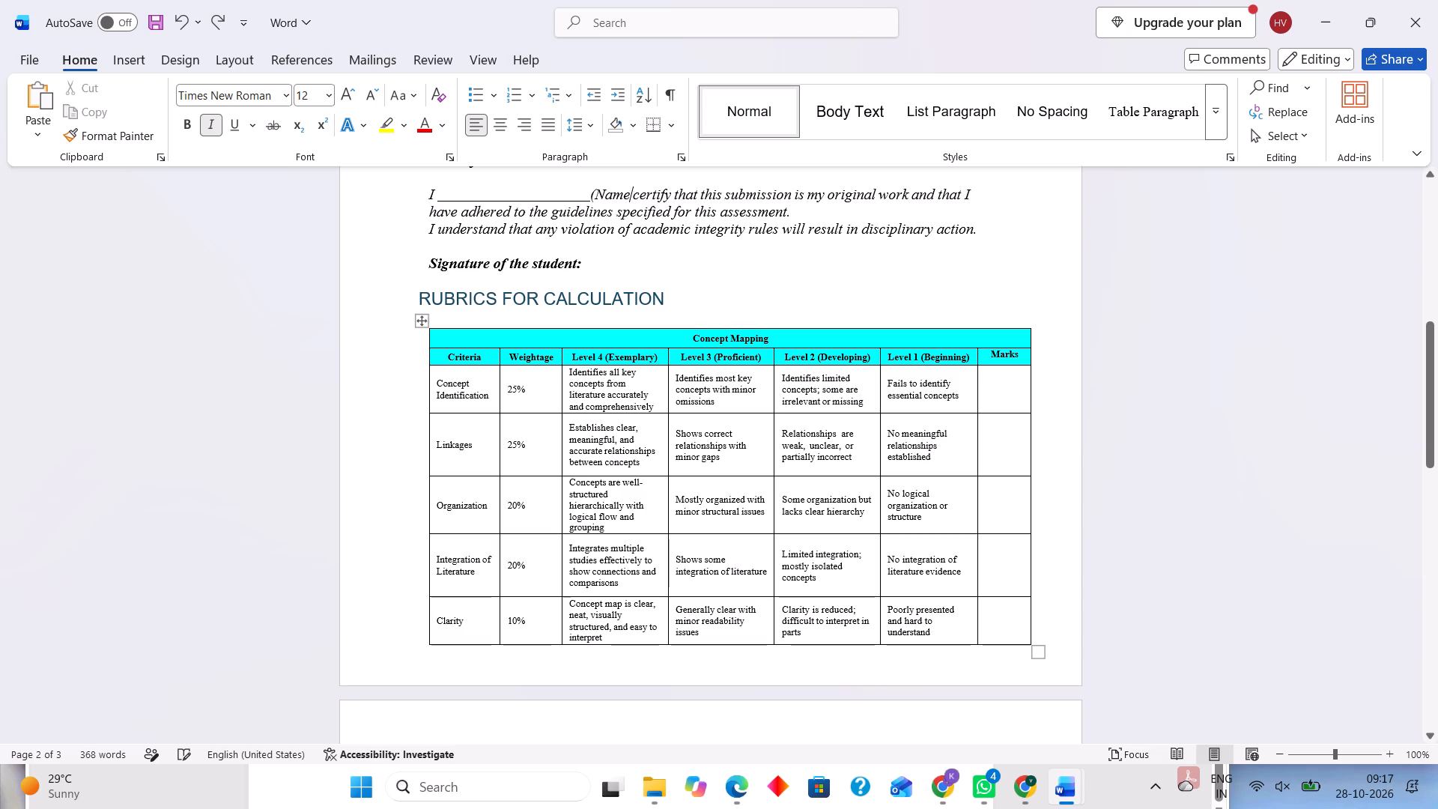
pyautogui.hotkey('ctrl', 'z')
pyautogui.hotkey('ctrl', 'z')
pyautogui.hotkey('ctrl', 'z')
pyautogui.hotkey('ctrl', 'z')
pyautogui.hotkey('ctrl', 'z')
pyautogui.hotkey('ctrl', 'z')
pyautogui.hotkey('ctrl', 'z')
pyautogui.hotkey('ctrl', 'z')
pyautogui.hotkey('ctrl', 'z')
pyautogui.hotkey('ctrl', 'z')
pyautogui.hotkey('ctrl', 'z')
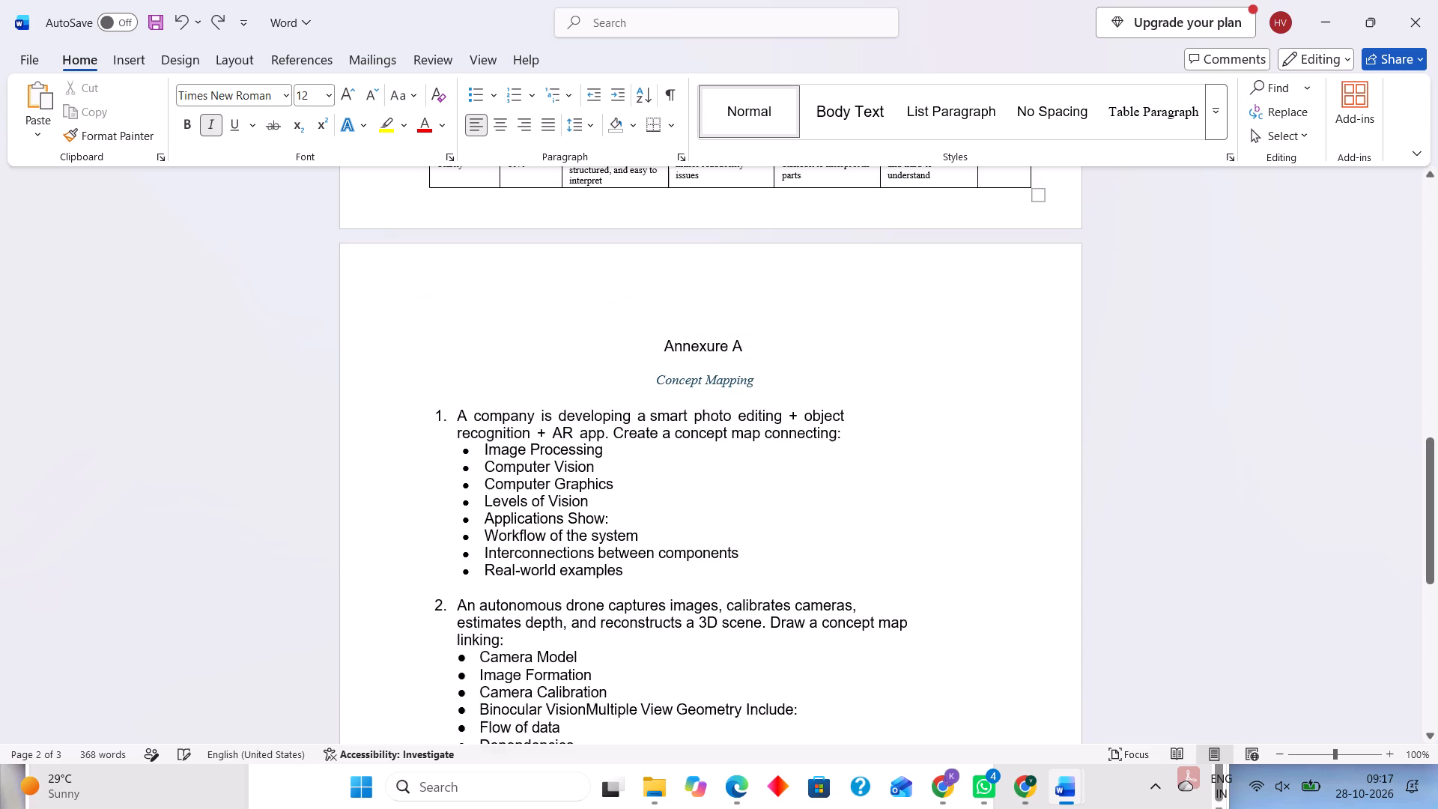
pyautogui.hotkey('ctrl', 'z')
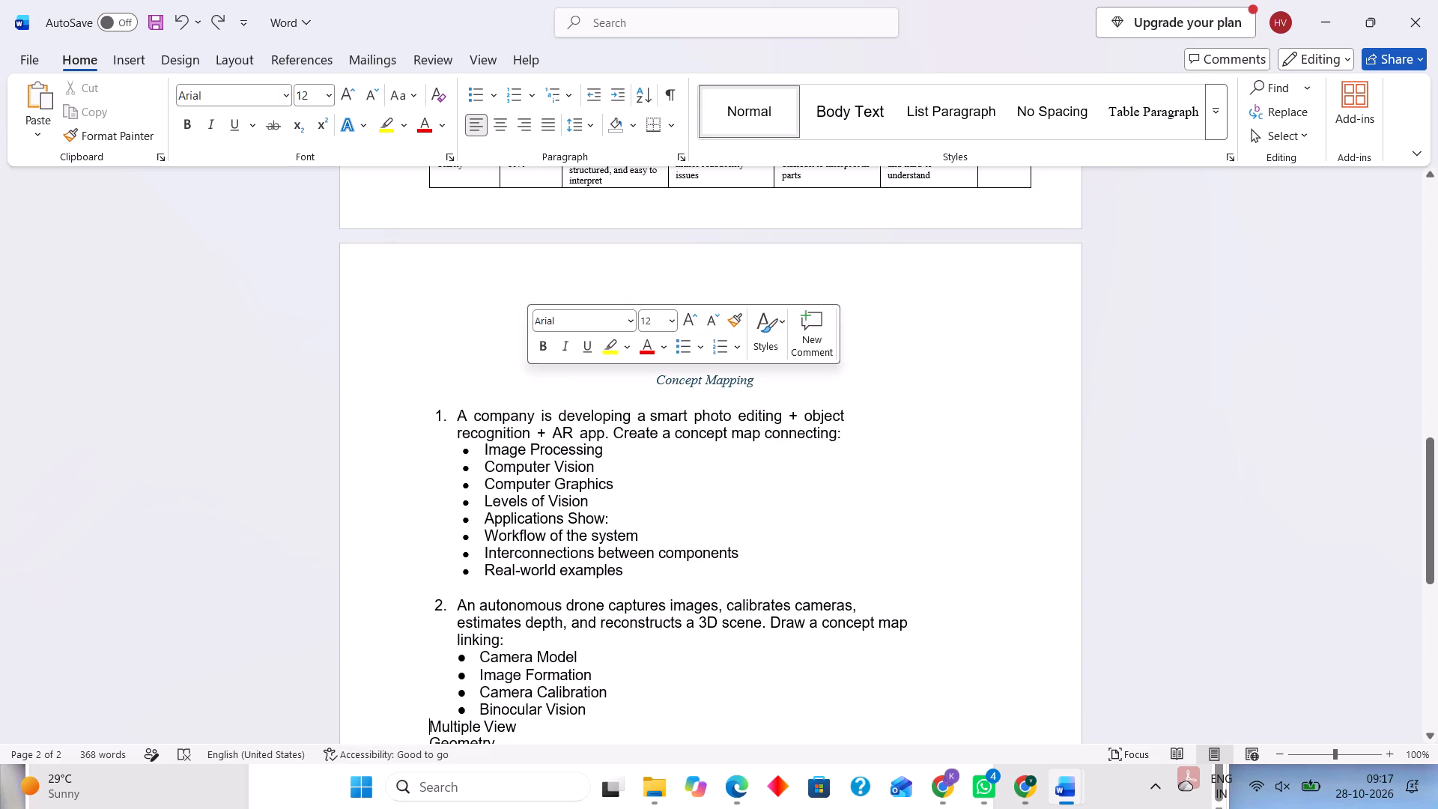
pyautogui.scroll(6, 528, 378)
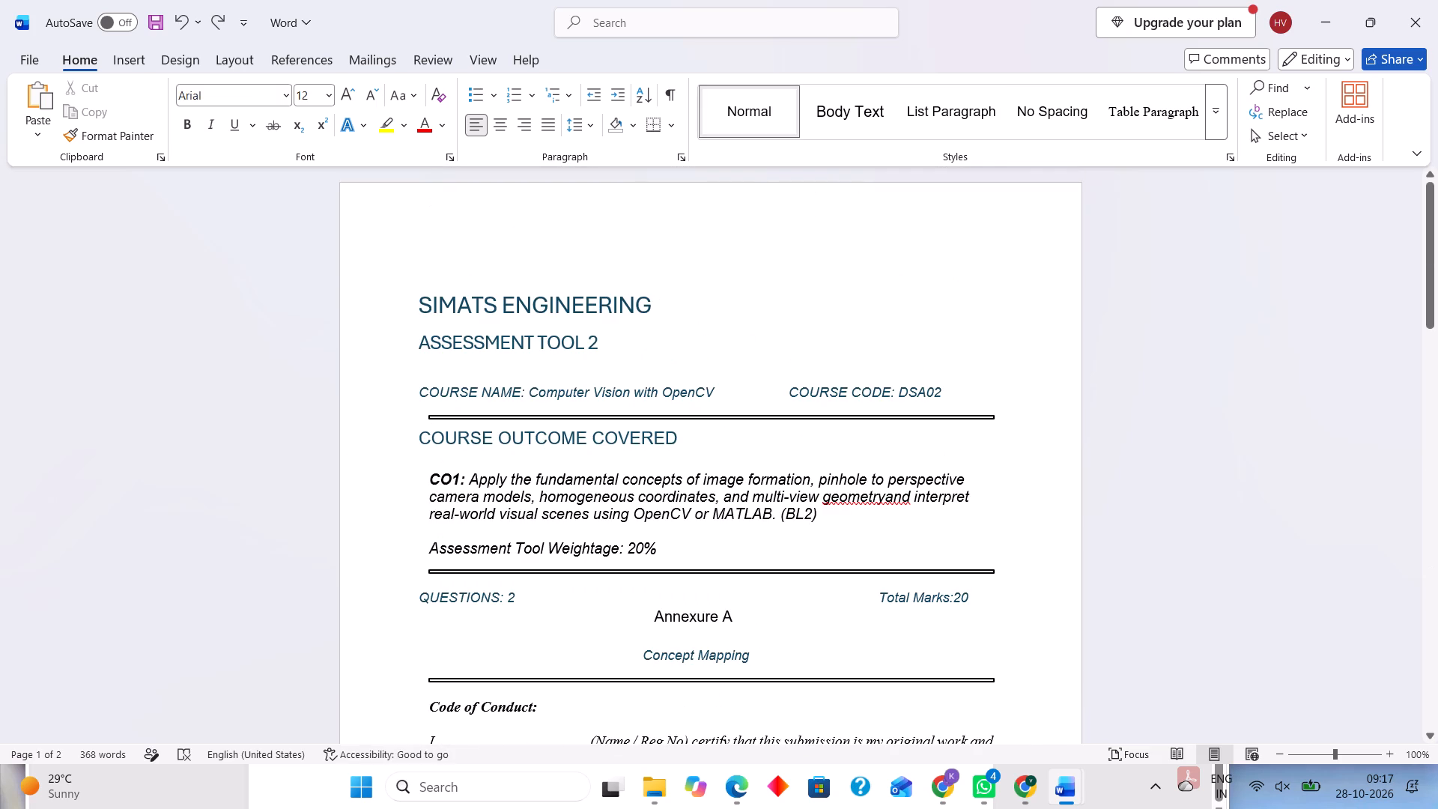
pyautogui.hotkey('ctrl', 'z')
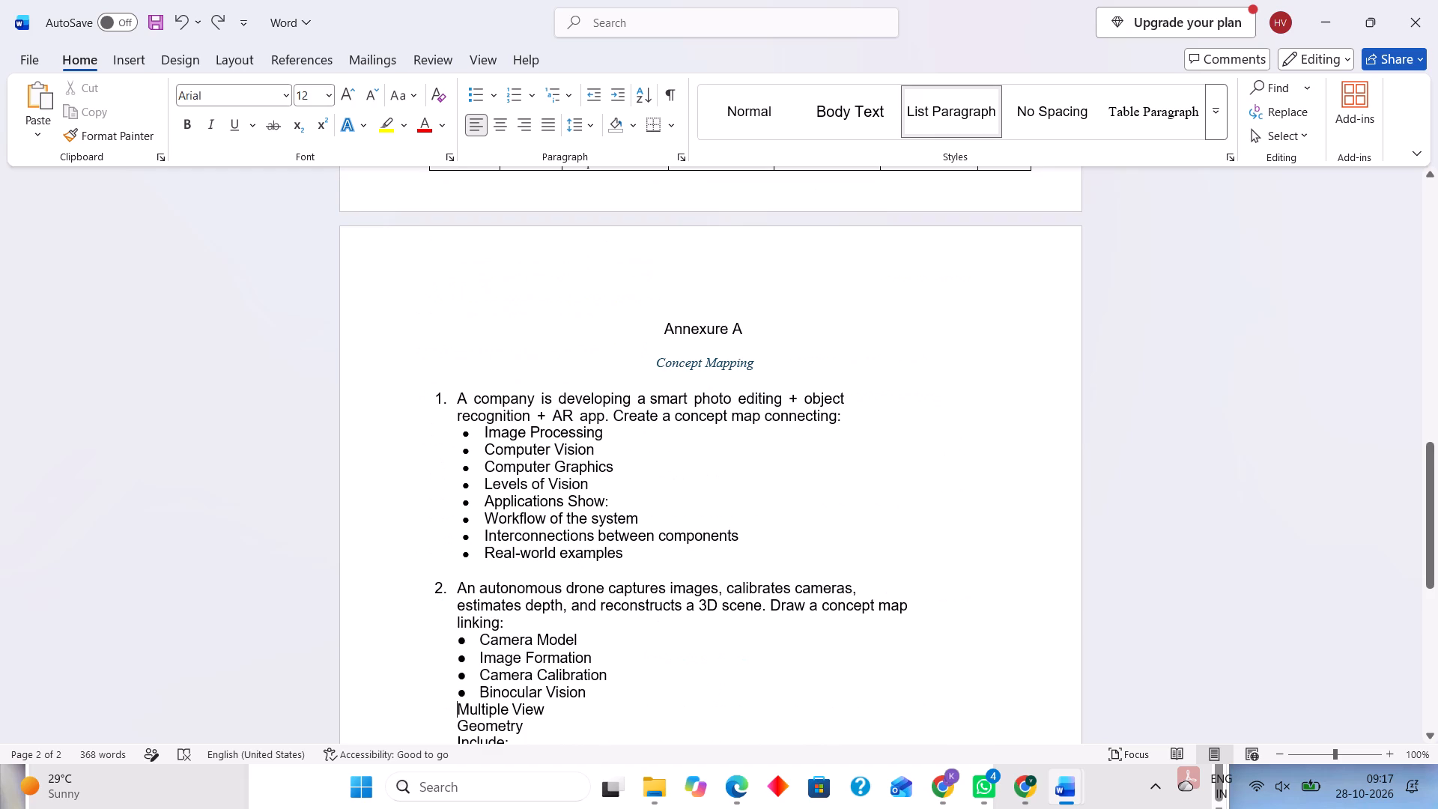
pyautogui.hotkey('ctrl', 'z')
pyautogui.hotkey('ctrl', 'z')
pyautogui.hotkey('ctrl', 'z')
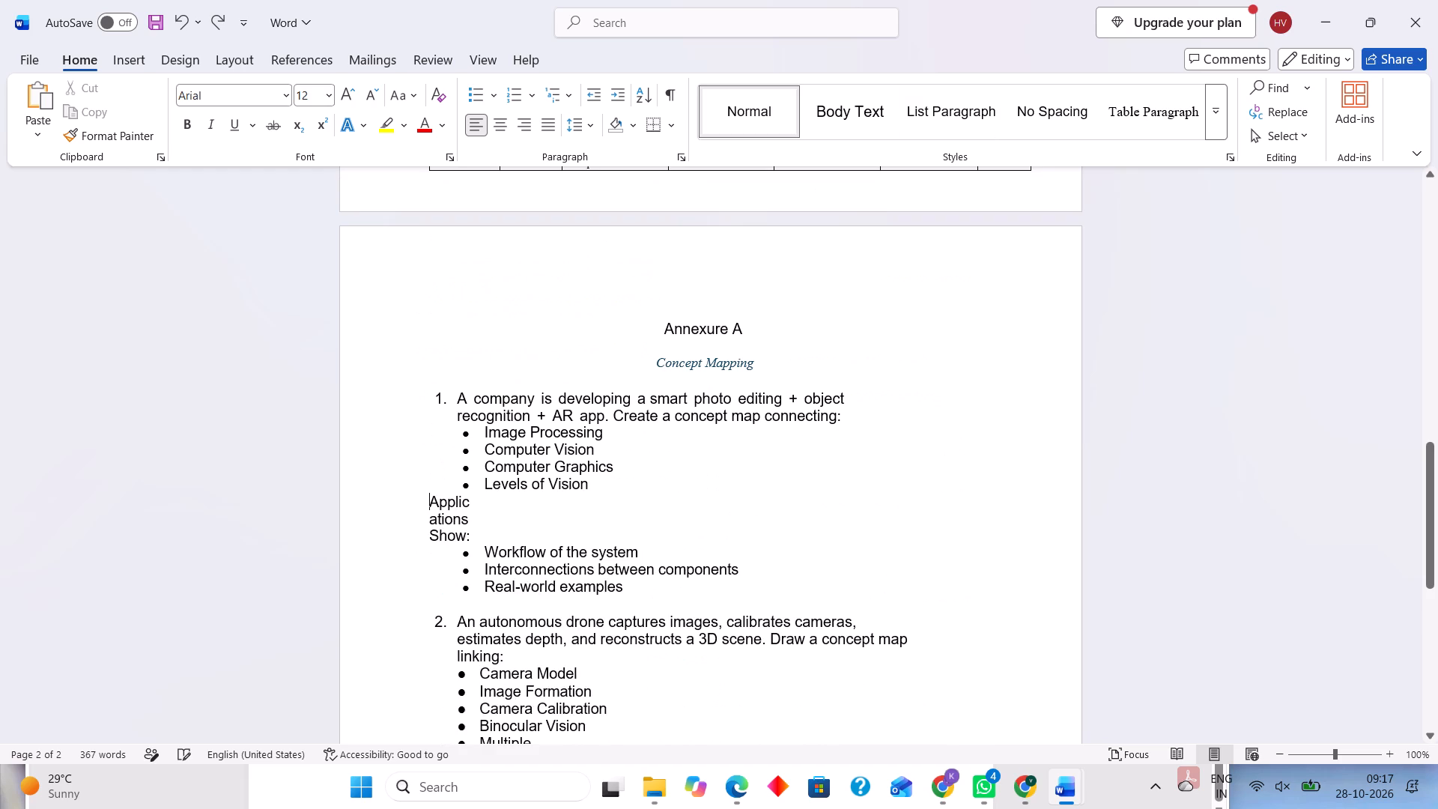
pyautogui.hotkey('ctrl', 'z')
pyautogui.hotkey('ctrl', 'z')
pyautogui.hotkey('ctrl', 'z')
pyautogui.hotkey('ctrl', 'z')
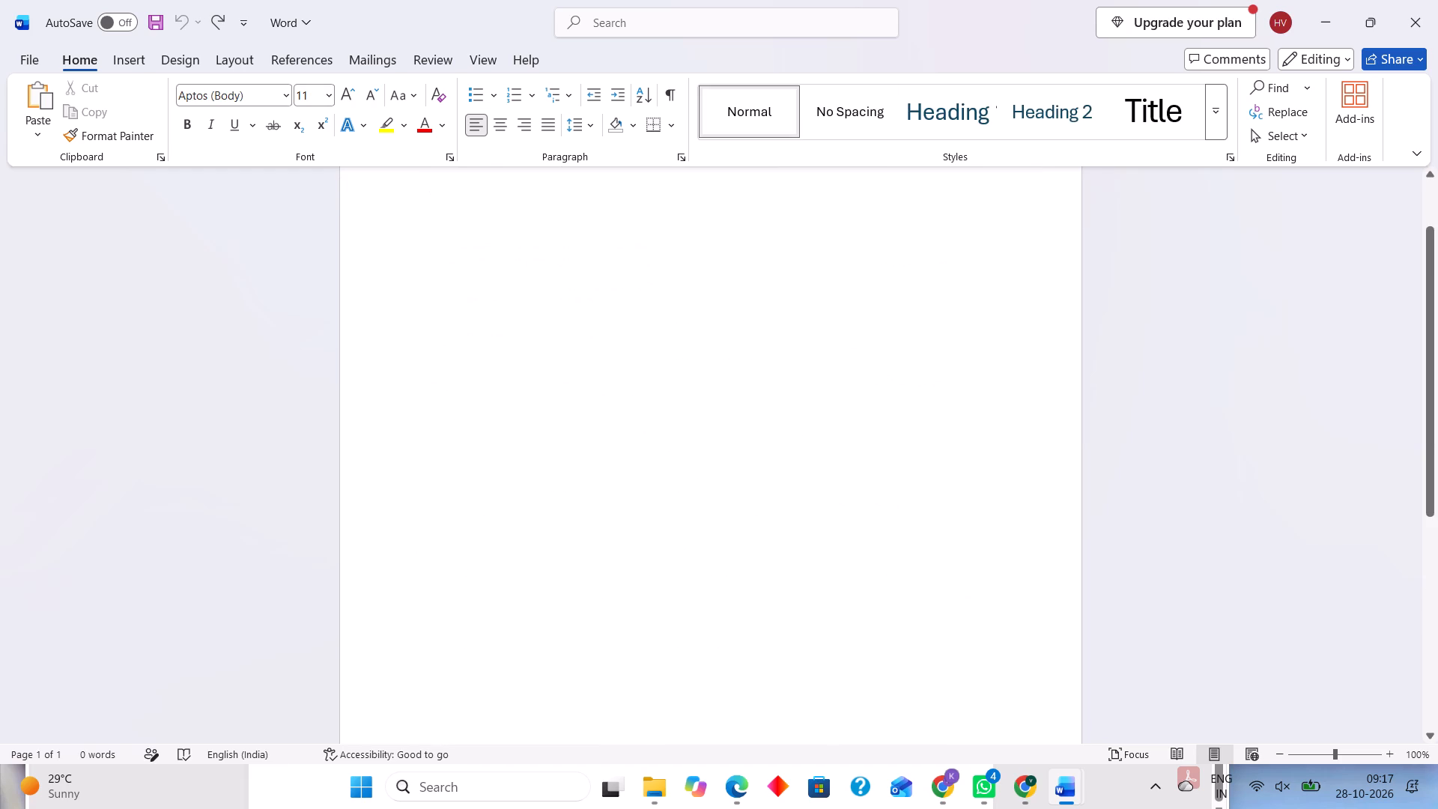
# Paste the copied Assessment Tool 3 content into the blank Word document.
pyautogui.scroll(2, 528, 378)
pyautogui.hotkey('ctrl', 'v')
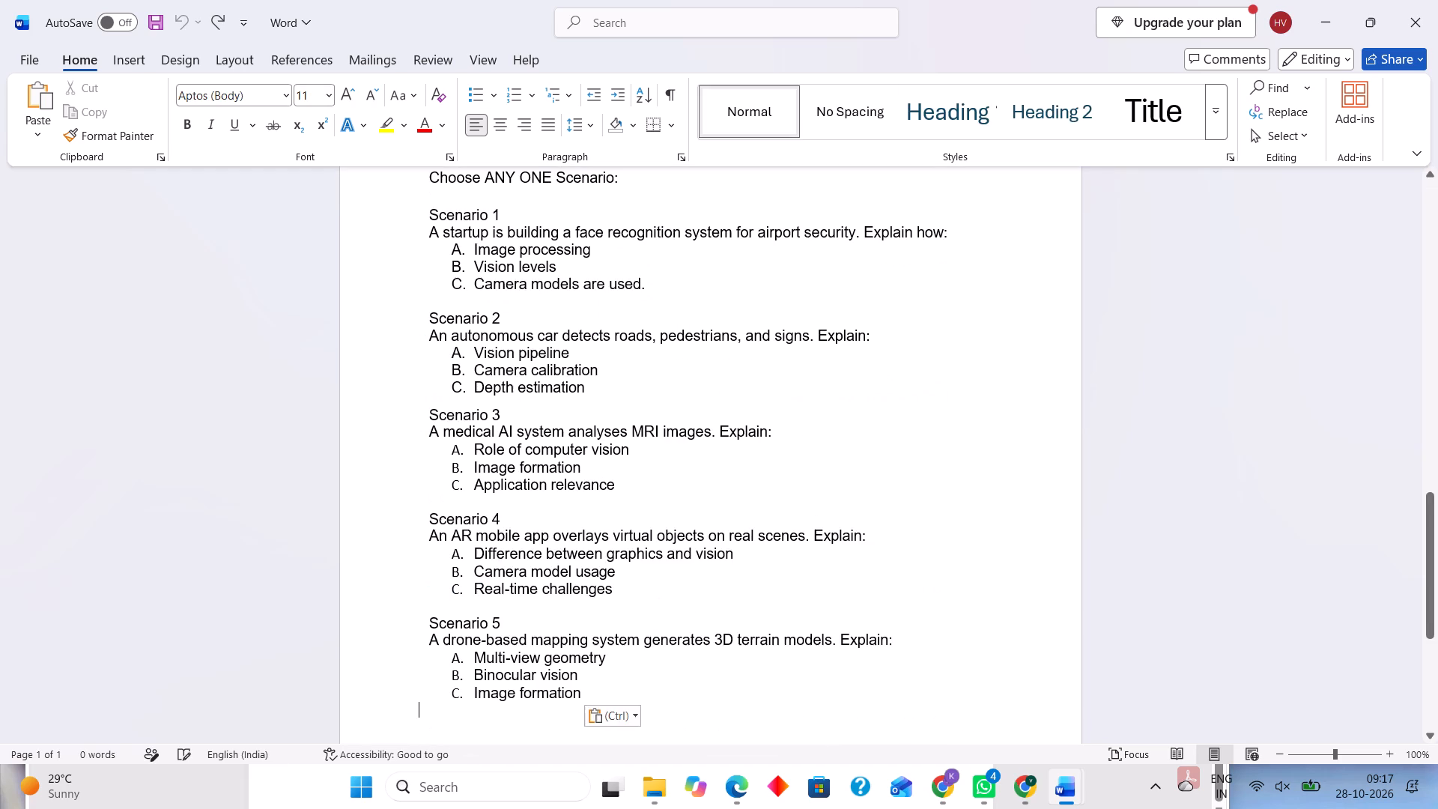
pyautogui.scroll(-1, 528, 378)
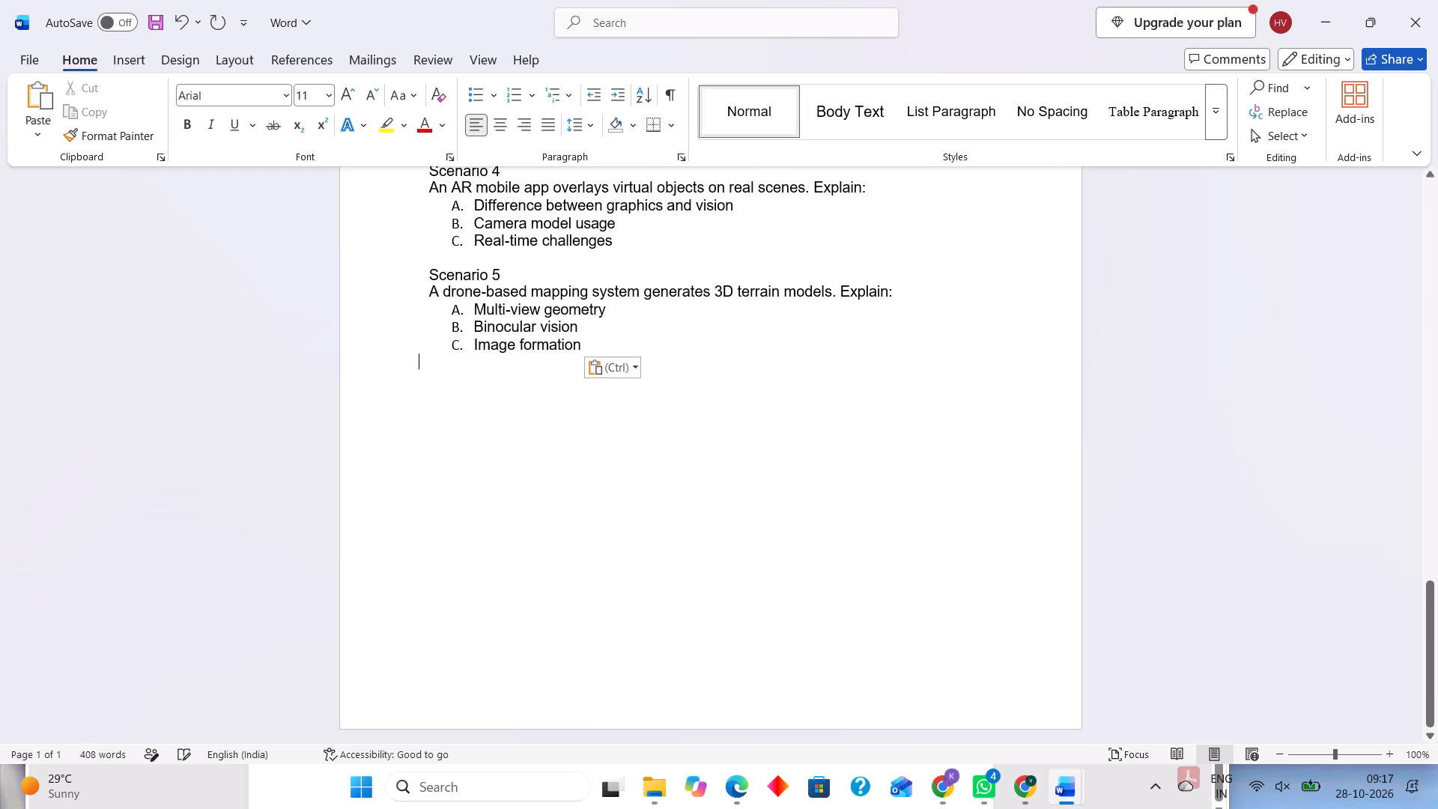
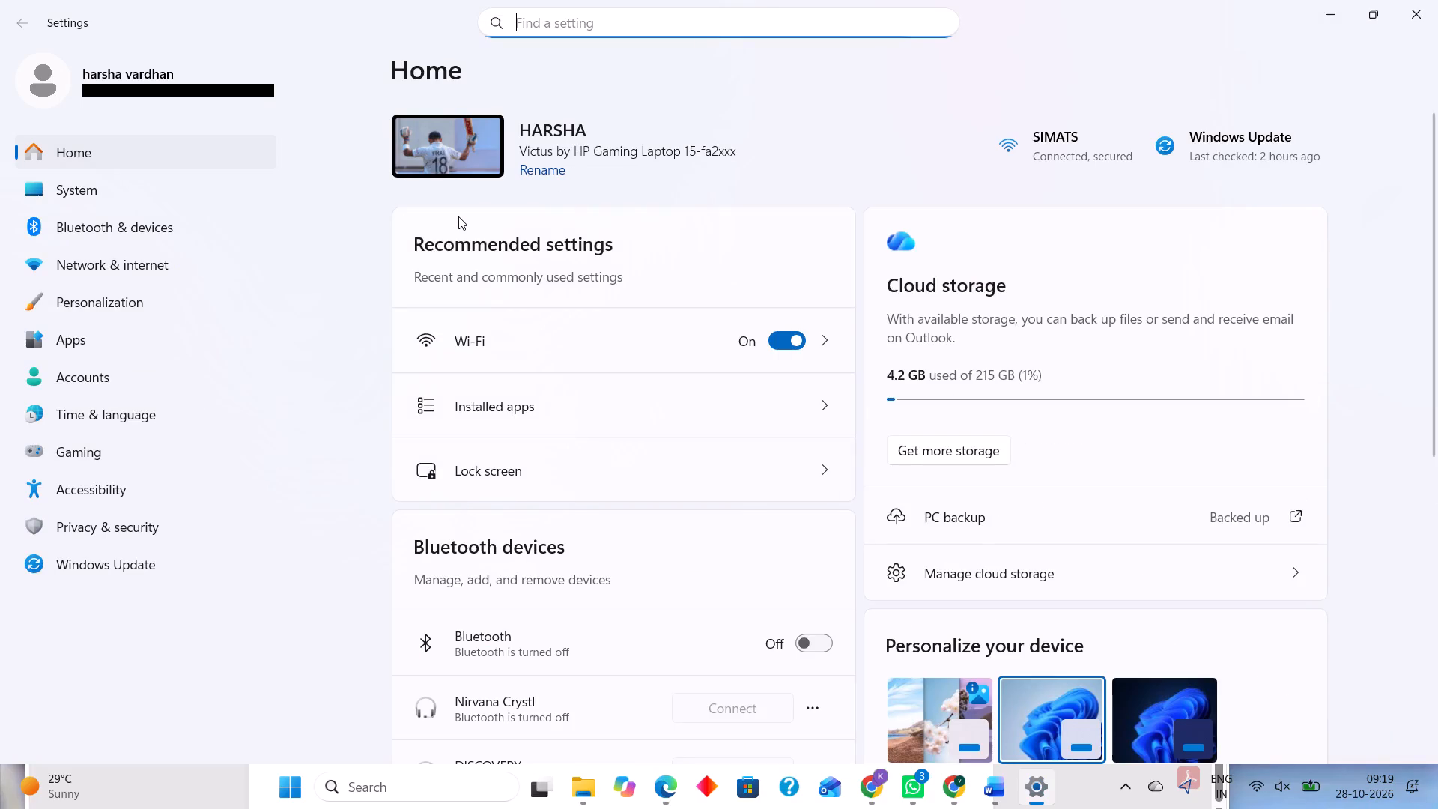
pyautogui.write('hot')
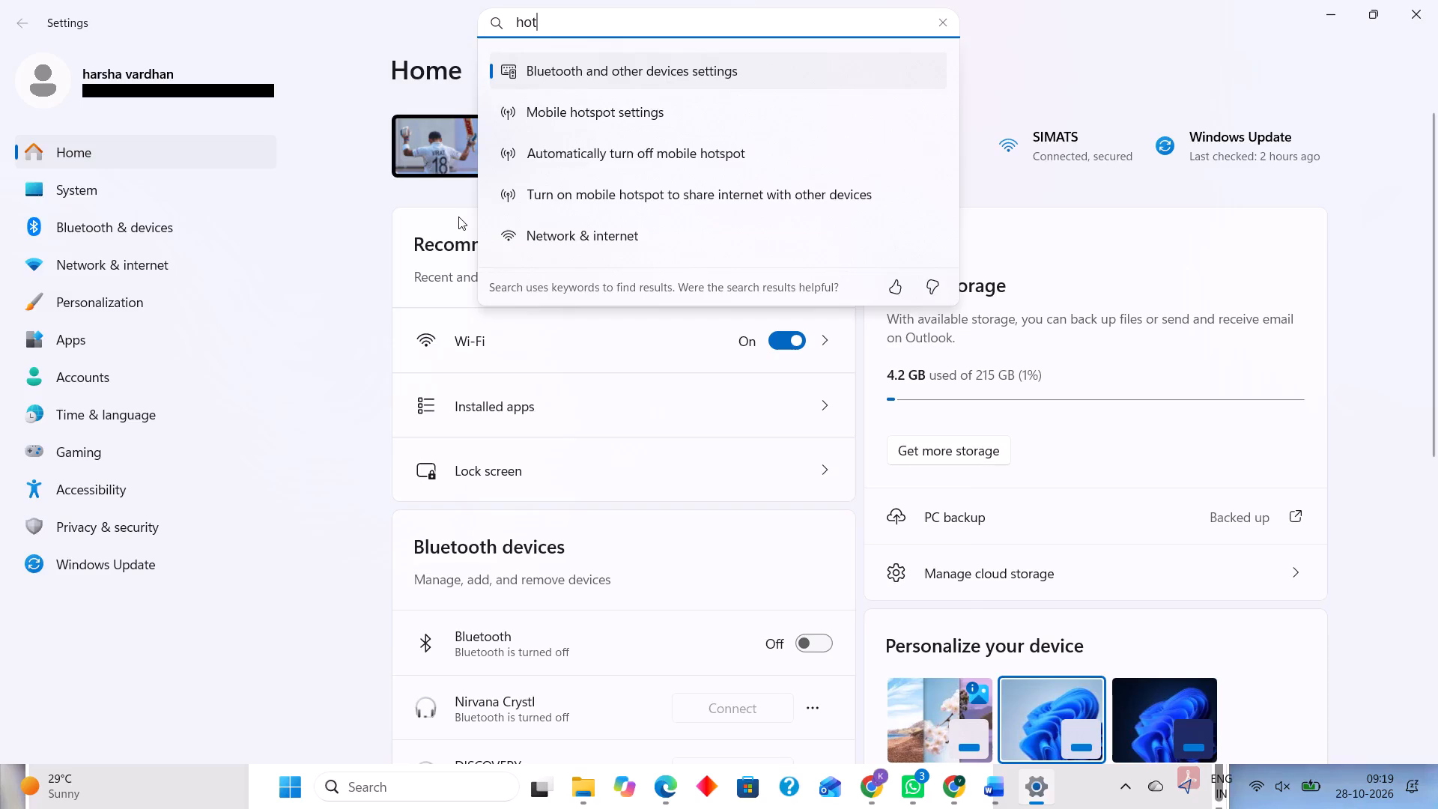
pyautogui.click(604, 118)
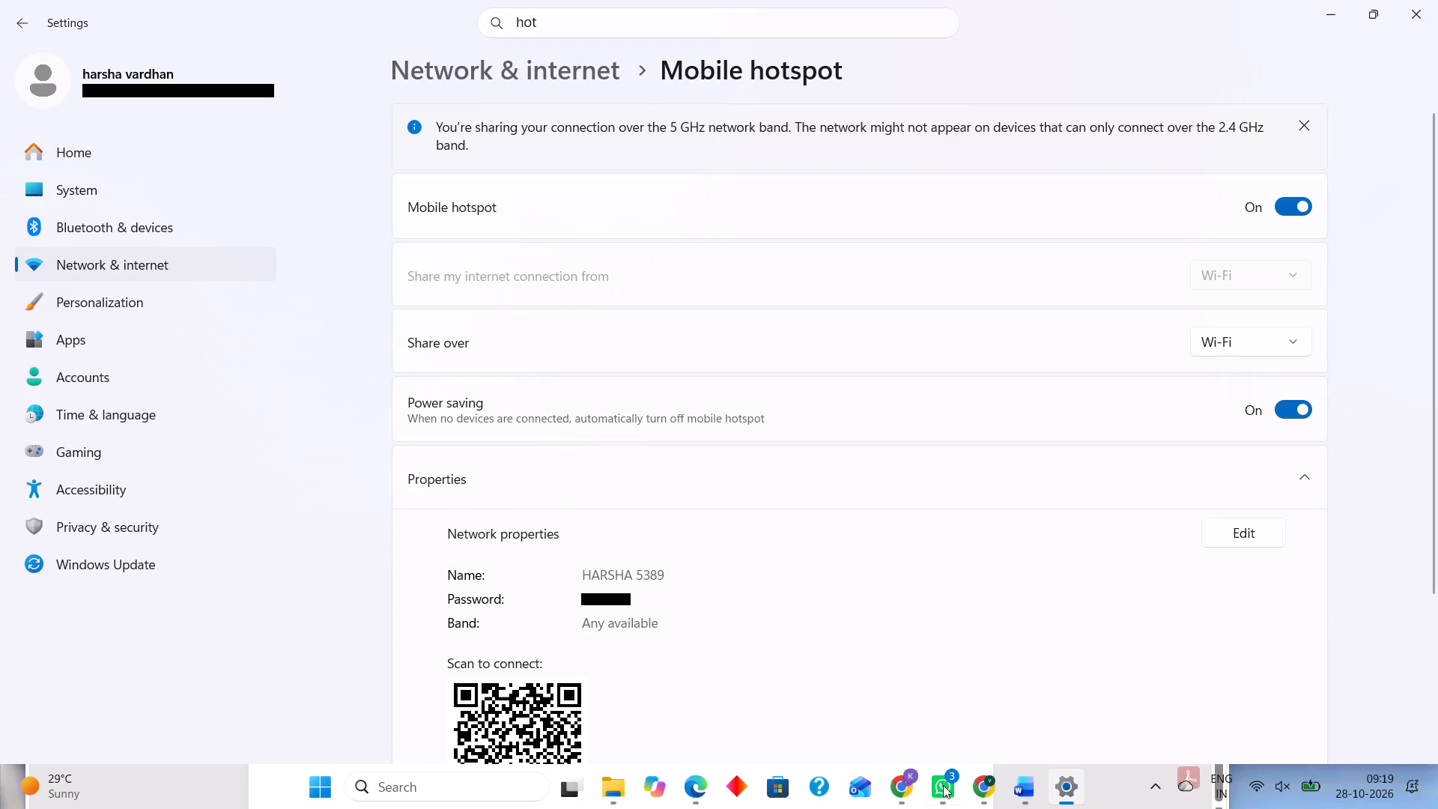
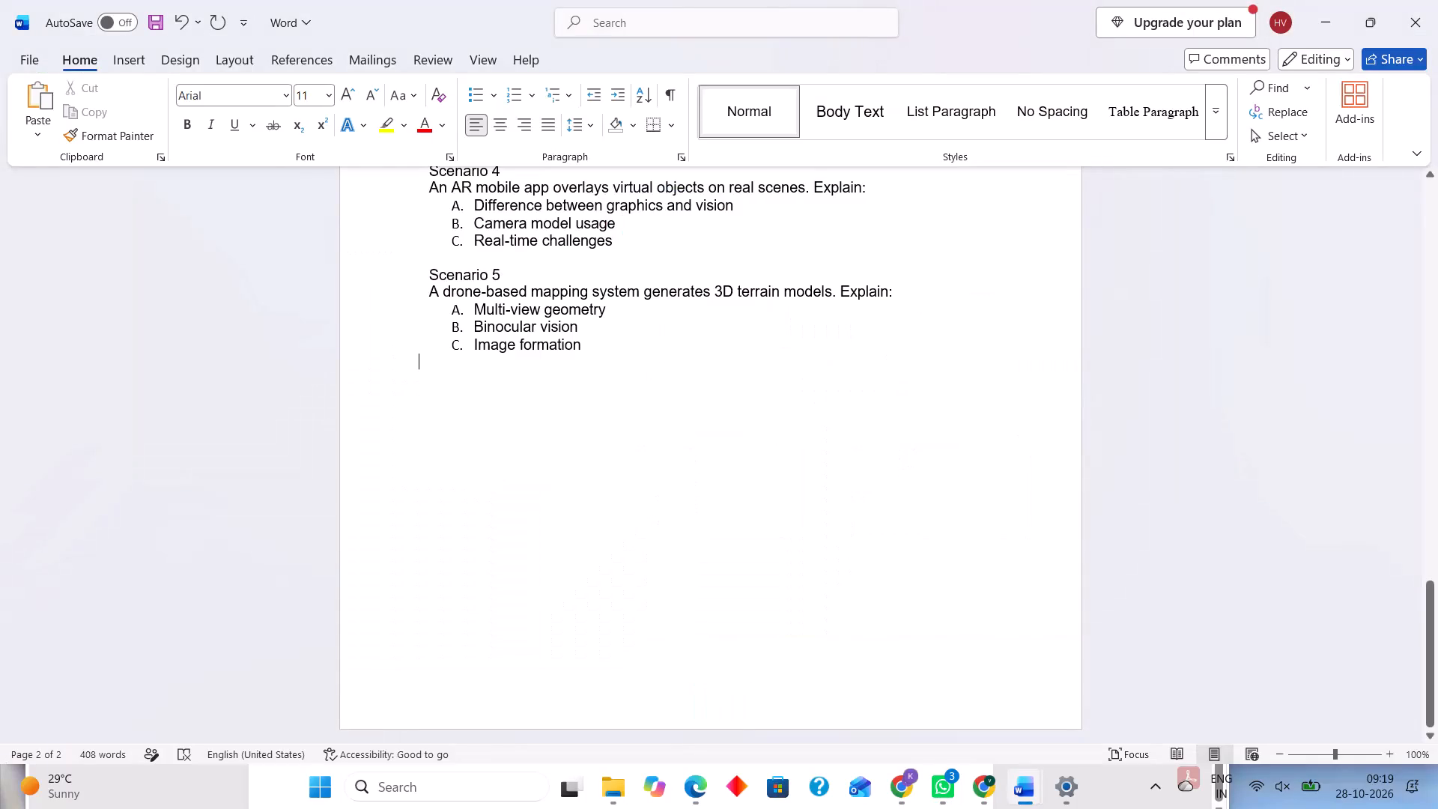
# Paste the copied presentation photo as a picture below the Scenario 5 list and select it.
pyautogui.hotkey('ctrl', 'v')
pyautogui.click(474, 391)
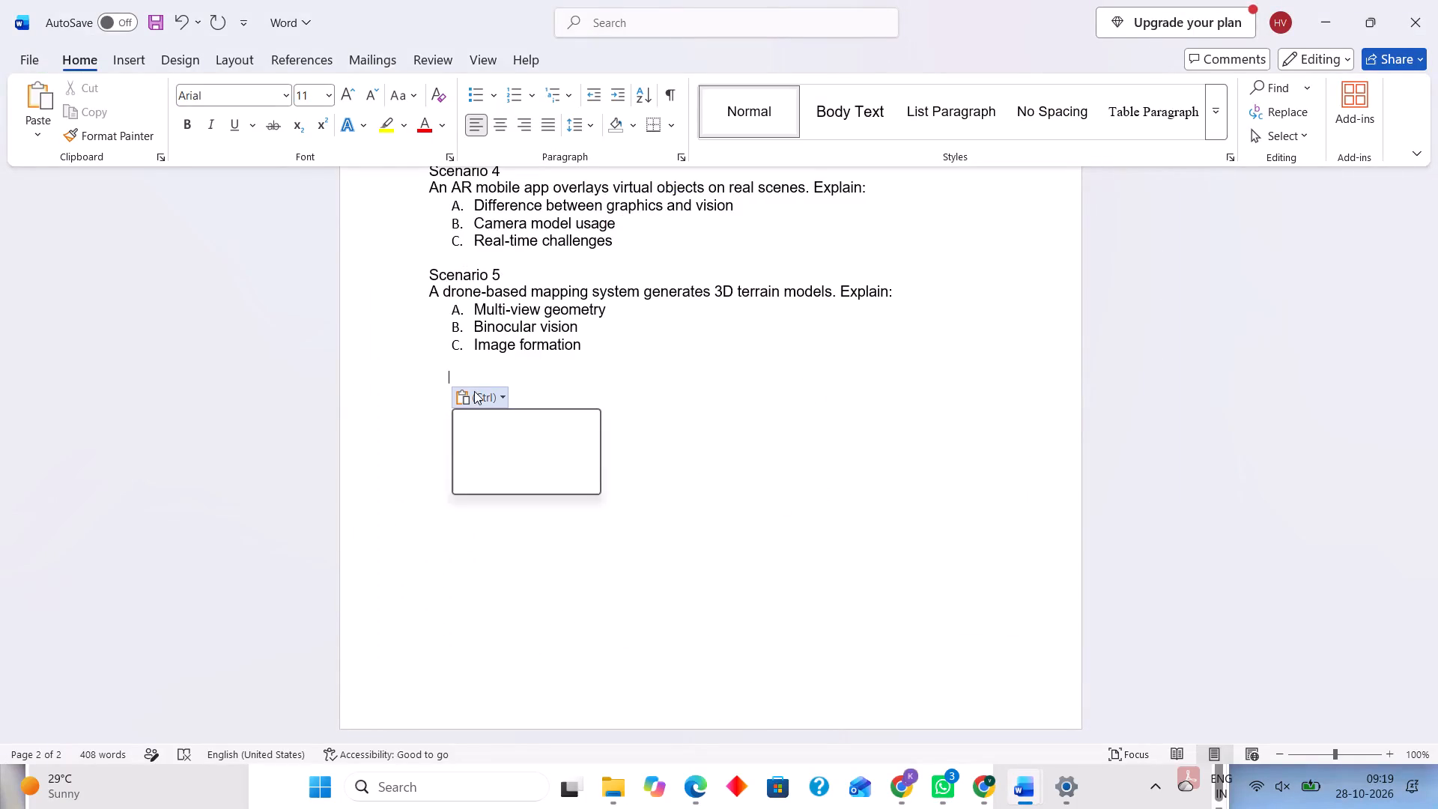
pyautogui.click(530, 460)
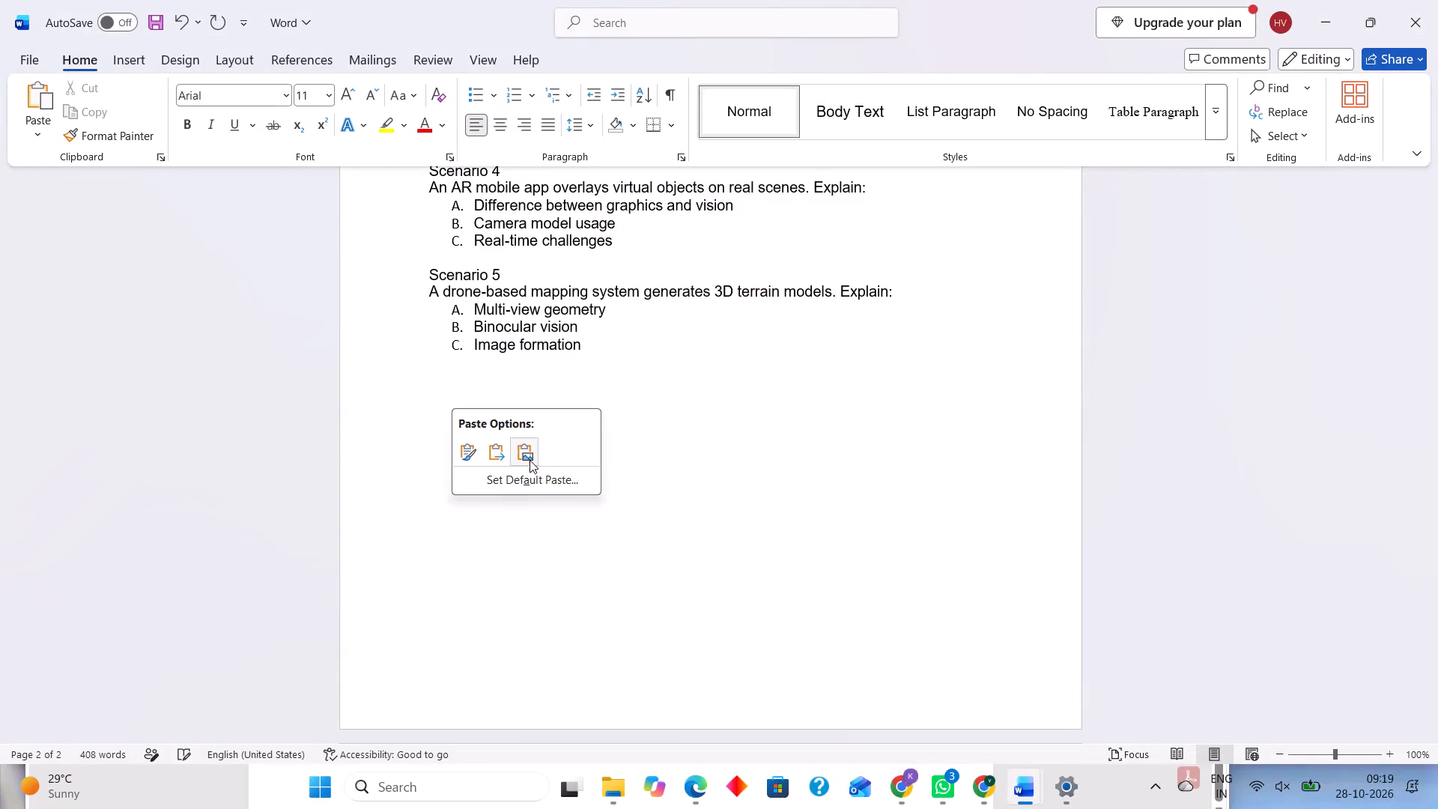
pyautogui.click(604, 464)
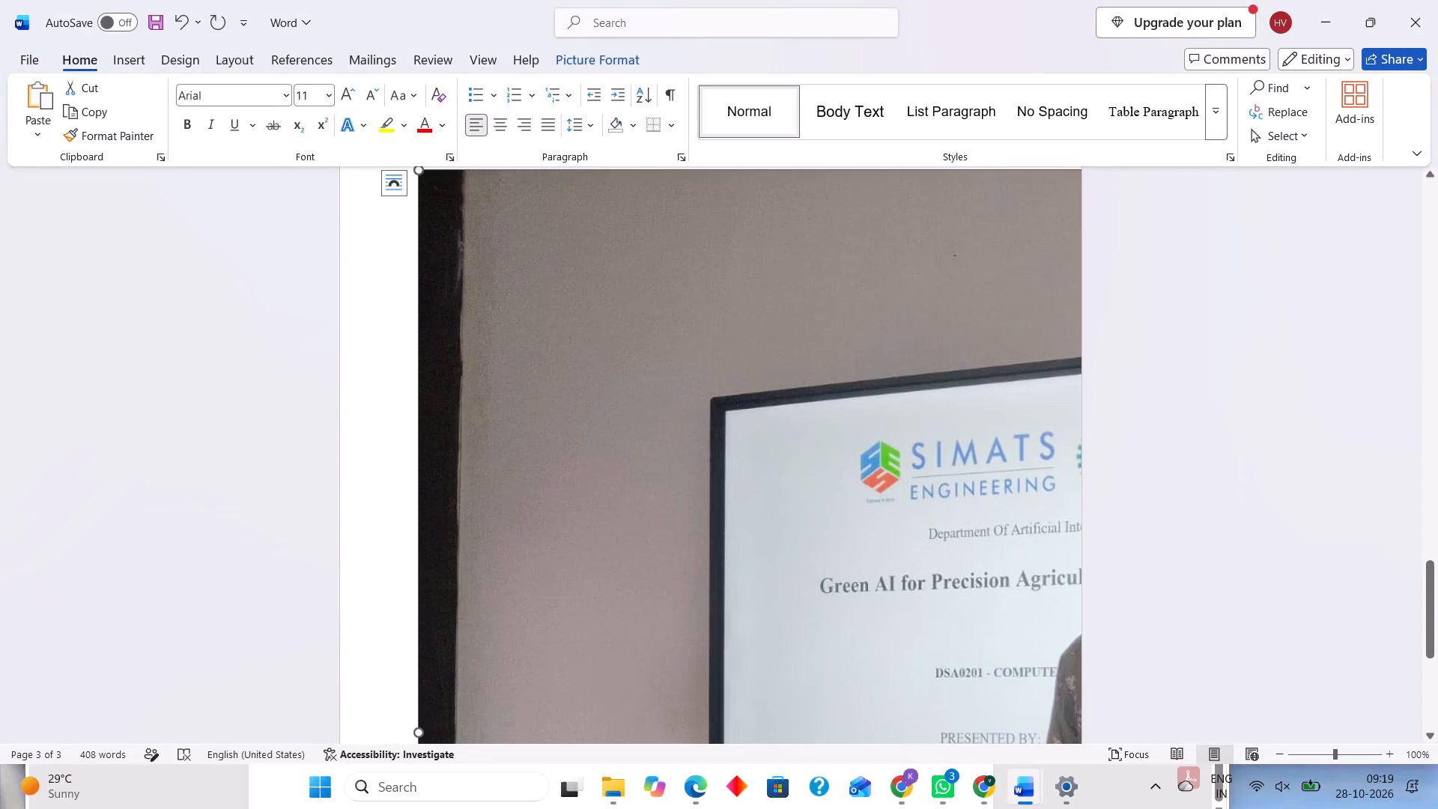
# Set the text wrapping of the presentation photo on the last page to Top and Bottom.
pyautogui.click(398, 183)
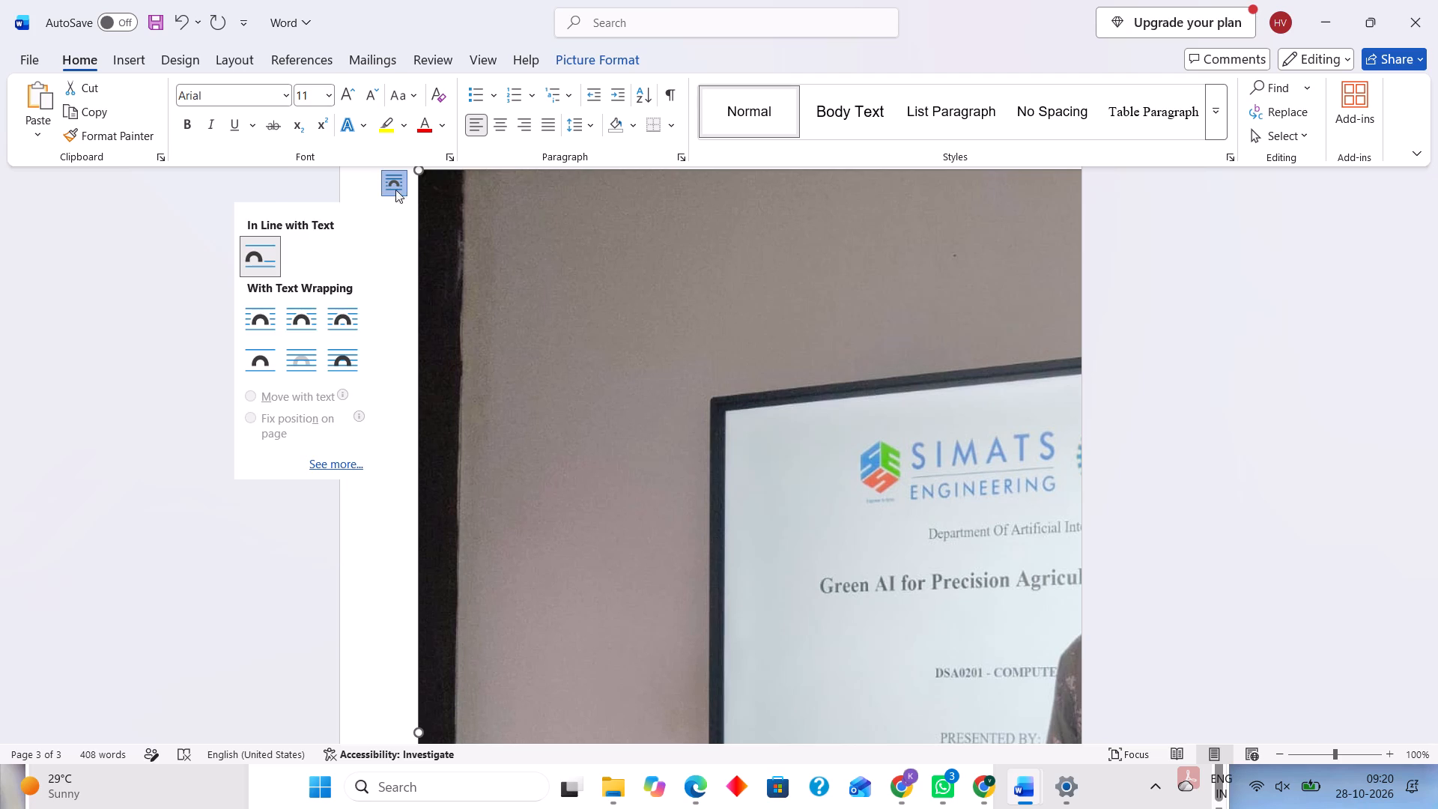
pyautogui.click(267, 359)
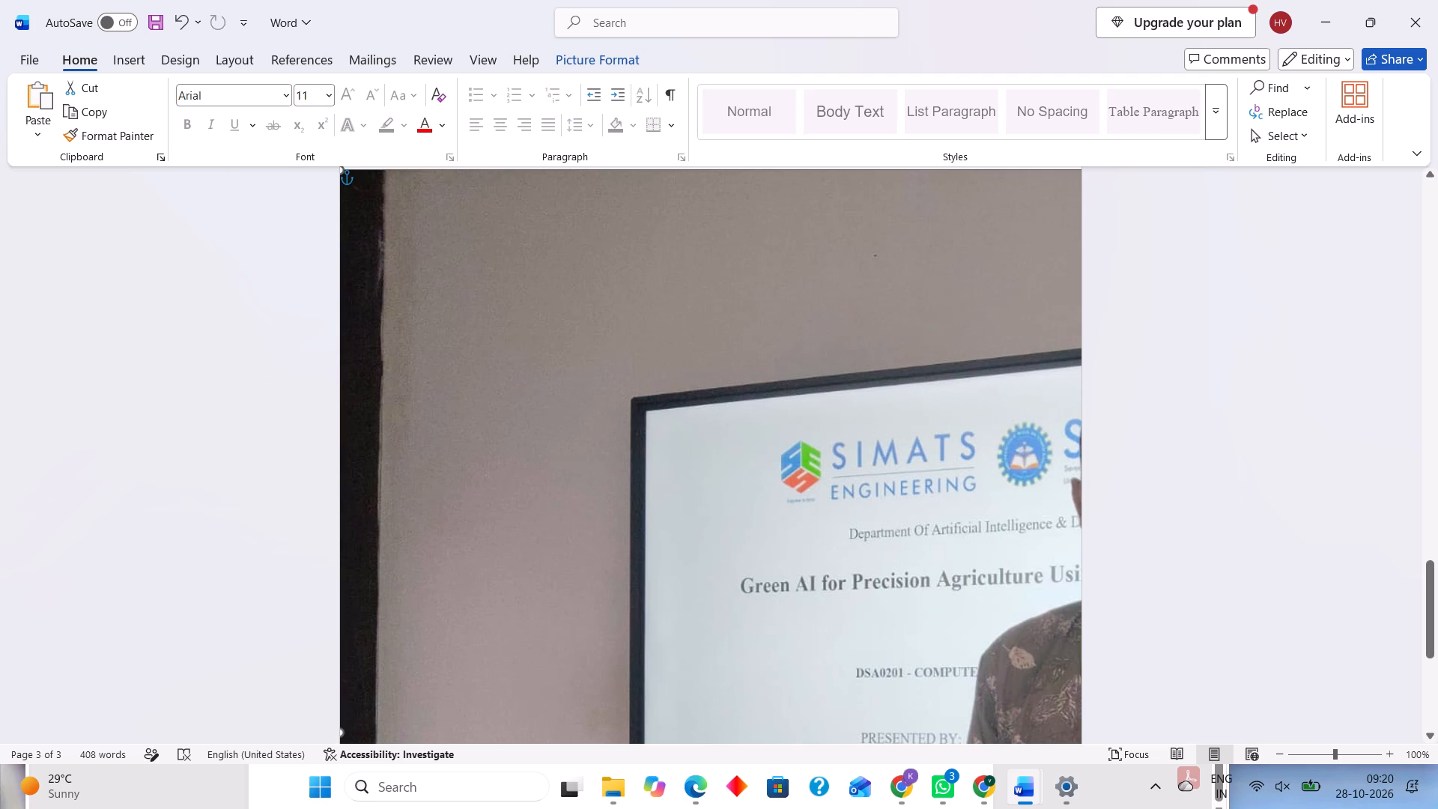
# Narrow the oversized presentation photo from its side and move it so its full width fits on the page.
pyautogui.scroll(1, 445, 431)
pyautogui.scroll(-1, 445, 431)
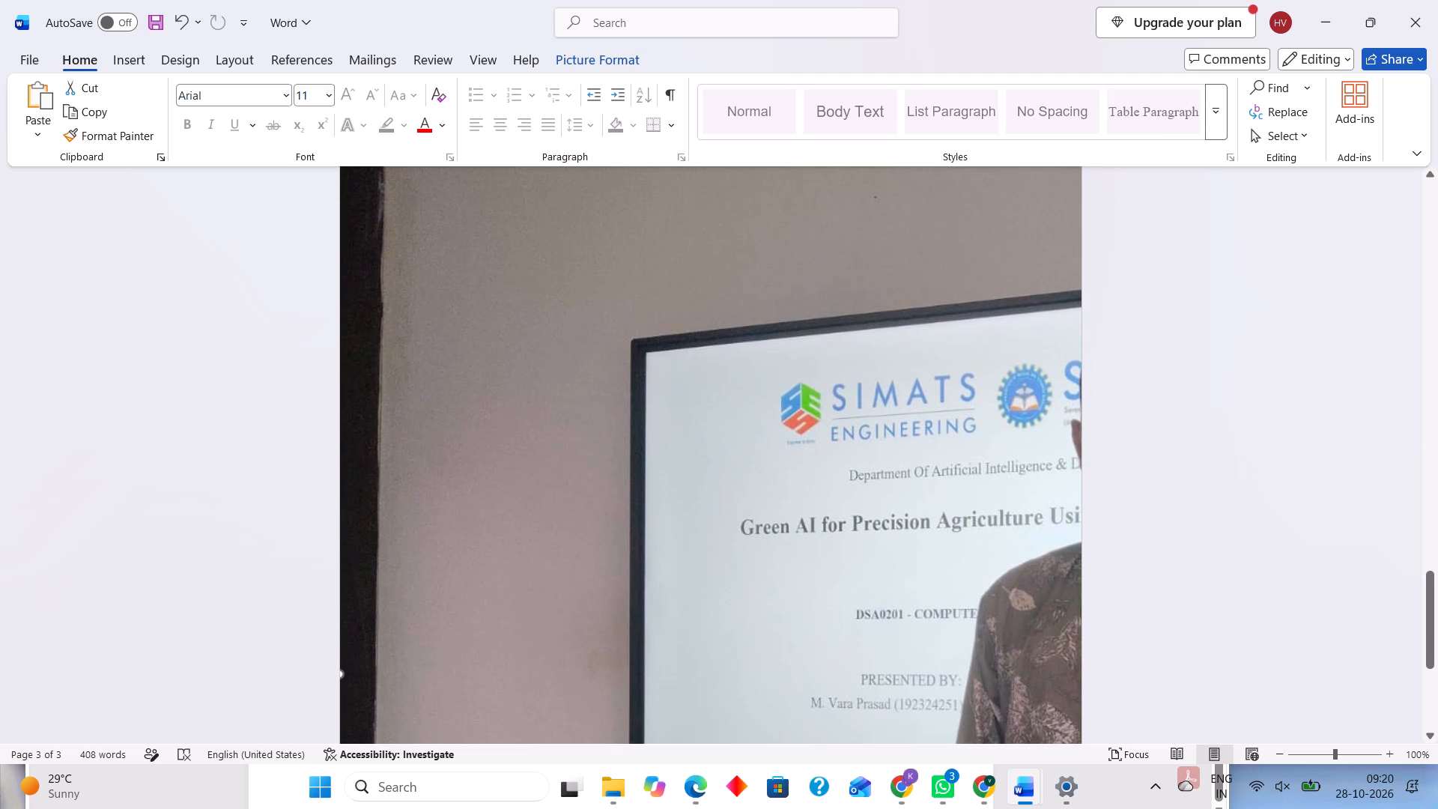
pyautogui.moveTo(342, 670); pyautogui.dragTo(408, 679)
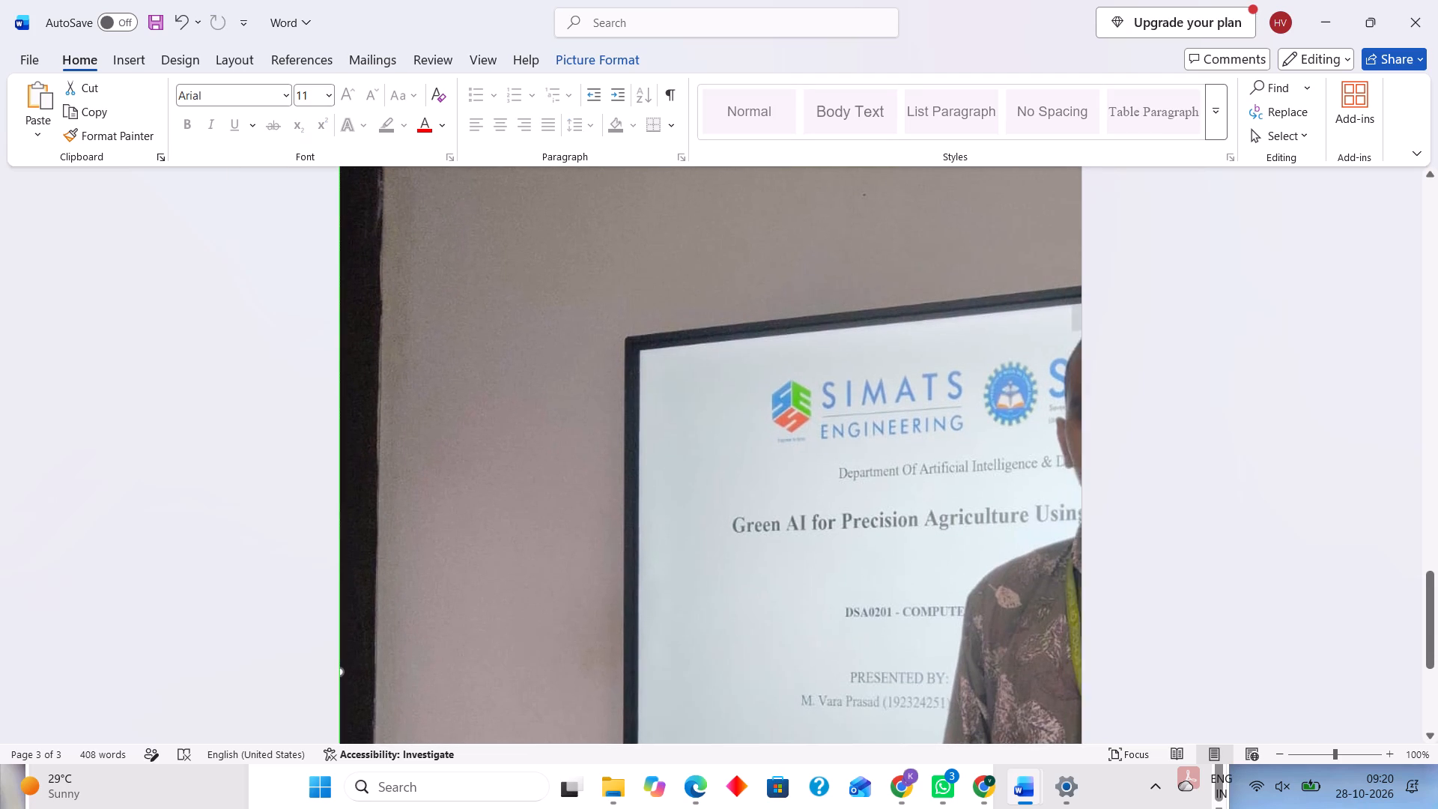
pyautogui.moveTo(408, 679); pyautogui.dragTo(946, 715)
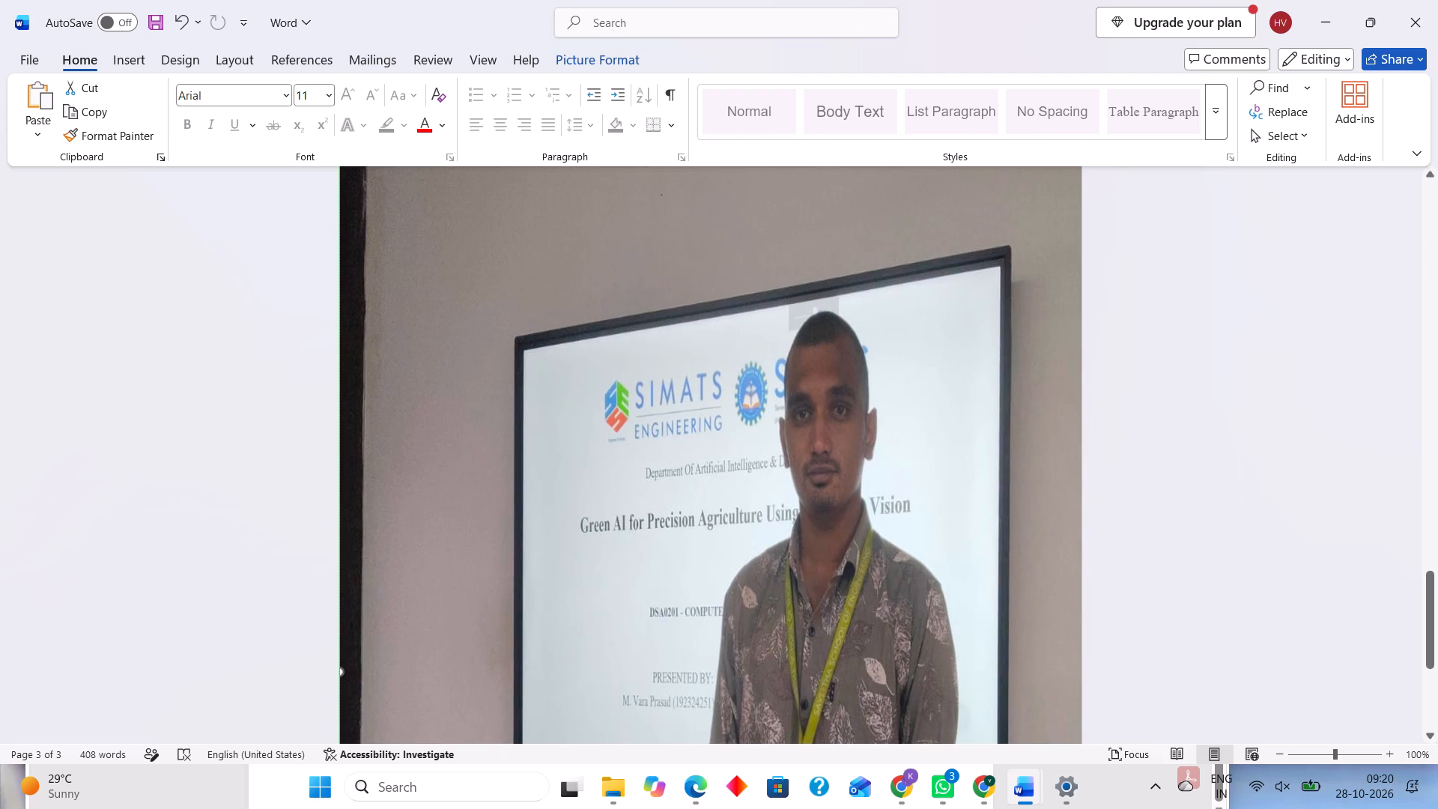
pyautogui.moveTo(946, 715); pyautogui.dragTo(1023, 697)
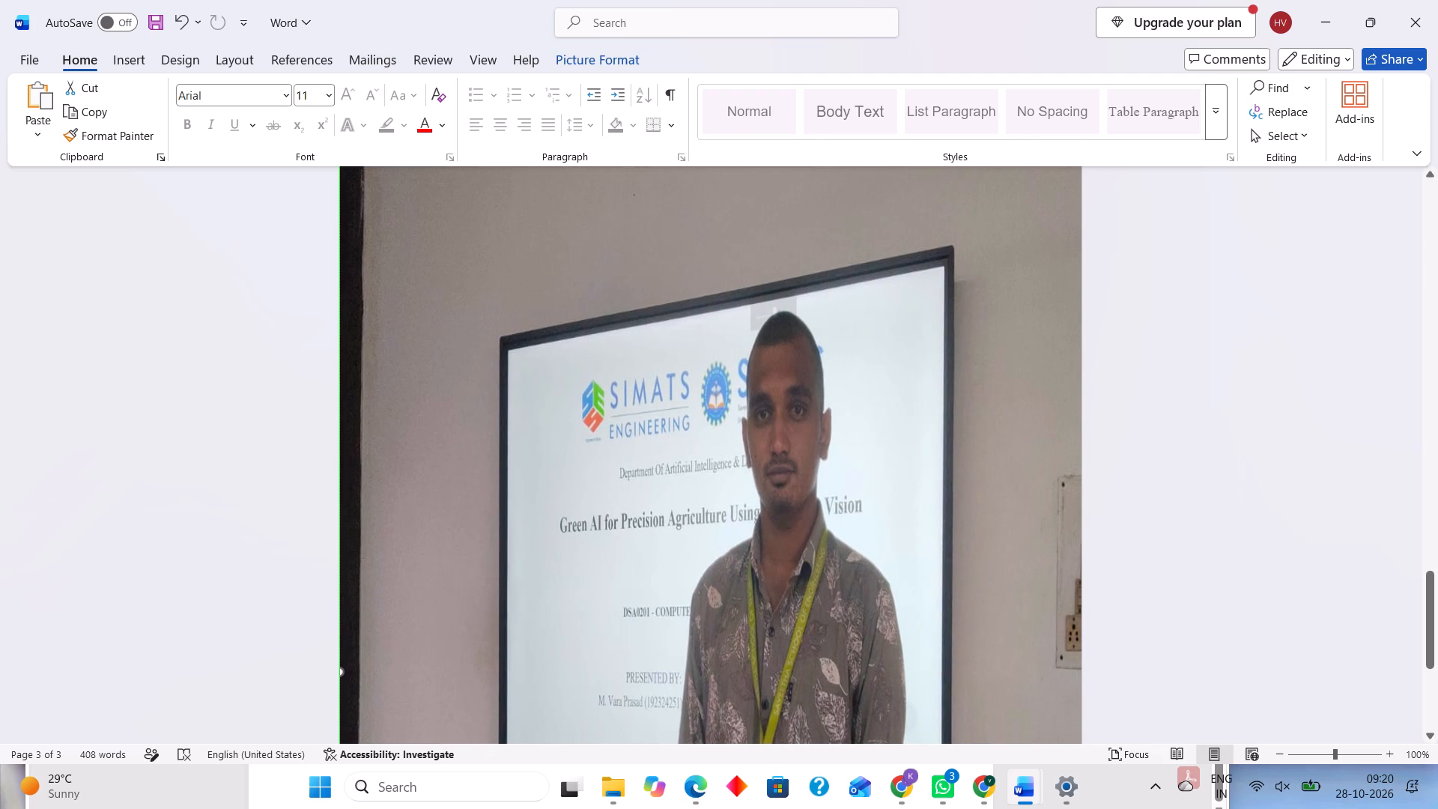
pyautogui.moveTo(1023, 697); pyautogui.dragTo(1152, 684)
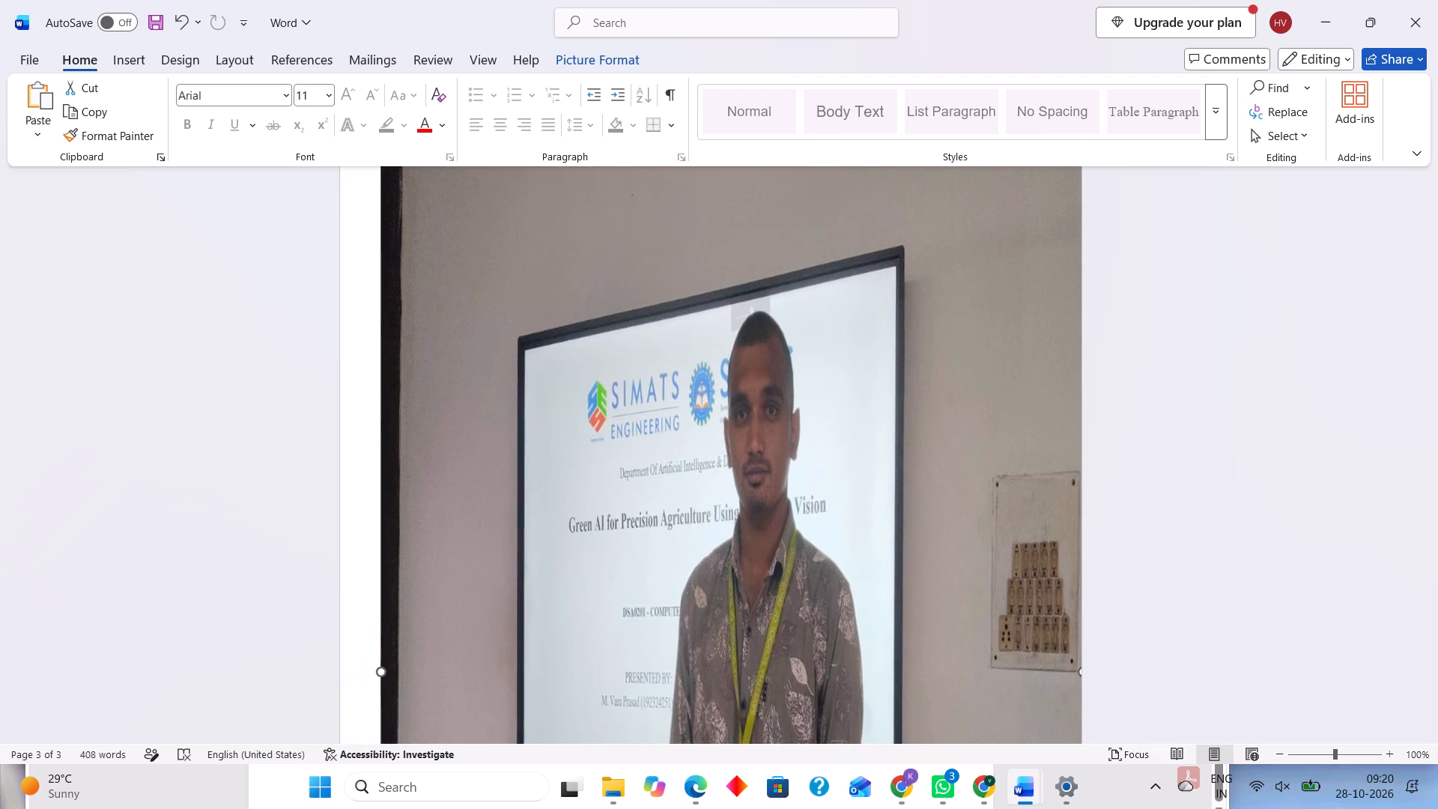
pyautogui.moveTo(1152, 684); pyautogui.dragTo(1241, 683)
pyautogui.scroll(-1, 888, 641)
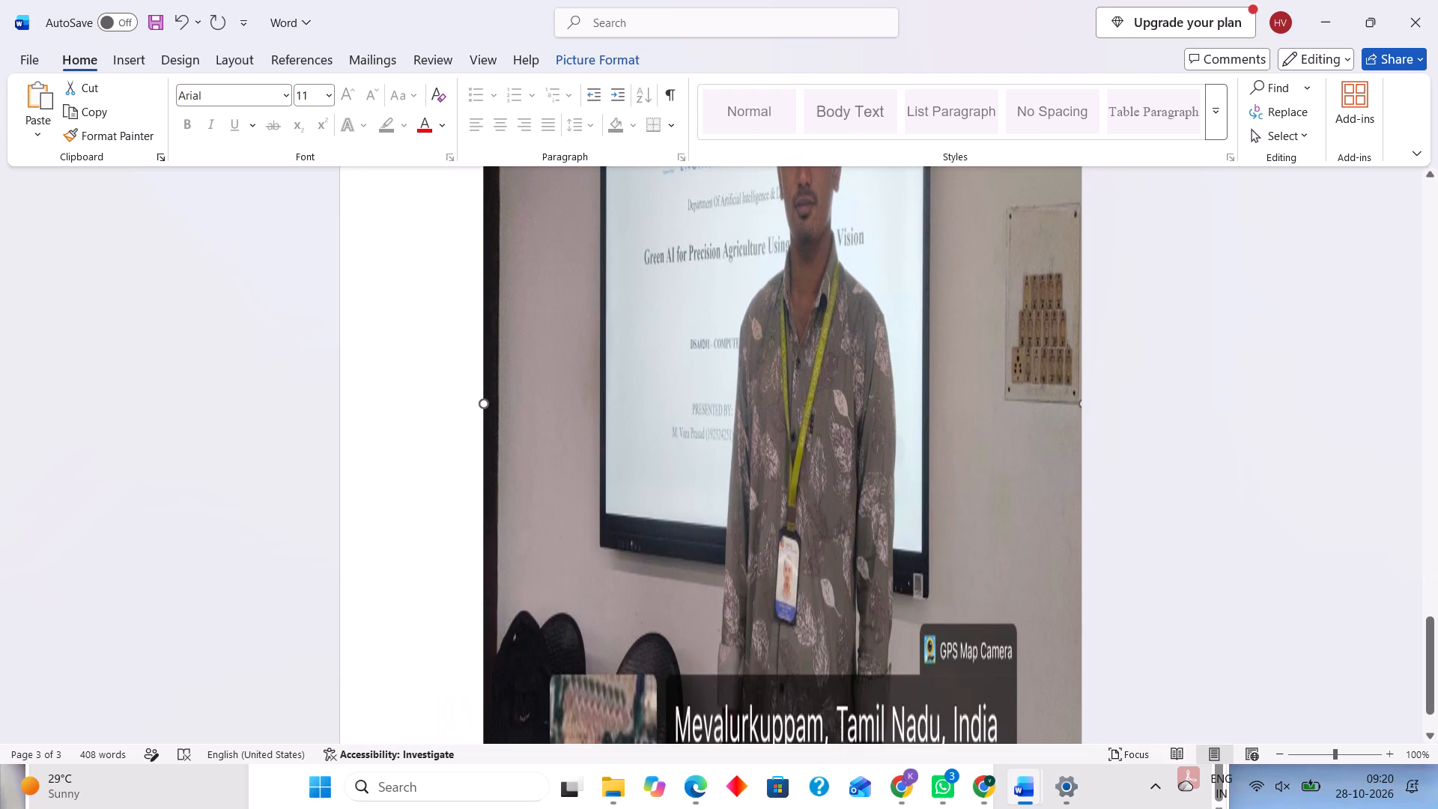
pyautogui.scroll(2, 888, 641)
pyautogui.moveTo(767, 472); pyautogui.dragTo(702, 457)
pyautogui.scroll(1, 715, 407)
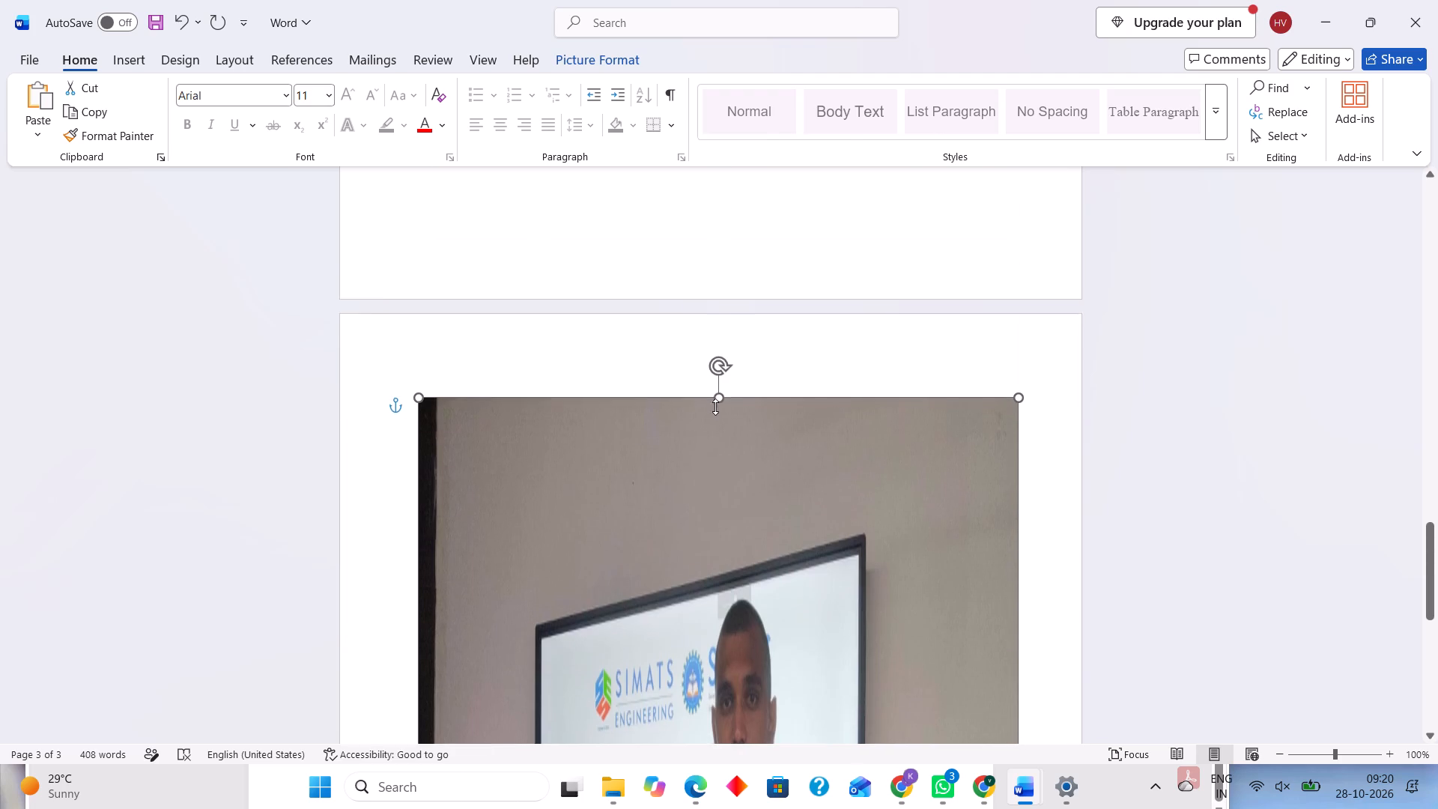
# Reduce the photo's height by pulling in its top and bottom edges.
pyautogui.scroll(1, 715, 407)
pyautogui.scroll(-1, 715, 407)
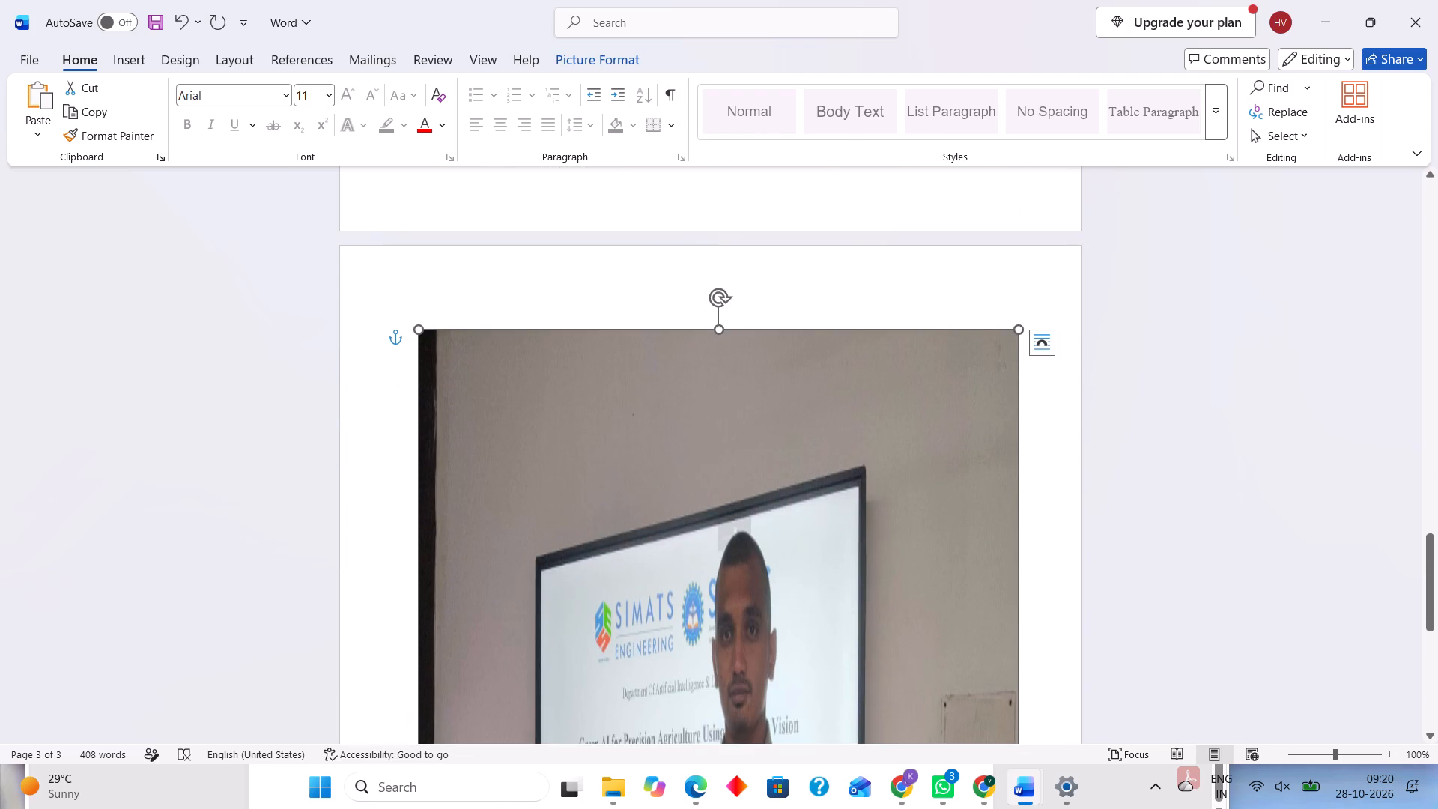
pyautogui.scroll(-4, 728, 379)
pyautogui.scroll(2, 728, 379)
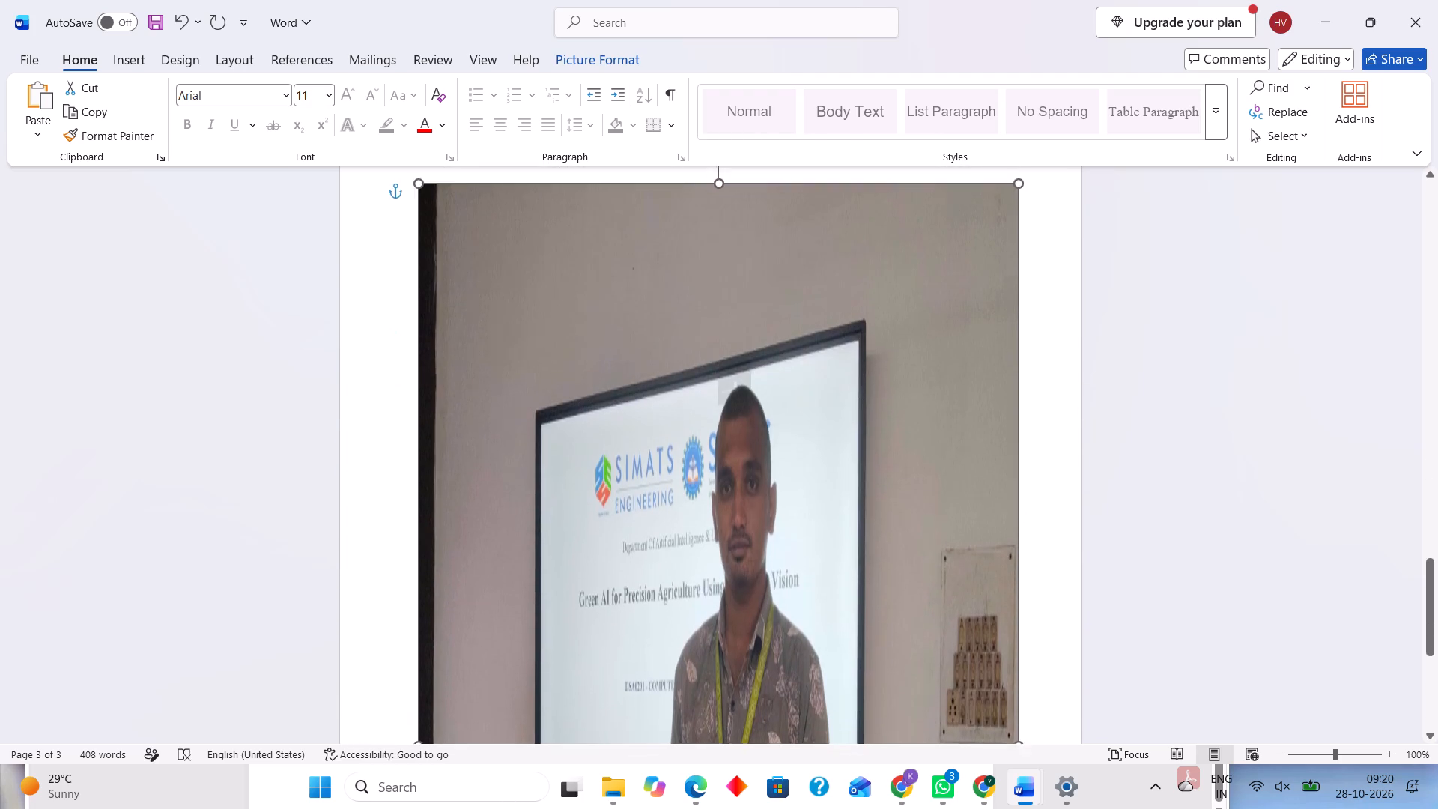
pyautogui.scroll(1, 735, 375)
pyautogui.scroll(-2, 715, 409)
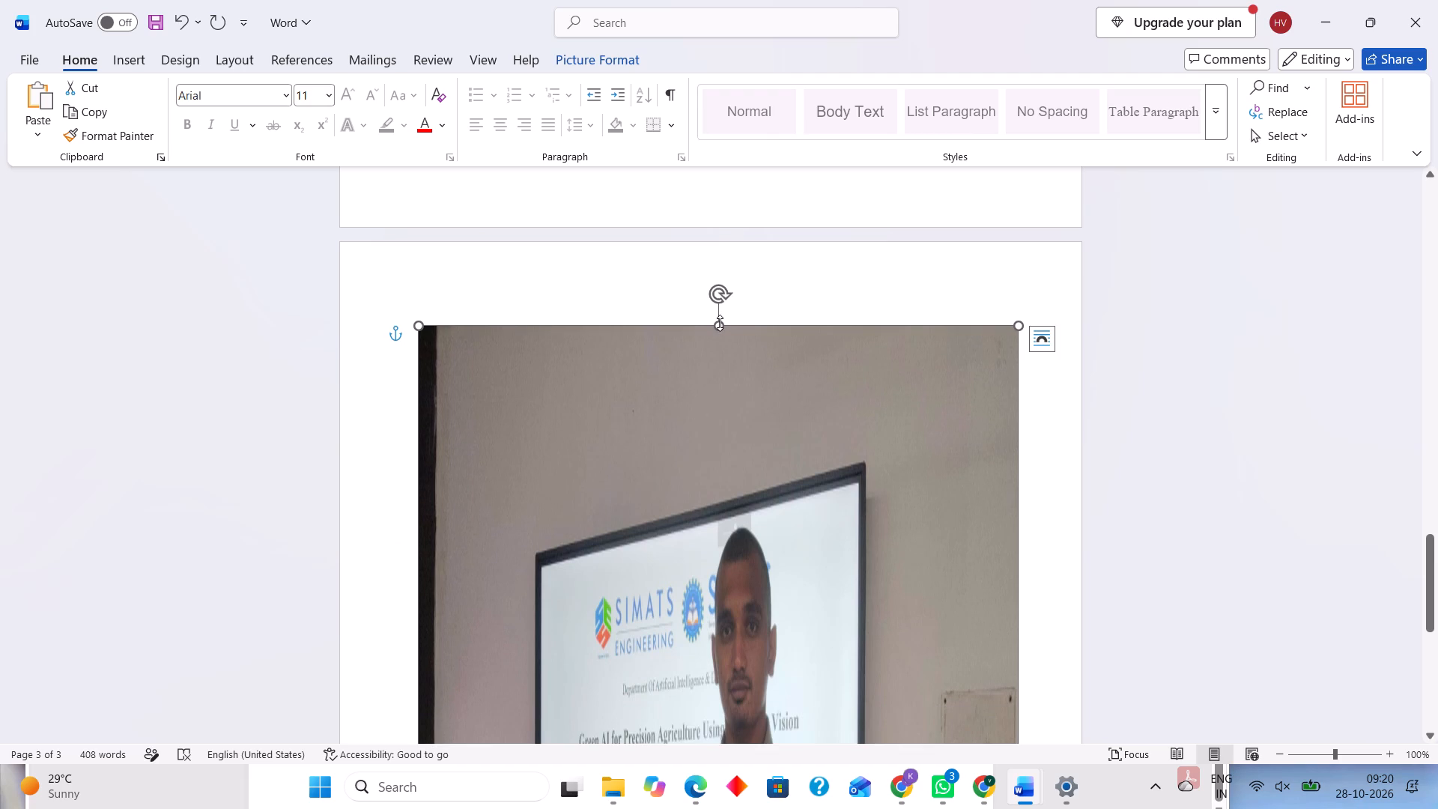
pyautogui.moveTo(720, 323); pyautogui.dragTo(760, 575)
pyautogui.scroll(-2, 719, 584)
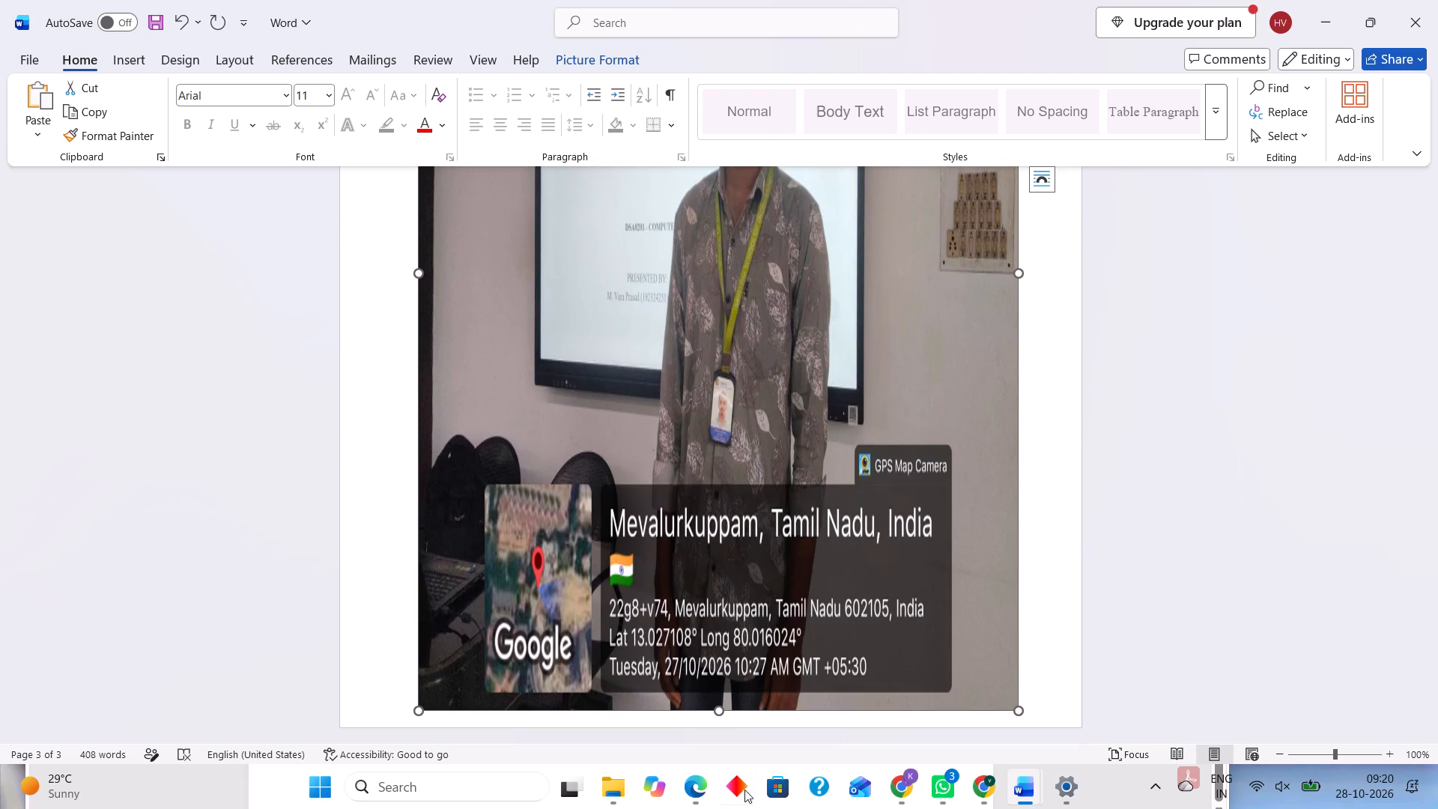
pyautogui.moveTo(718, 709); pyautogui.dragTo(711, 627)
# Delete the second page's Annexure A text, from its heading through the last item of Scenario 5.
pyautogui.scroll(2, 711, 627)
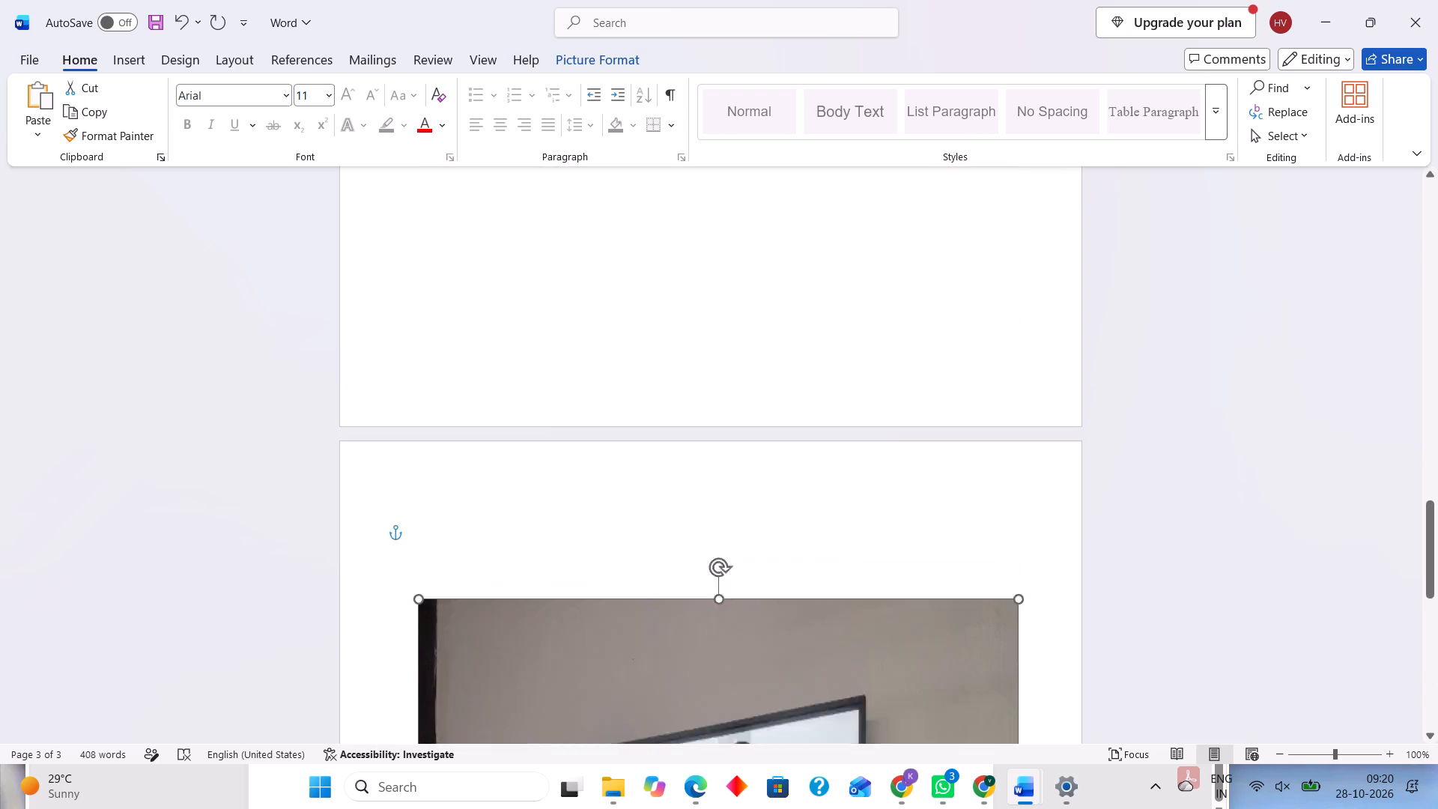
pyautogui.scroll(4, 711, 627)
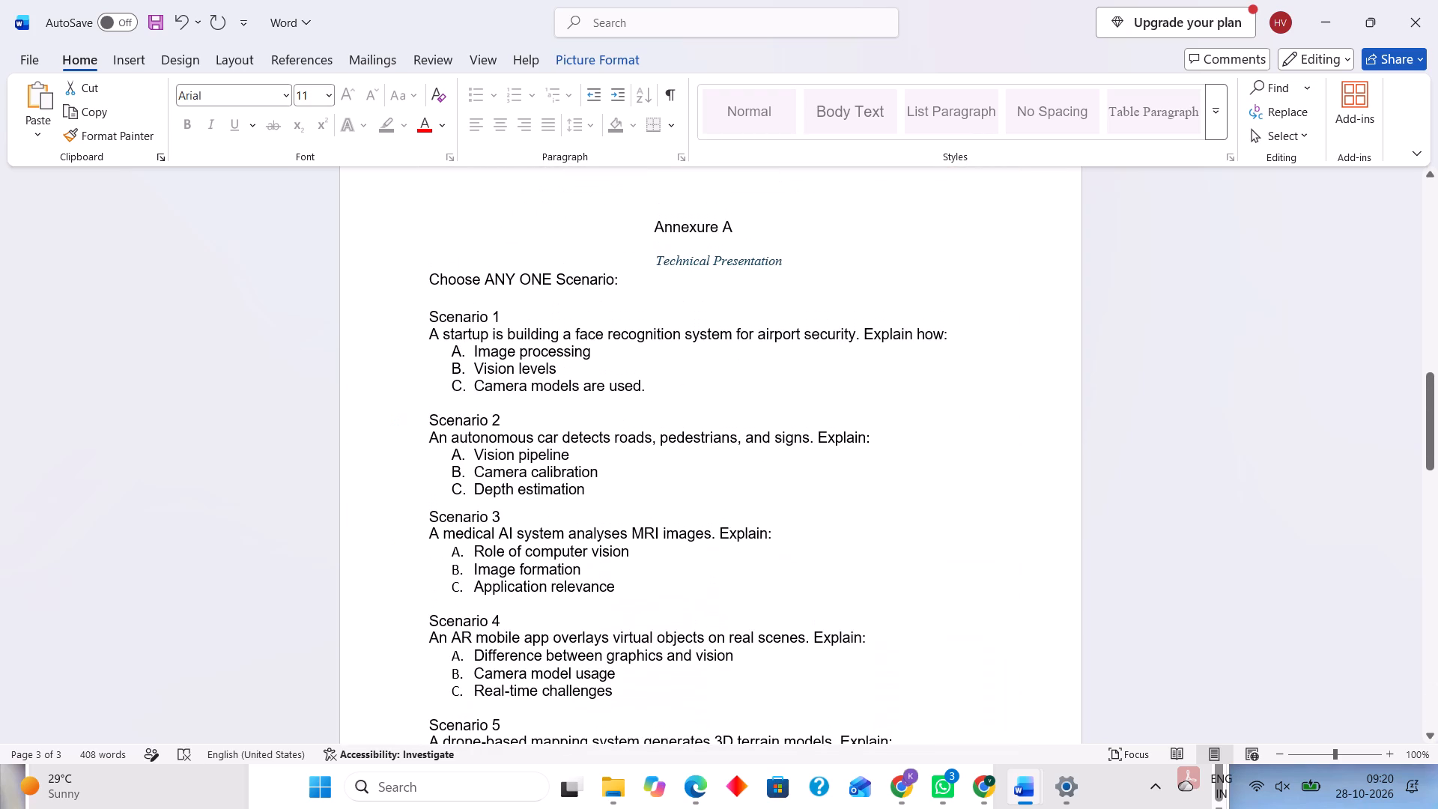
pyautogui.scroll(1, 711, 627)
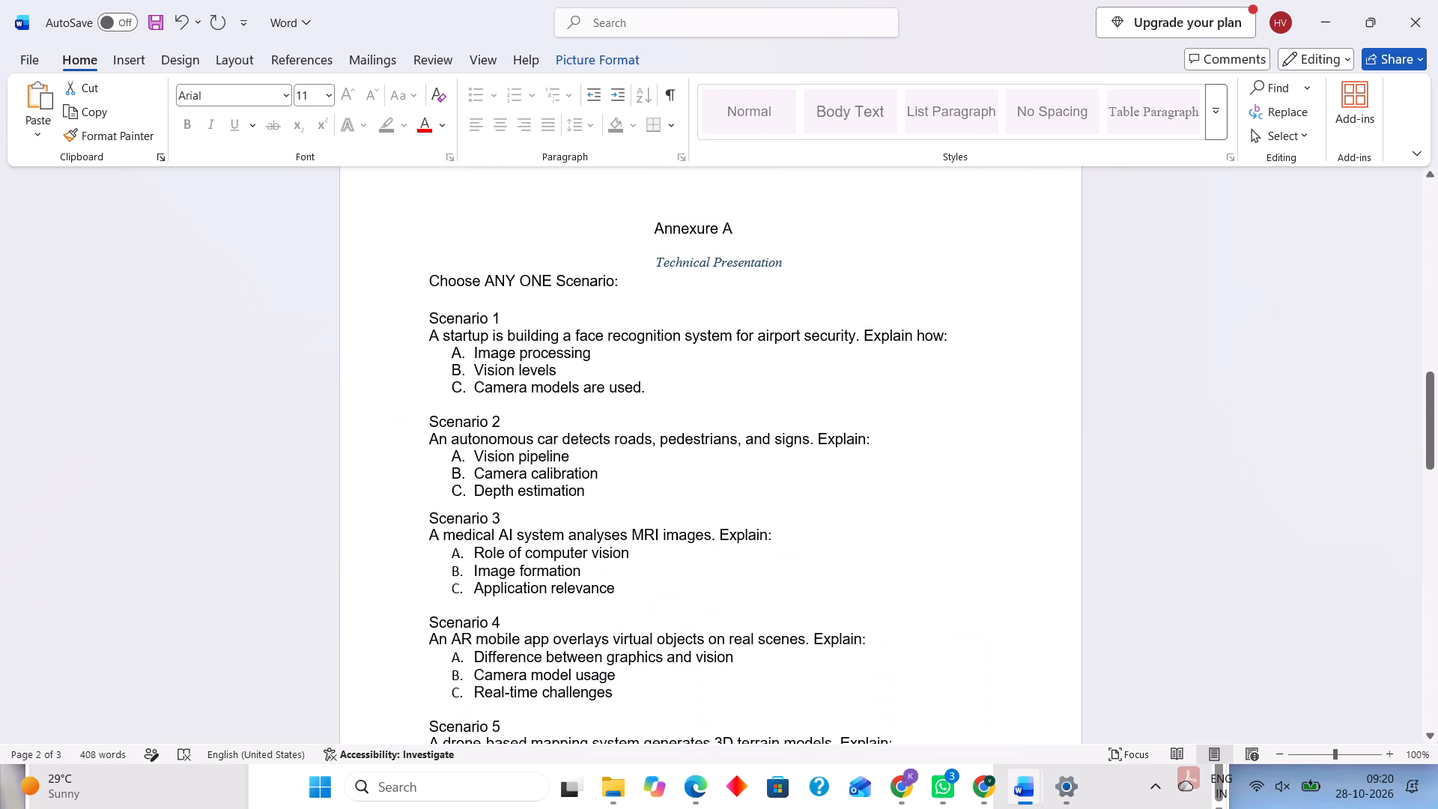
pyautogui.scroll(3, 711, 627)
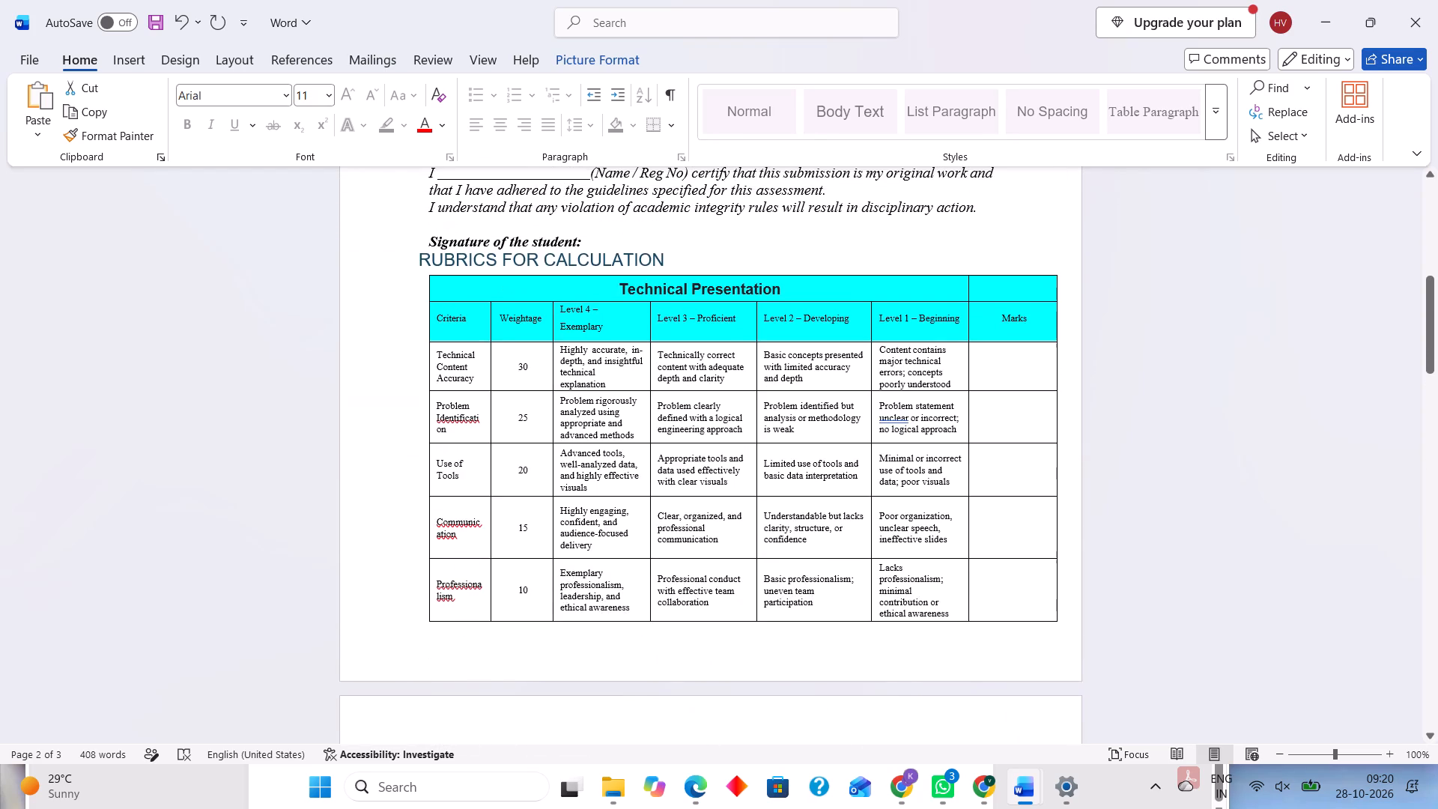
pyautogui.scroll(1, 711, 627)
pyautogui.scroll(-3, 711, 627)
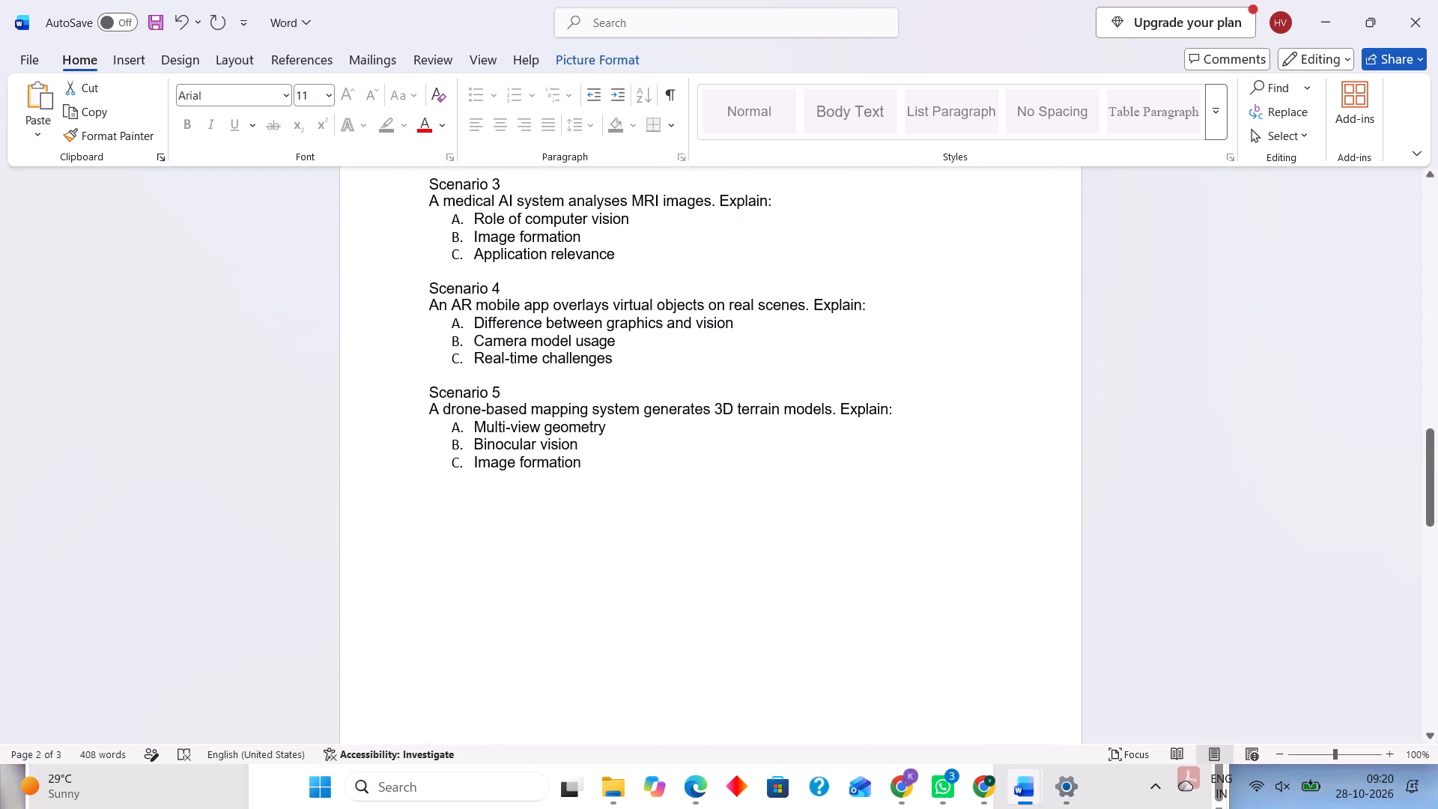
pyautogui.scroll(-2, 711, 627)
pyautogui.scroll(1, 711, 627)
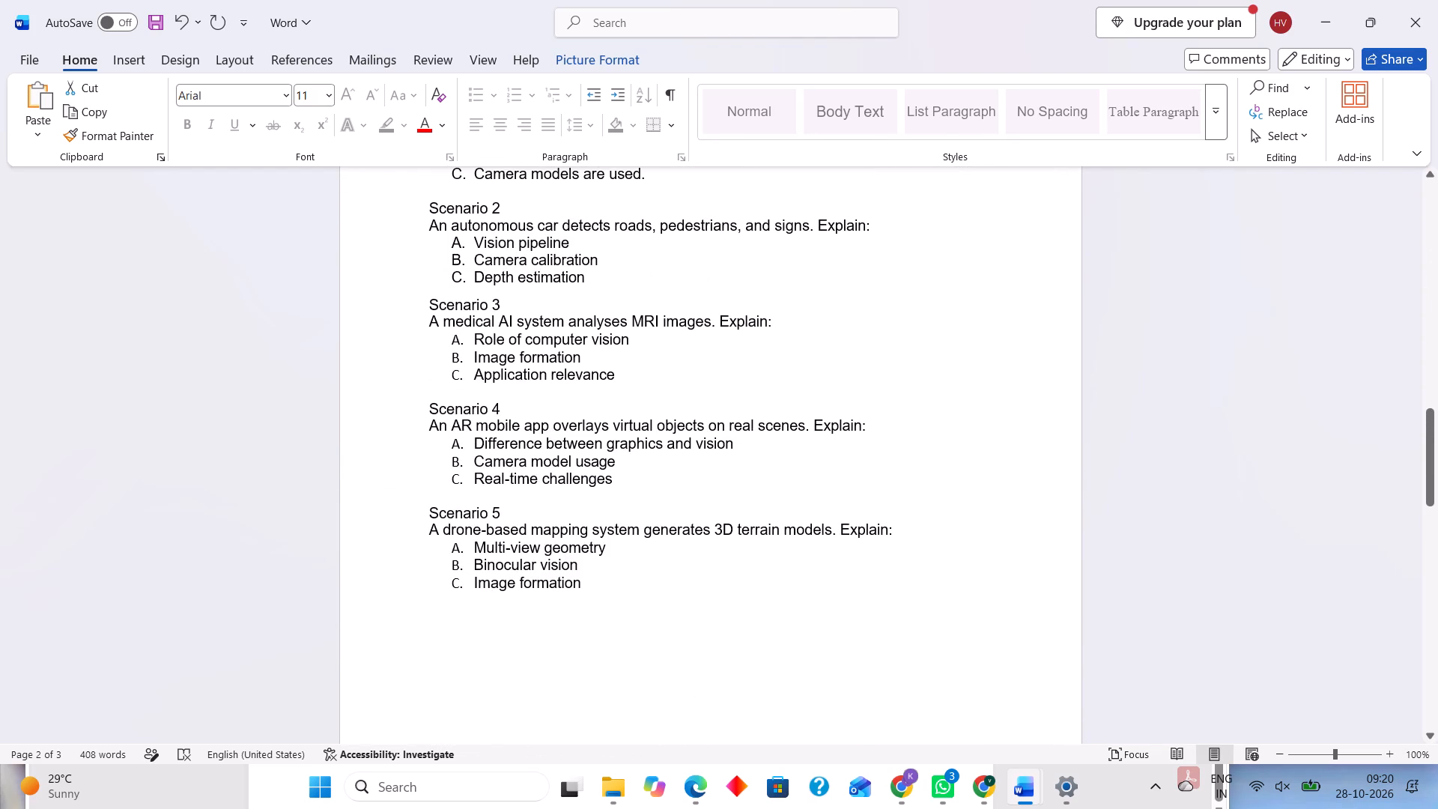
pyautogui.moveTo(596, 588); pyautogui.dragTo(511, 219)
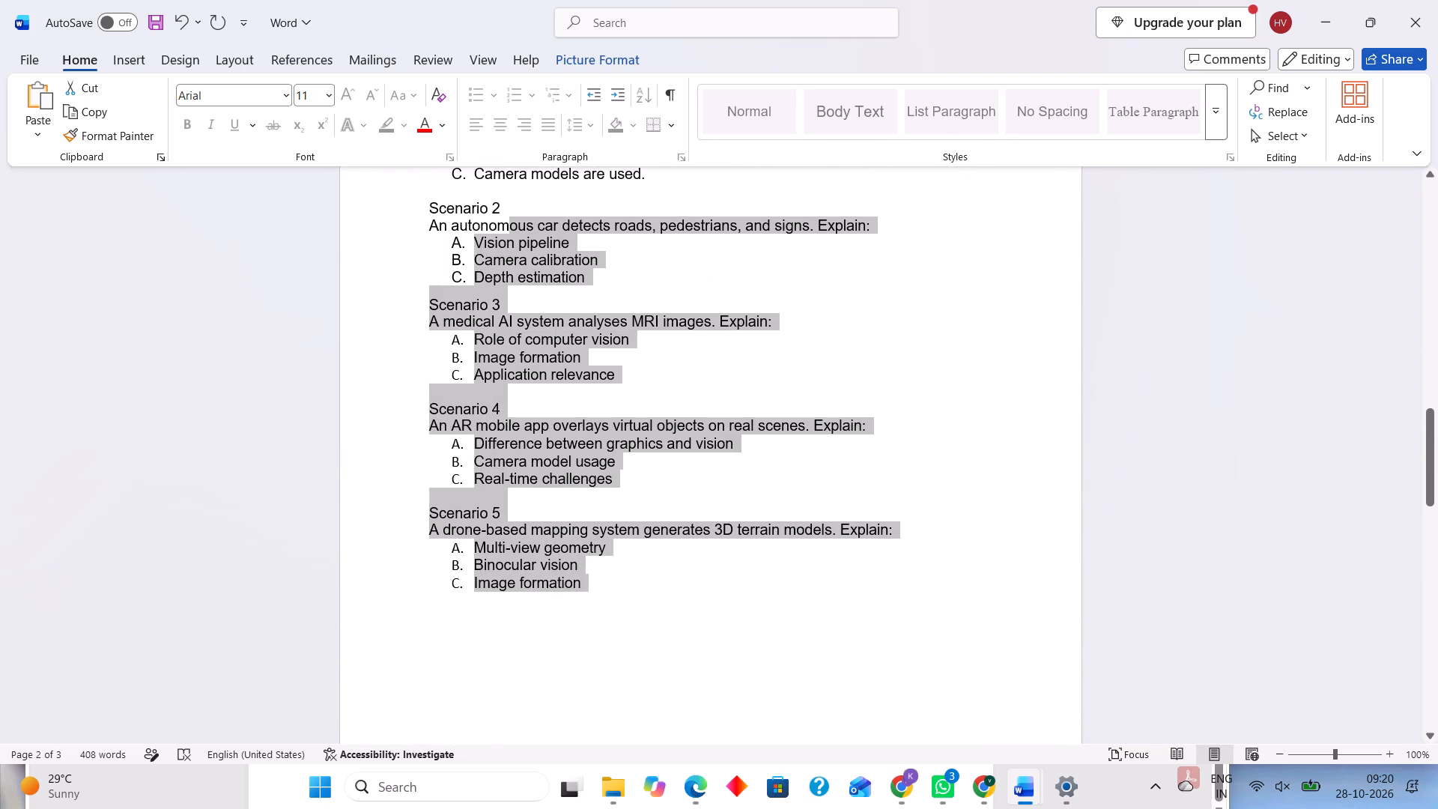
pyautogui.moveTo(511, 219); pyautogui.dragTo(442, 494)
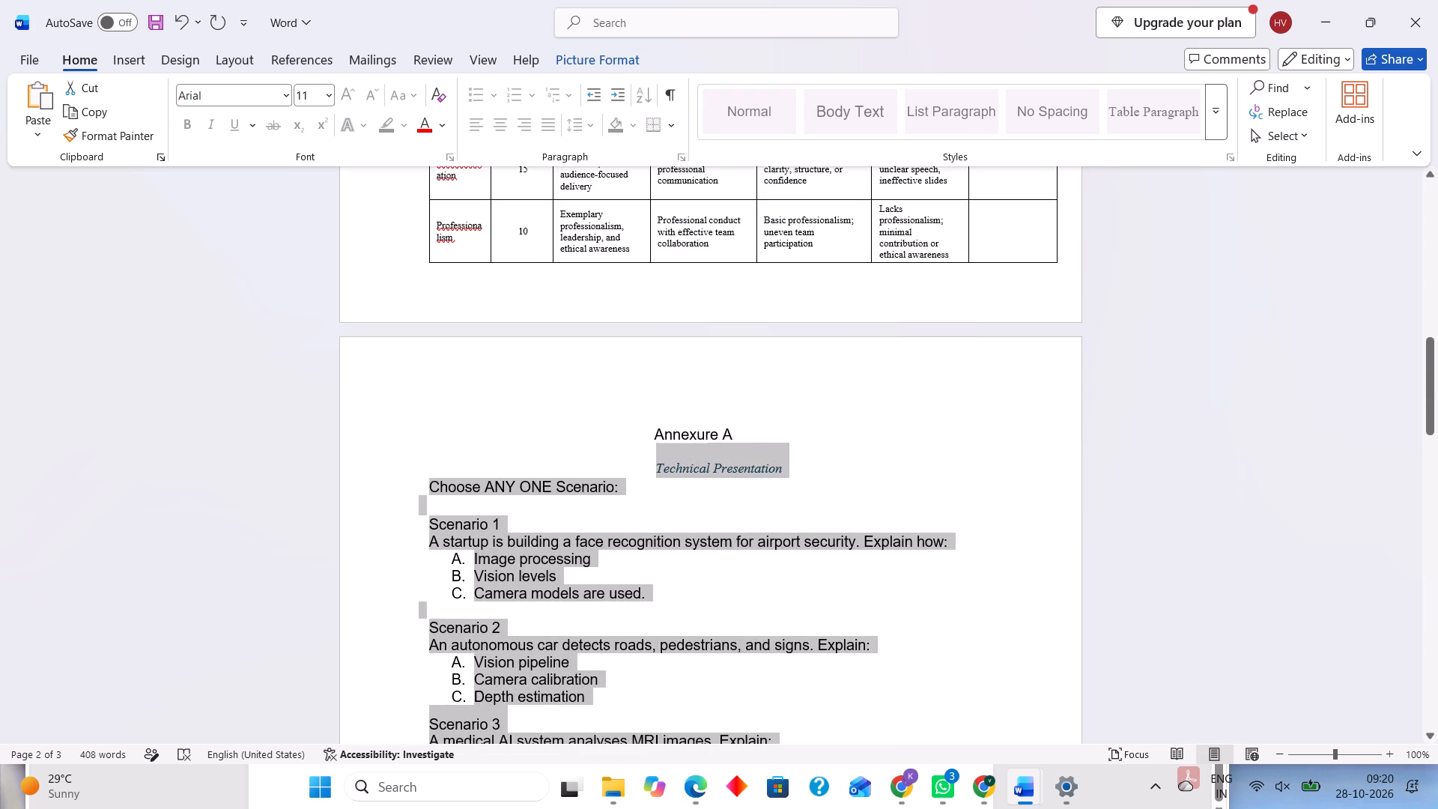
pyautogui.moveTo(442, 494); pyautogui.dragTo(490, 440)
pyautogui.press('BackSpace')
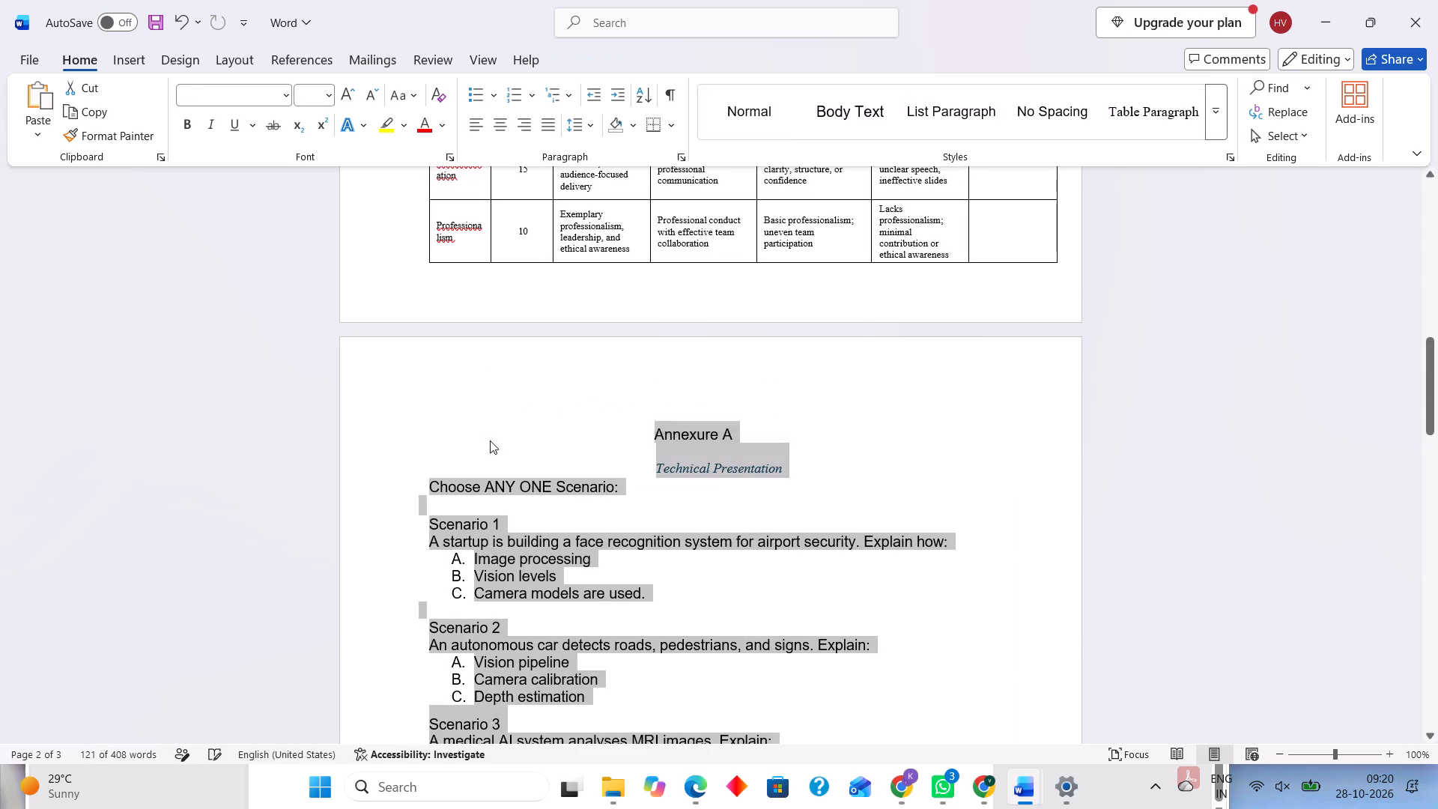
pyautogui.press('BackSpace')
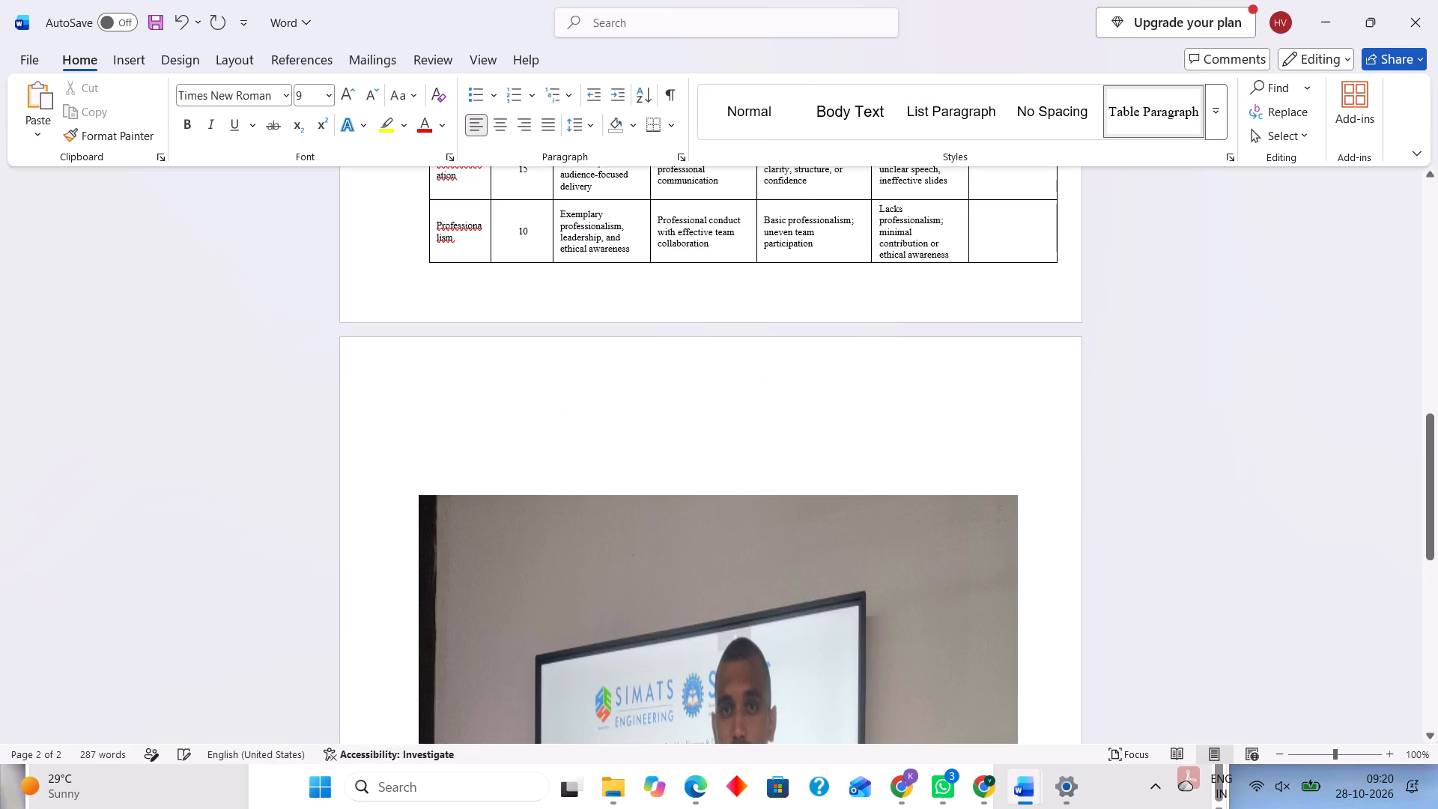
# Replace the blank and "(Name / Reg No)" in the Code of Conduct statement with the student's name and registration number, separated by a slash.
pyautogui.scroll(2, 568, 437)
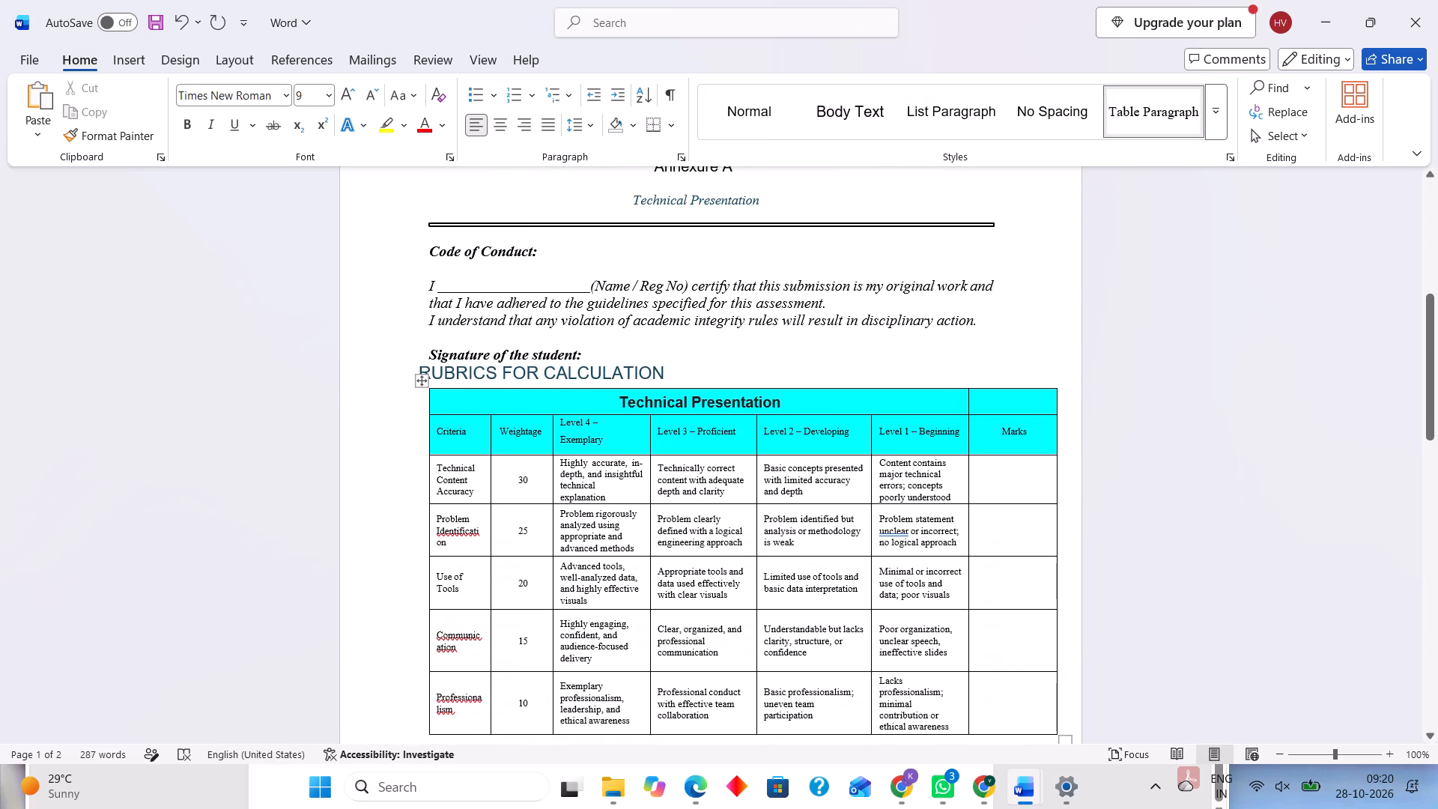
pyautogui.scroll(1, 568, 437)
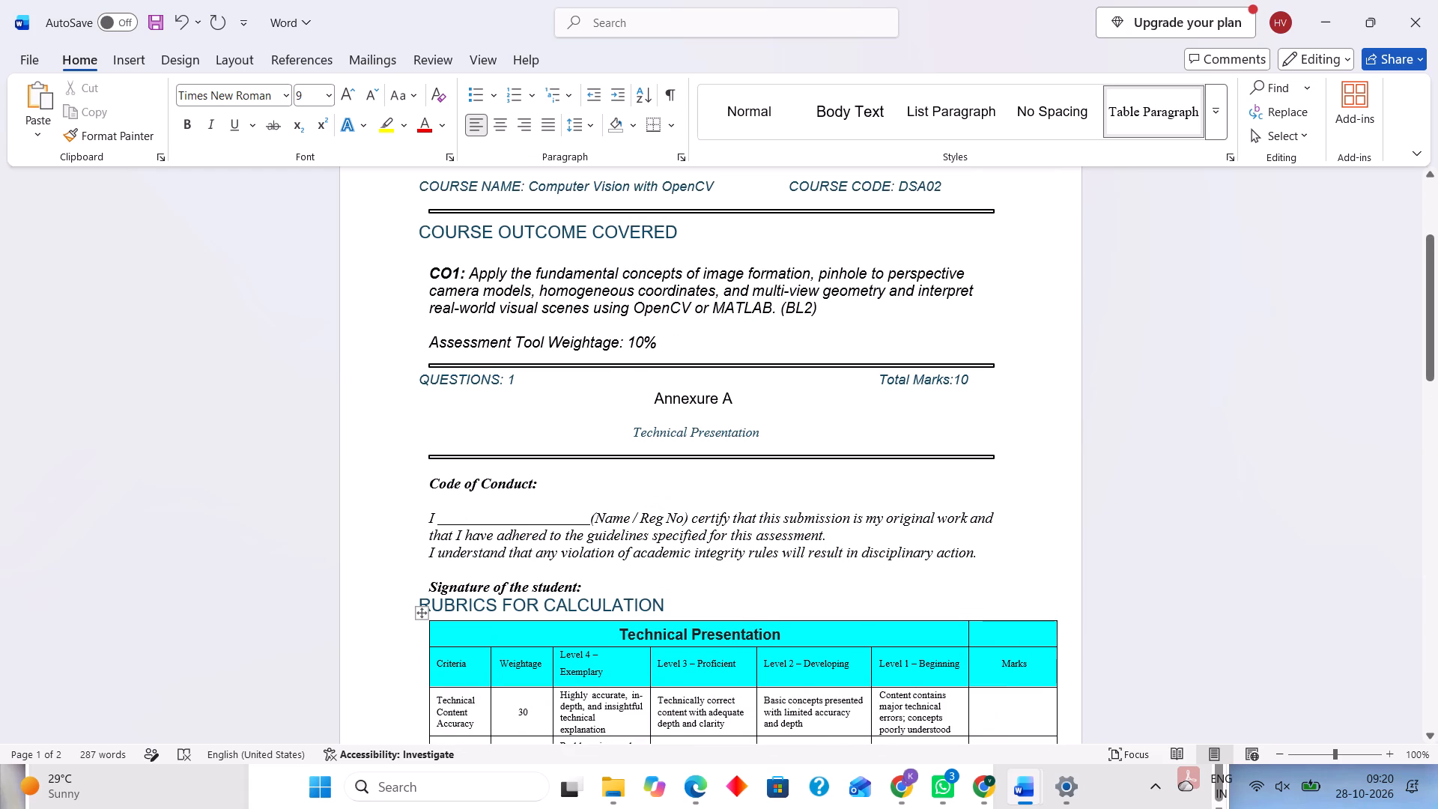
pyautogui.click(691, 518)
pyautogui.press('BackSpace')
pyautogui.press('BackSpace')
pyautogui.press('BackSpace')
pyautogui.press('BackSpace')
pyautogui.press('BackSpace')
pyautogui.press('BackSpace')
pyautogui.press('BackSpace')
pyautogui.press('BackSpace')
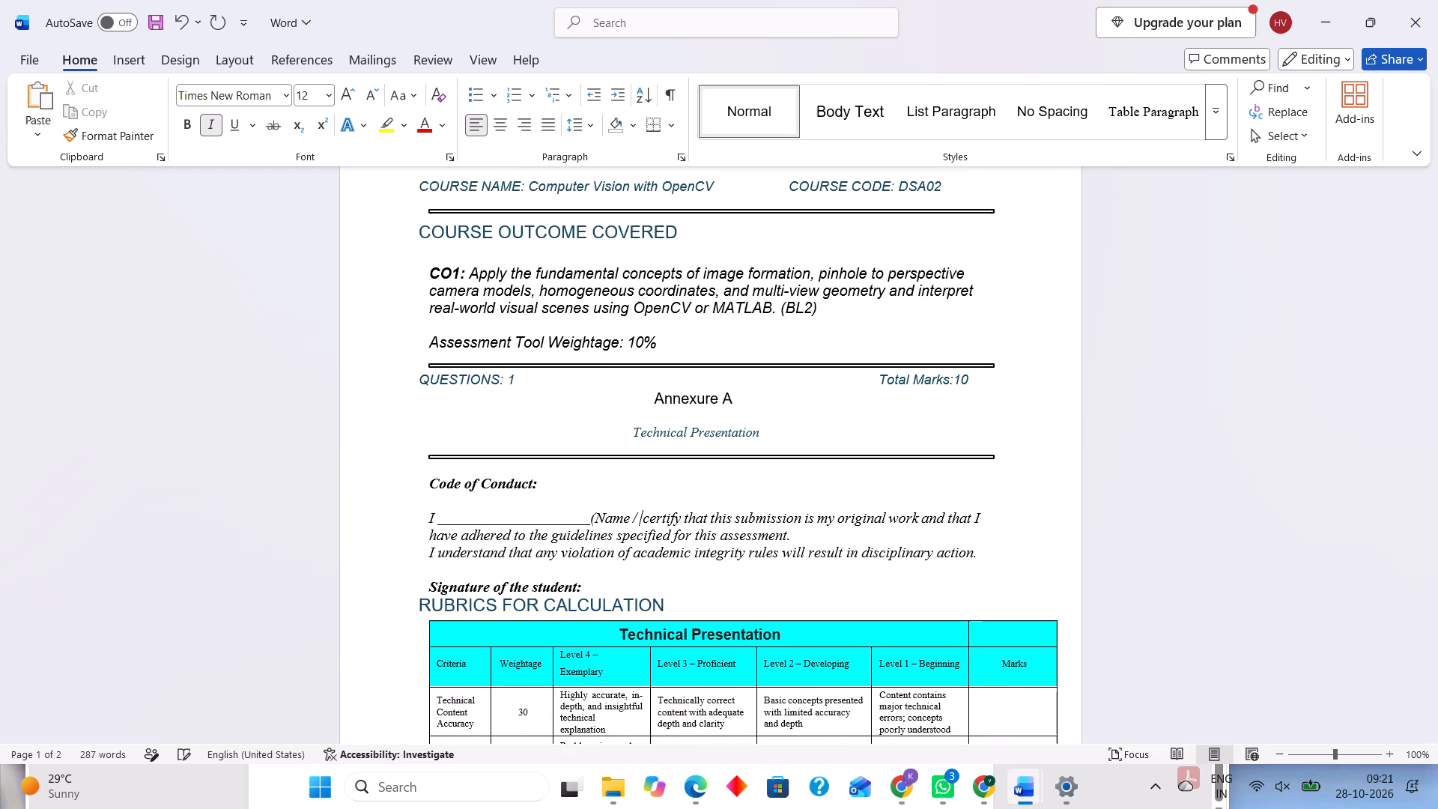
pyautogui.press('BackSpace')
pyautogui.press('BackSpace')
pyautogui.press('BackSpace')
pyautogui.press('BackSpace')
pyautogui.press('BackSpace')
pyautogui.press('BackSpace')
pyautogui.press('BackSpace')
pyautogui.press('BackSpace')
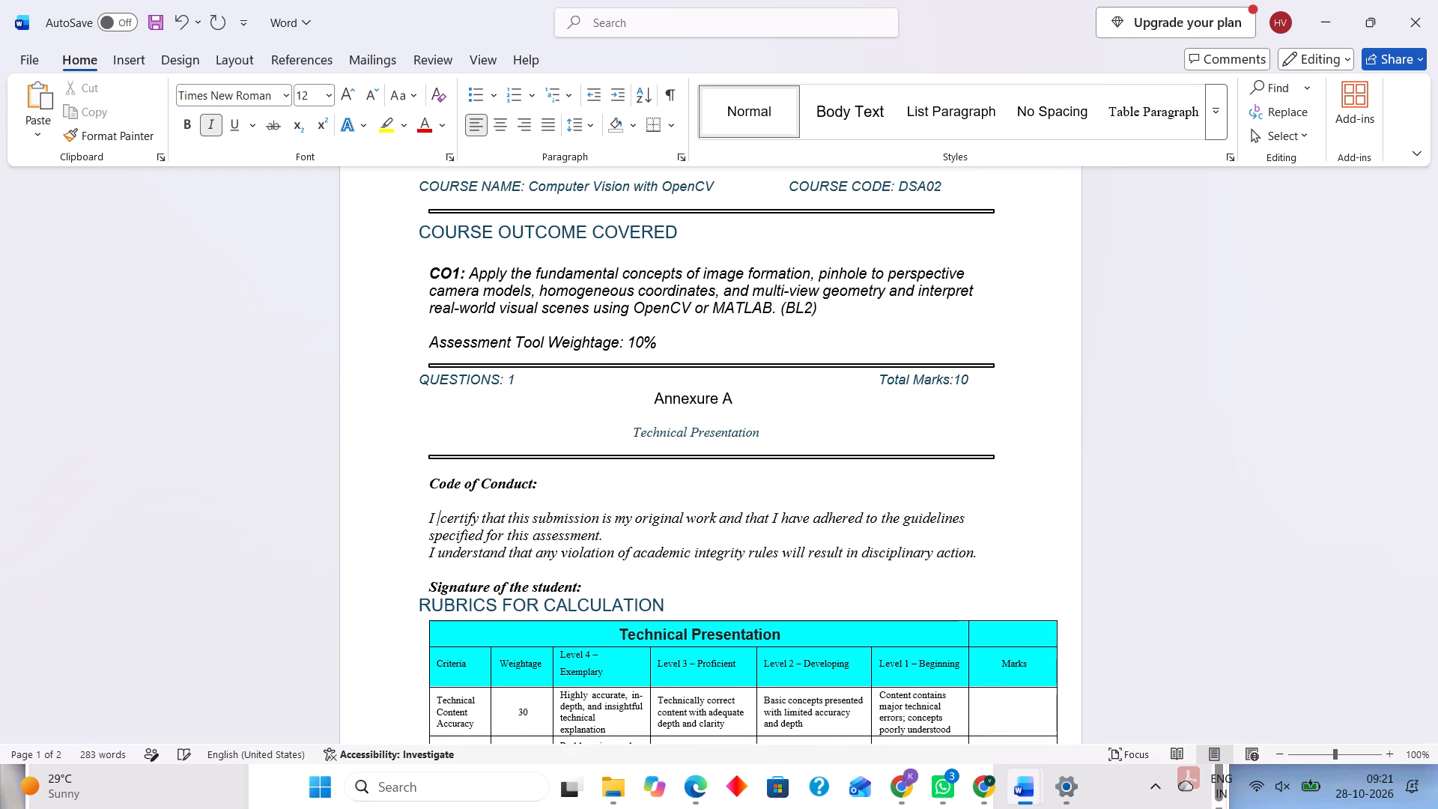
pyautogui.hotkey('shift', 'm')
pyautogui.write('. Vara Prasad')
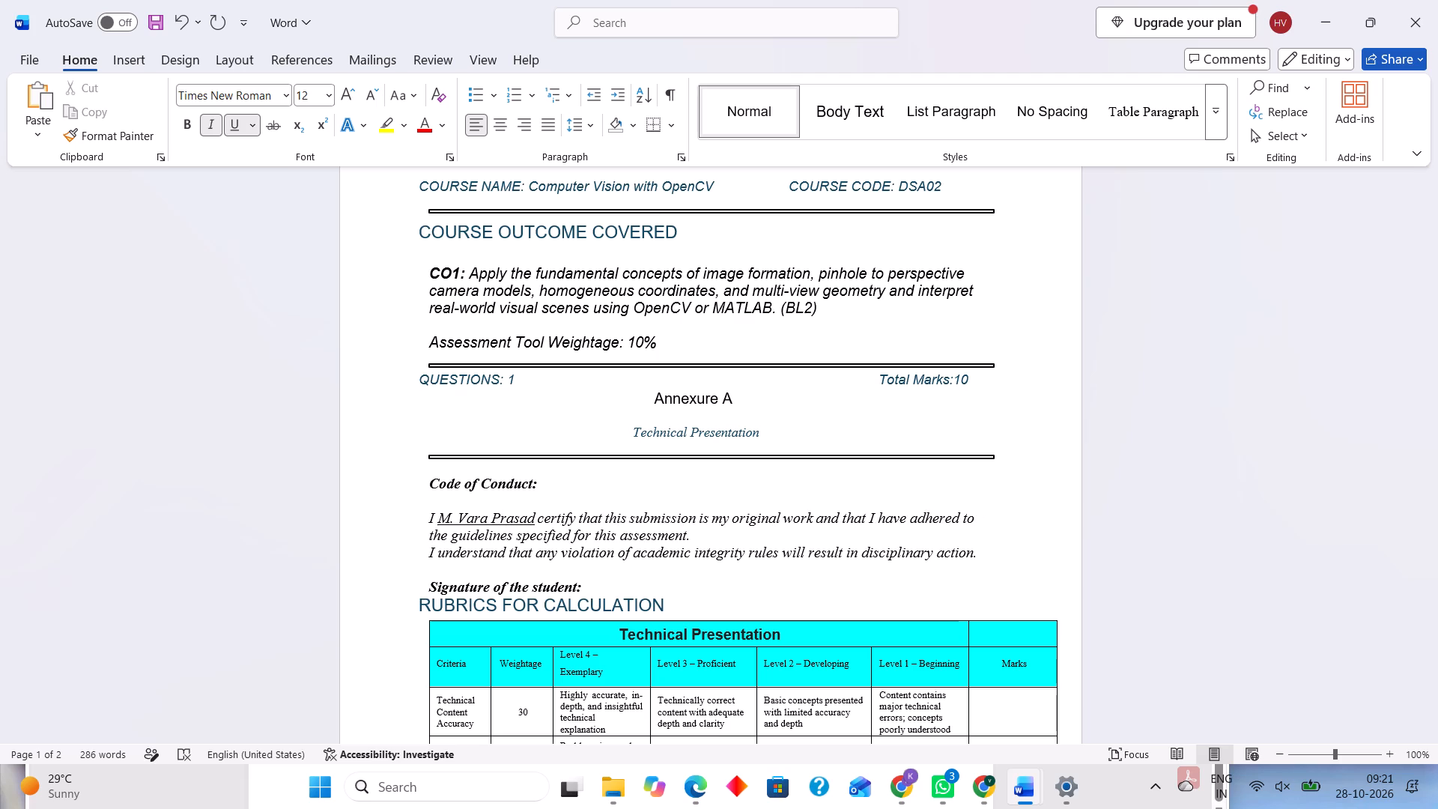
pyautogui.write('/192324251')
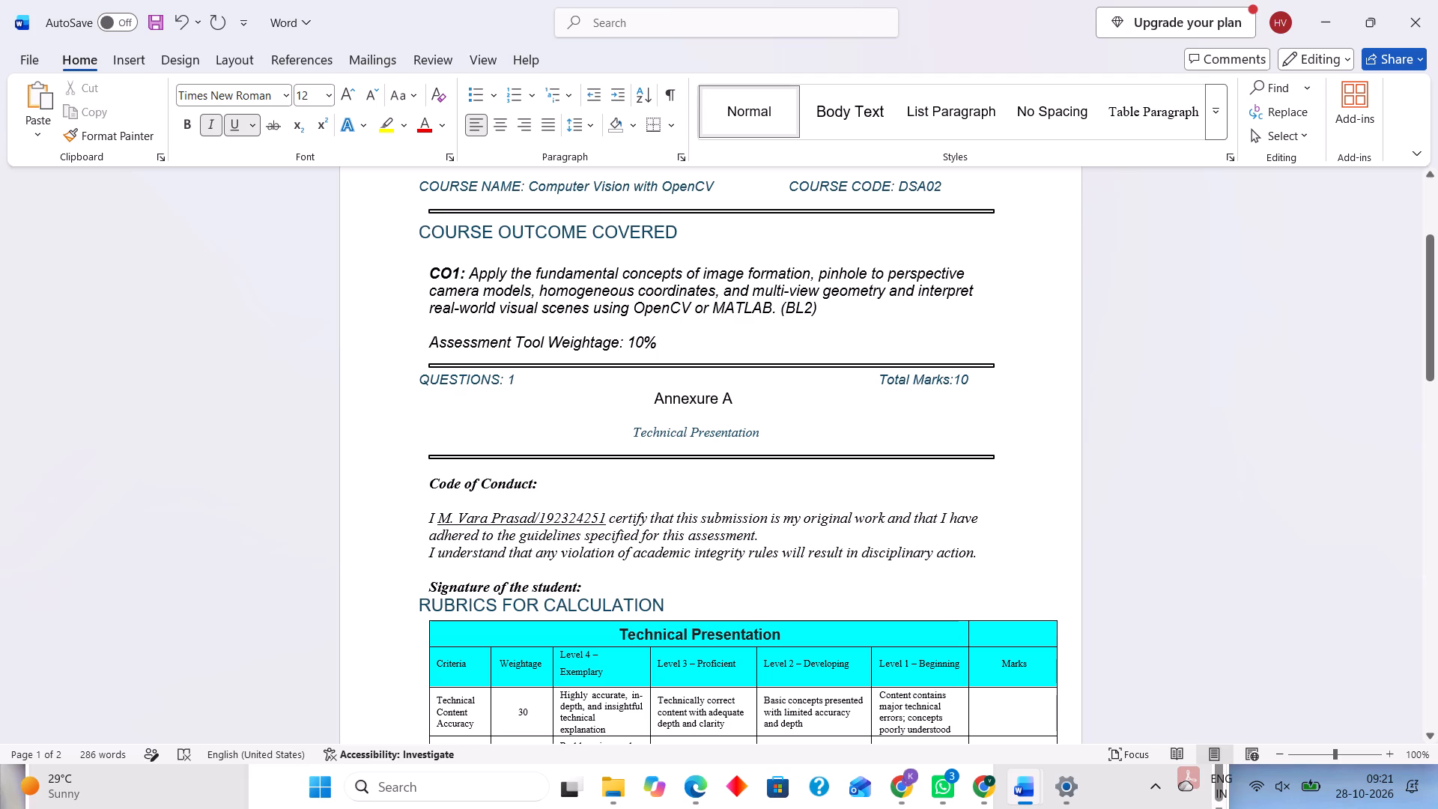
# Remove the underline from the student's name and registration number in the Code of Conduct statement.
pyautogui.moveTo(606, 520); pyautogui.dragTo(458, 524)
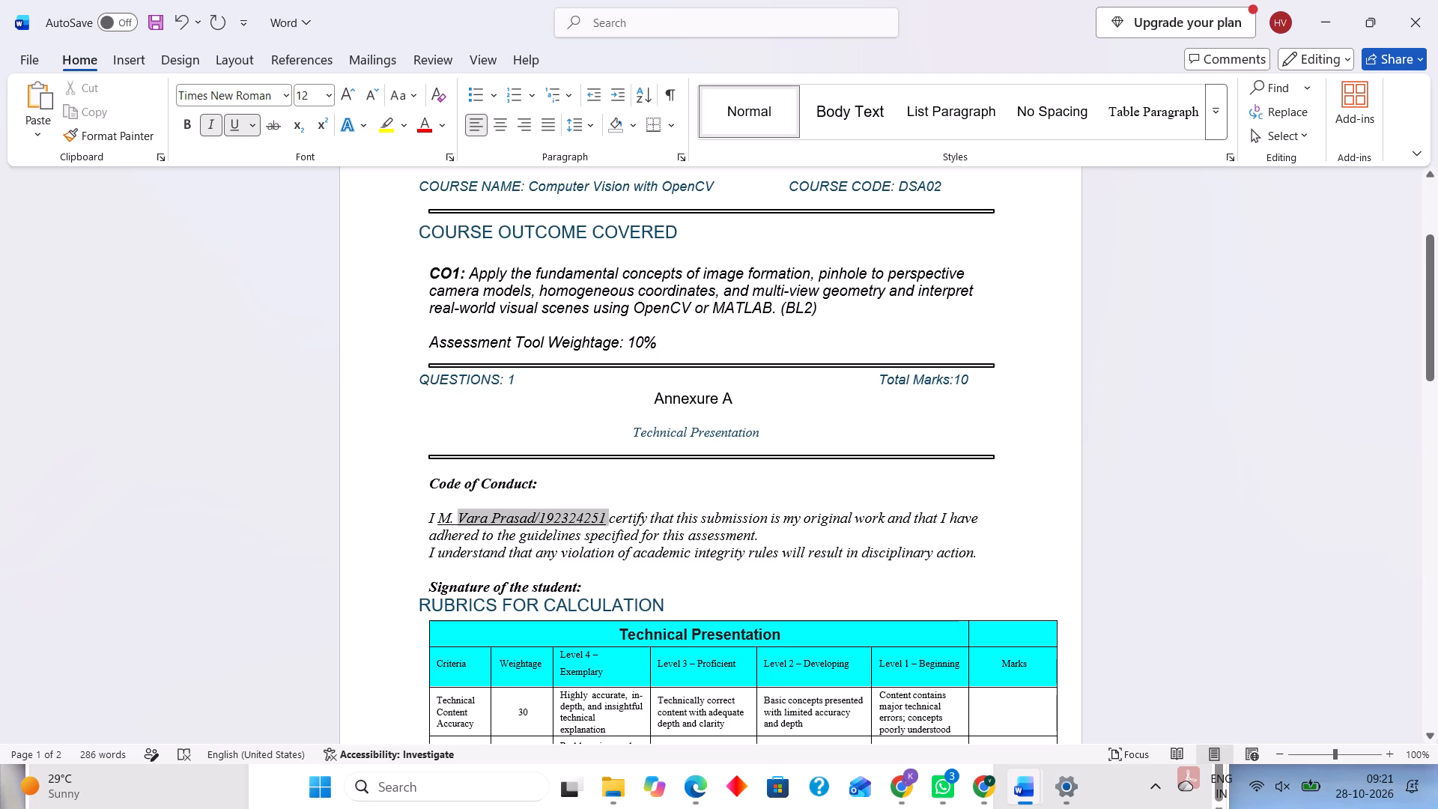
pyautogui.moveTo(458, 524); pyautogui.dragTo(440, 522)
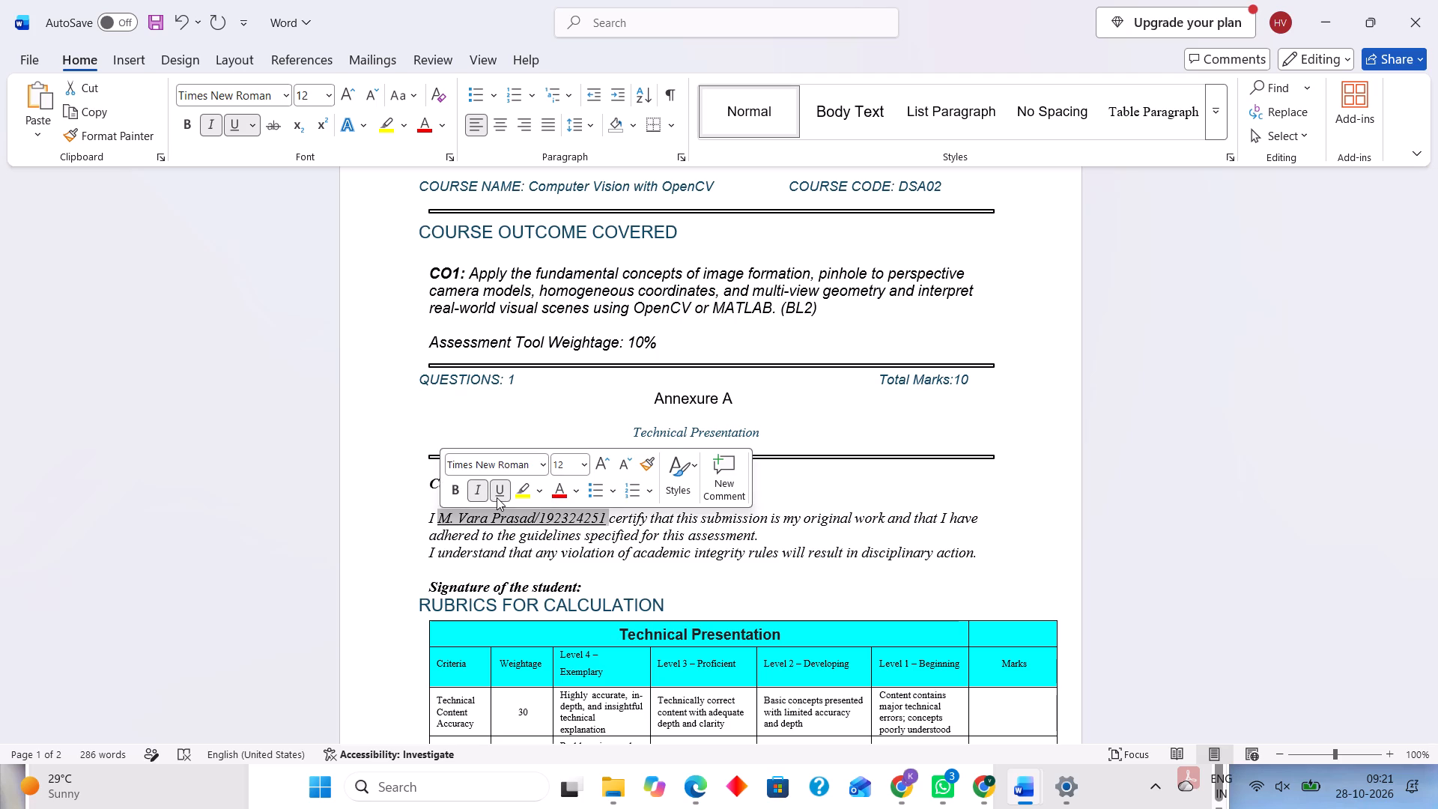
pyautogui.click(497, 497)
pyautogui.click(506, 522)
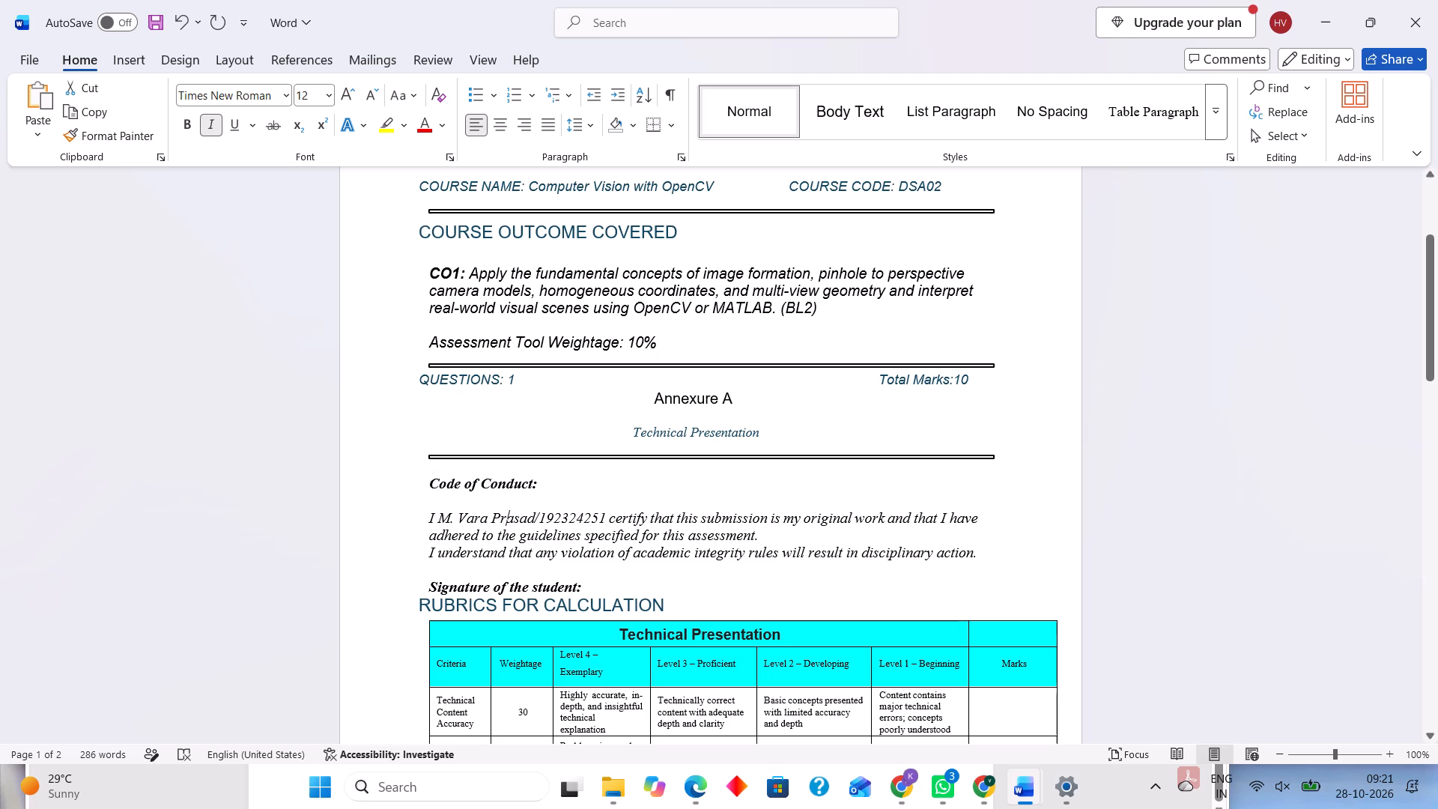
# Remove the colon after "Signature of the student" and place the cursor on the blank line above it.
pyautogui.press('super+v')
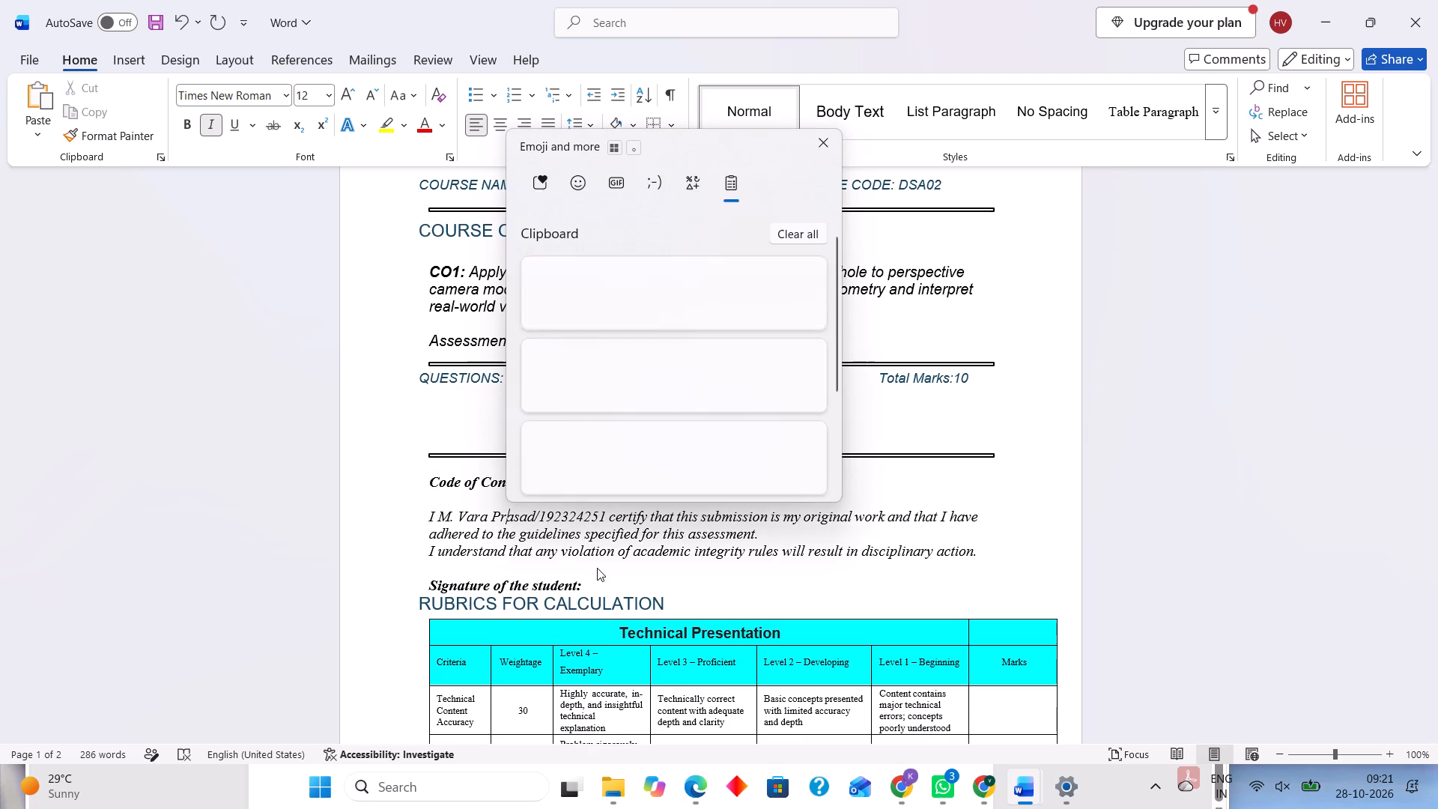
pyautogui.click(609, 566)
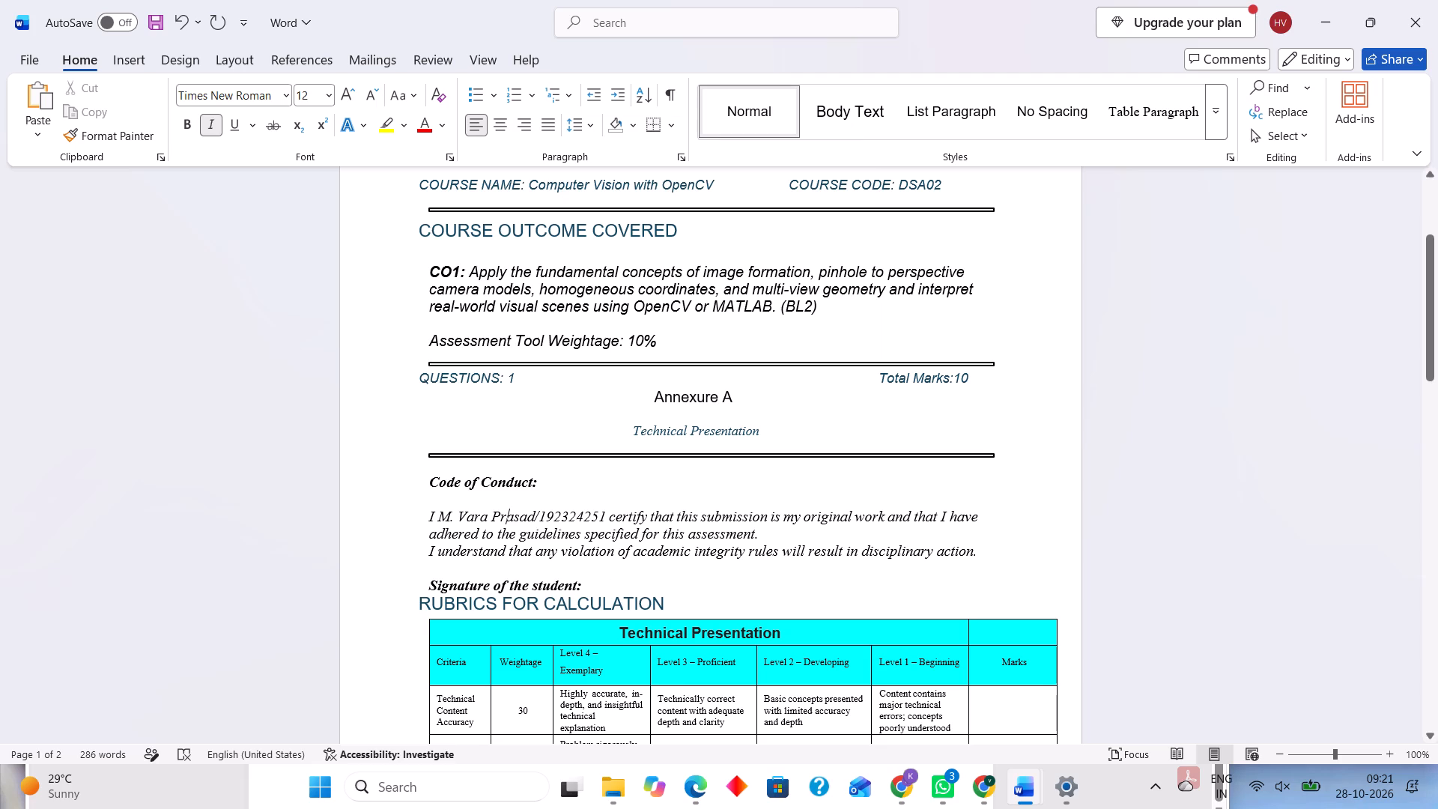
pyautogui.click(586, 581)
pyautogui.press('BackSpace')
pyautogui.press('Up')
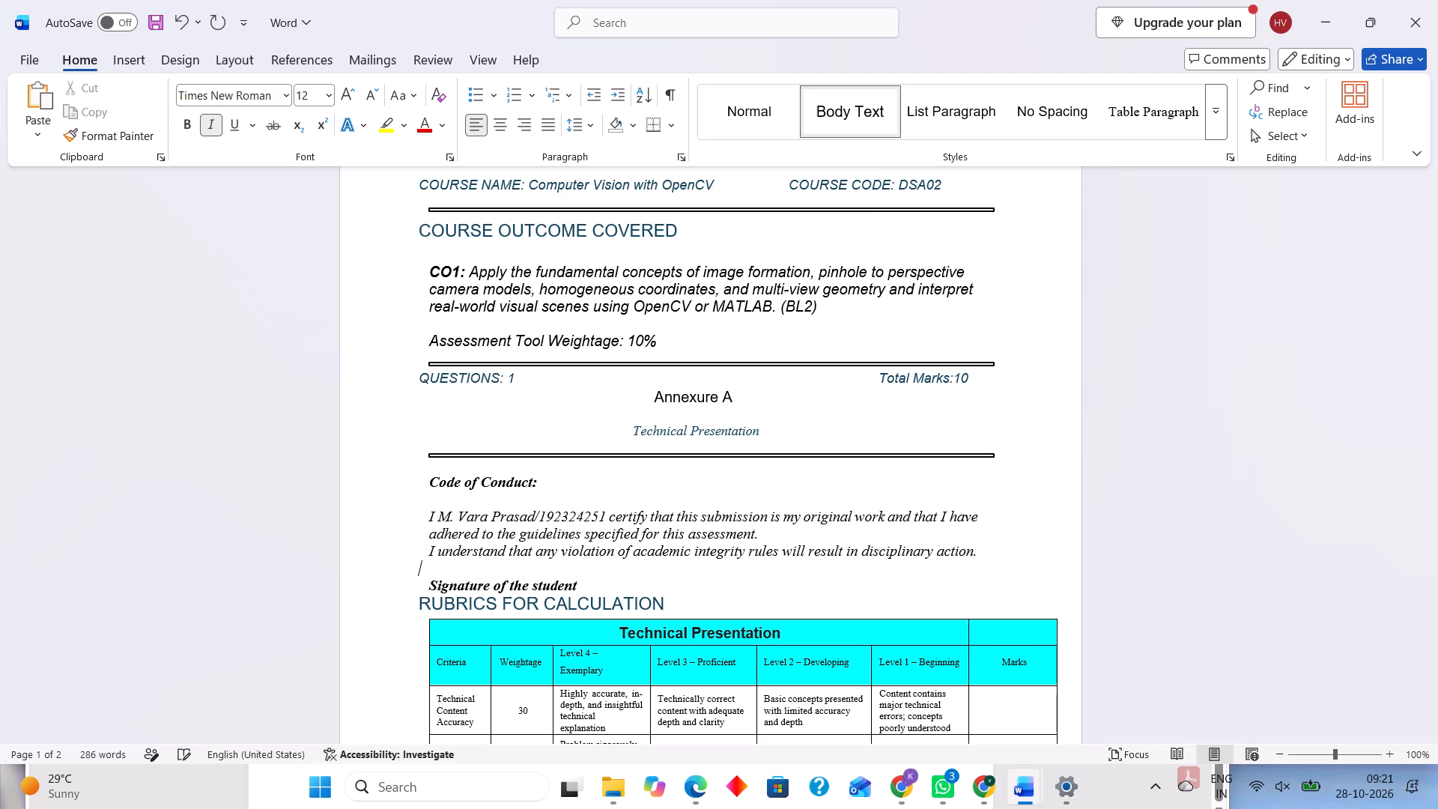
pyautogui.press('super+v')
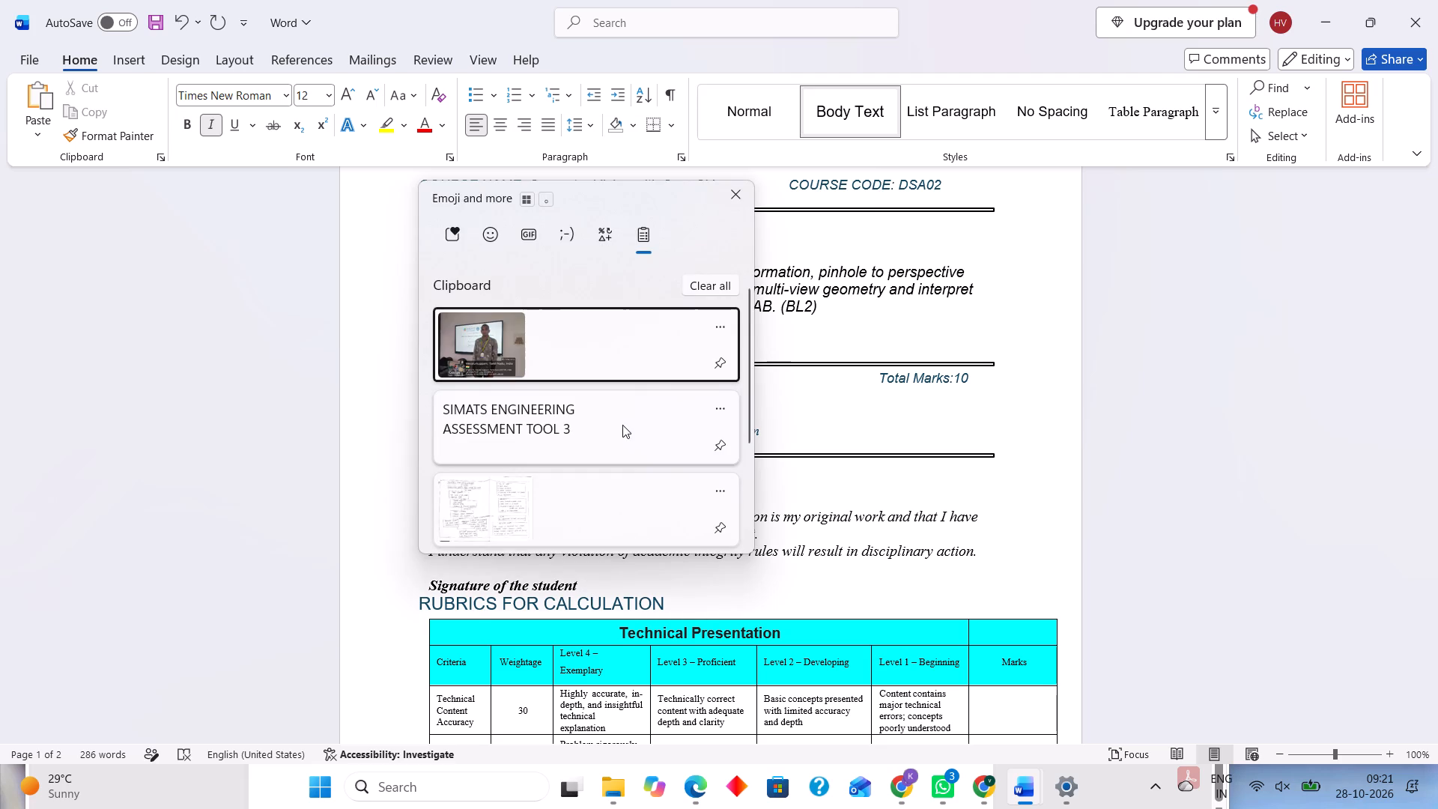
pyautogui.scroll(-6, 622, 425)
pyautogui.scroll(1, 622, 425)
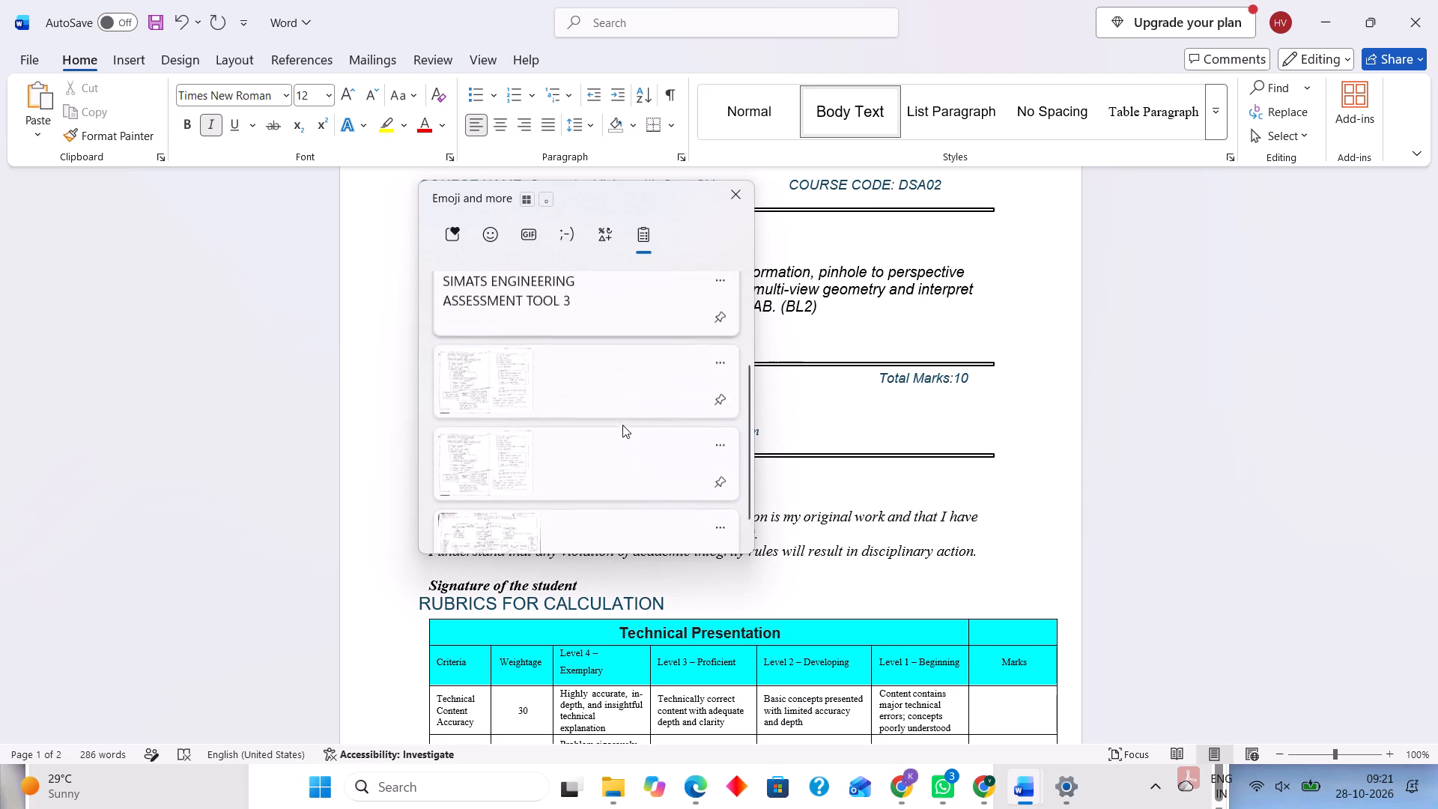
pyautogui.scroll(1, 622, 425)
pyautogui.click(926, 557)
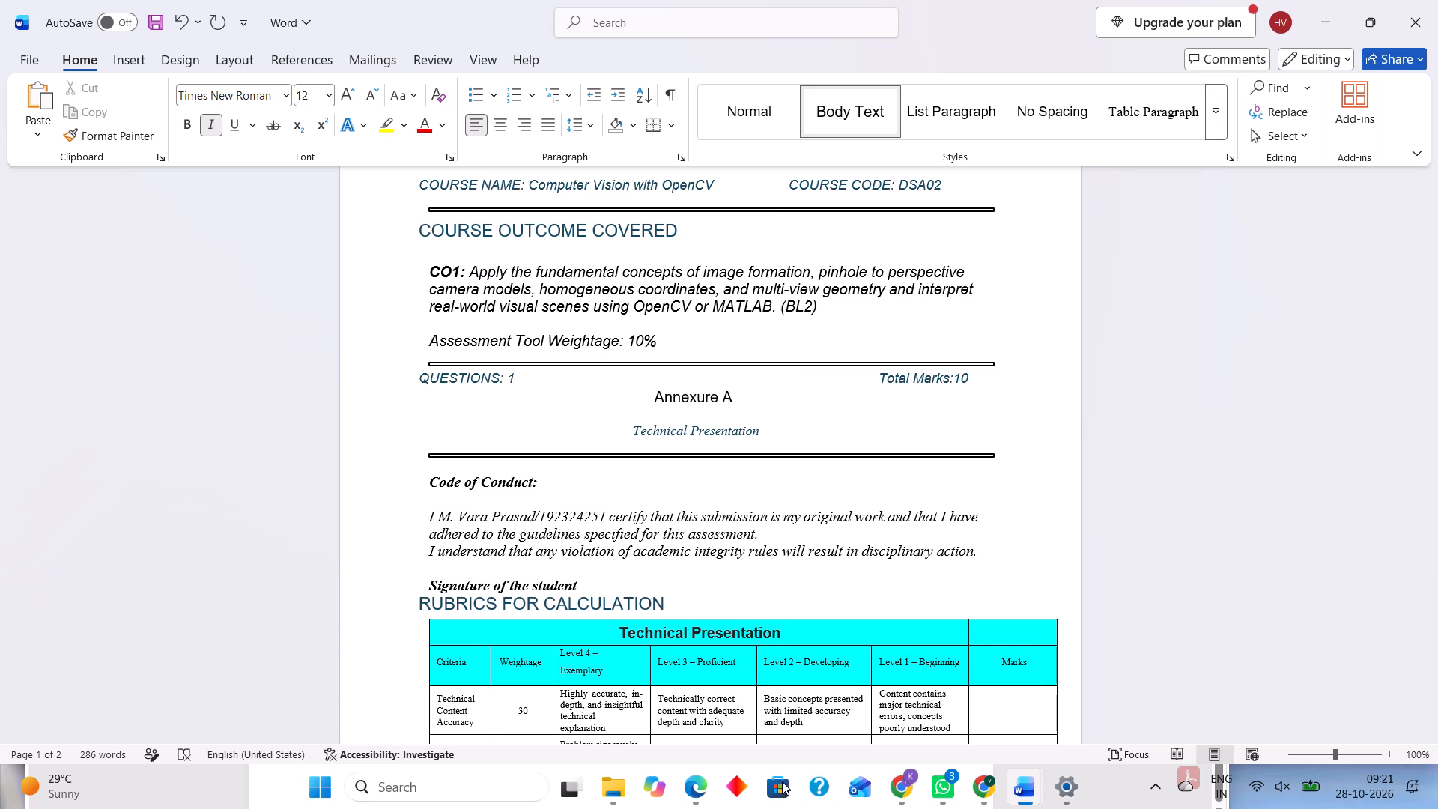
# Copy the handwritten signature image from the File Explorer Gallery and paste it on the blank line above "Signature of the student" in Word.
pyautogui.click(618, 797)
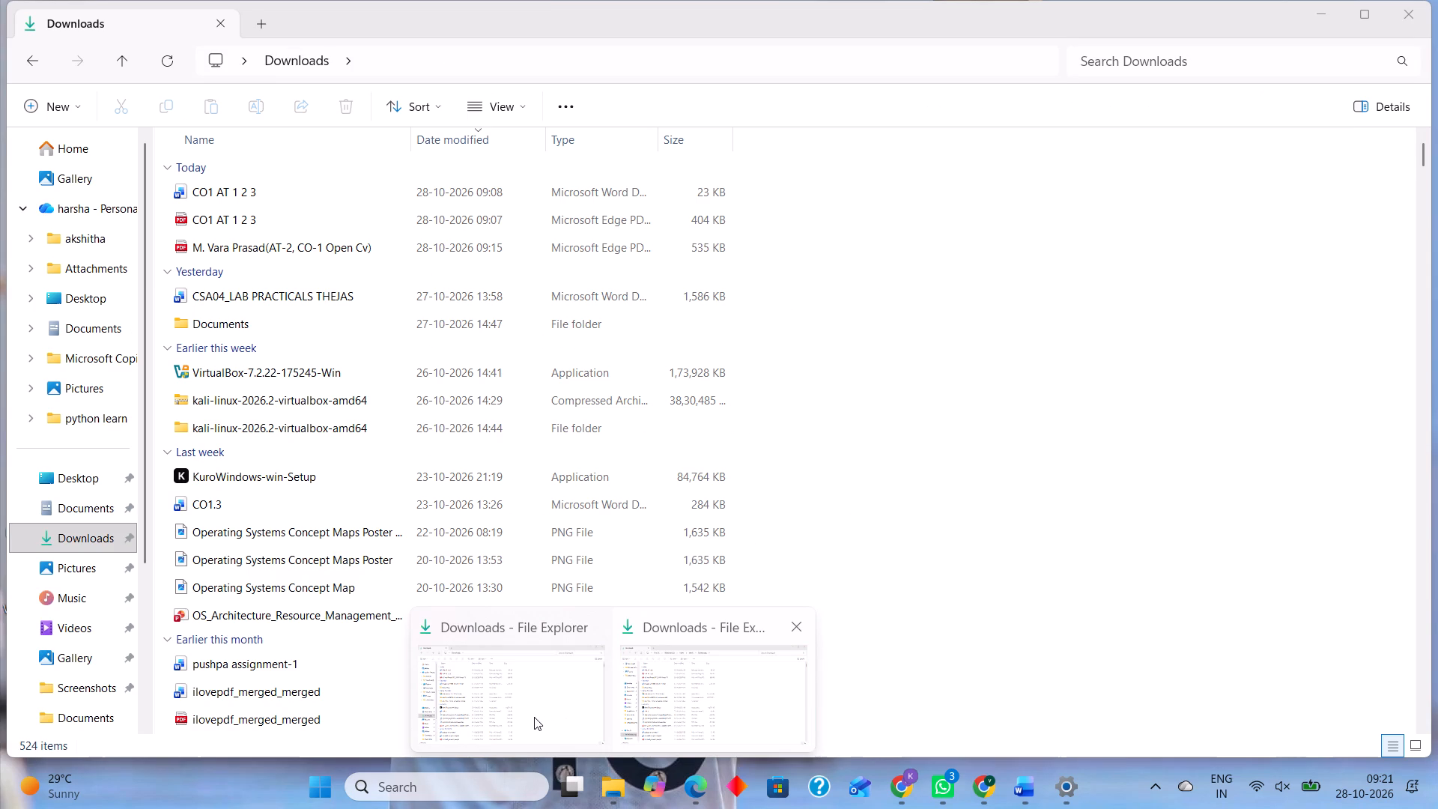
pyautogui.click(534, 717)
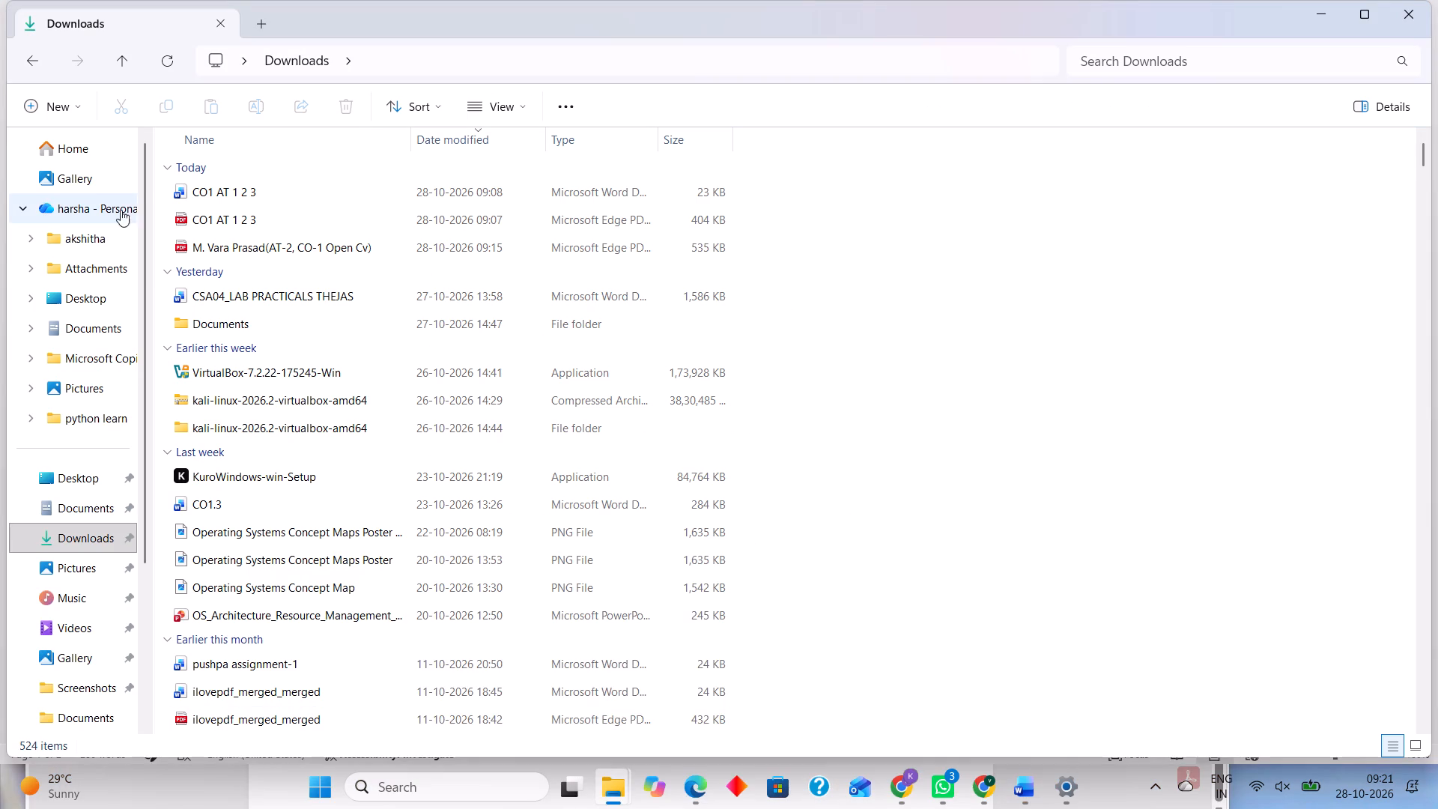
pyautogui.click(83, 184)
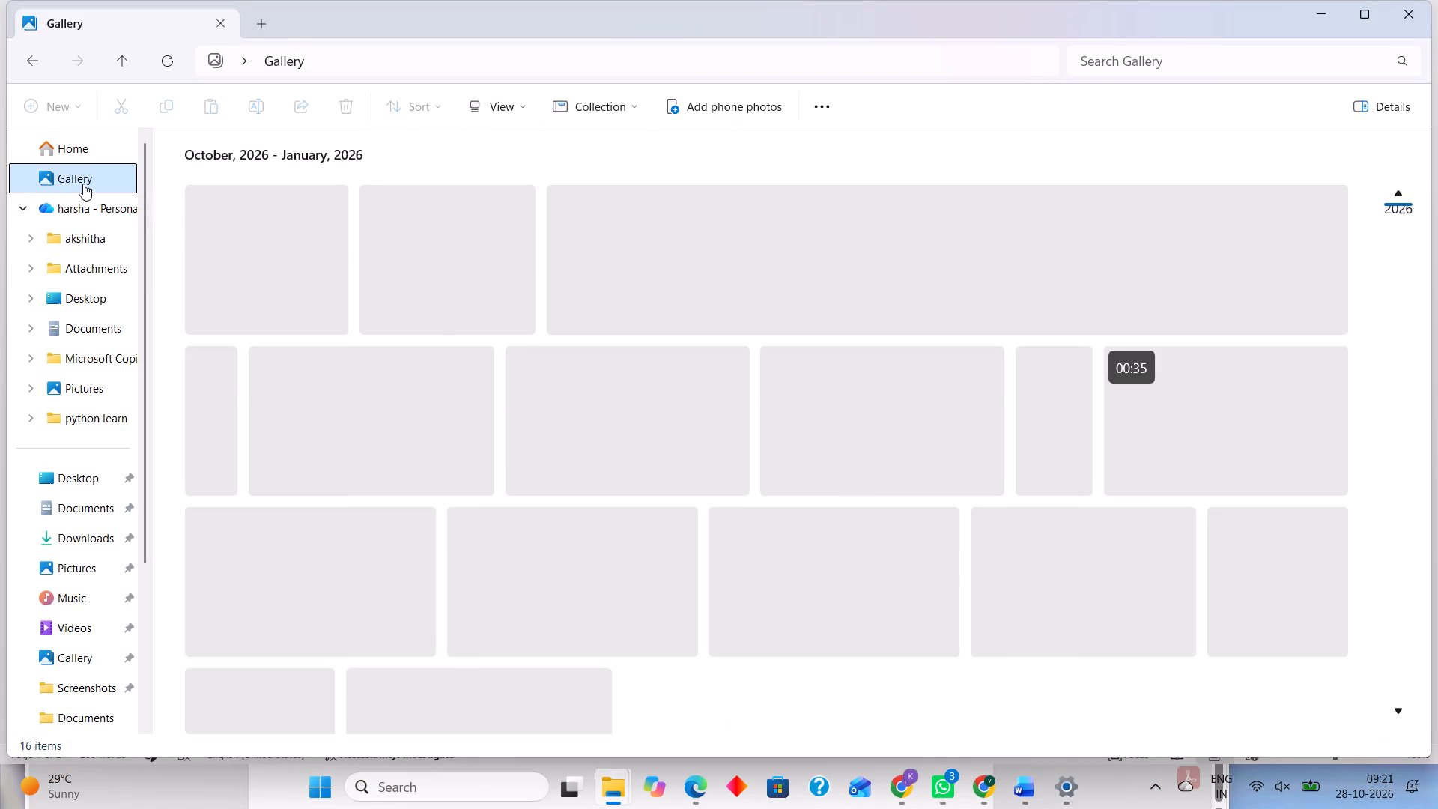
pyautogui.rightClick(706, 295)
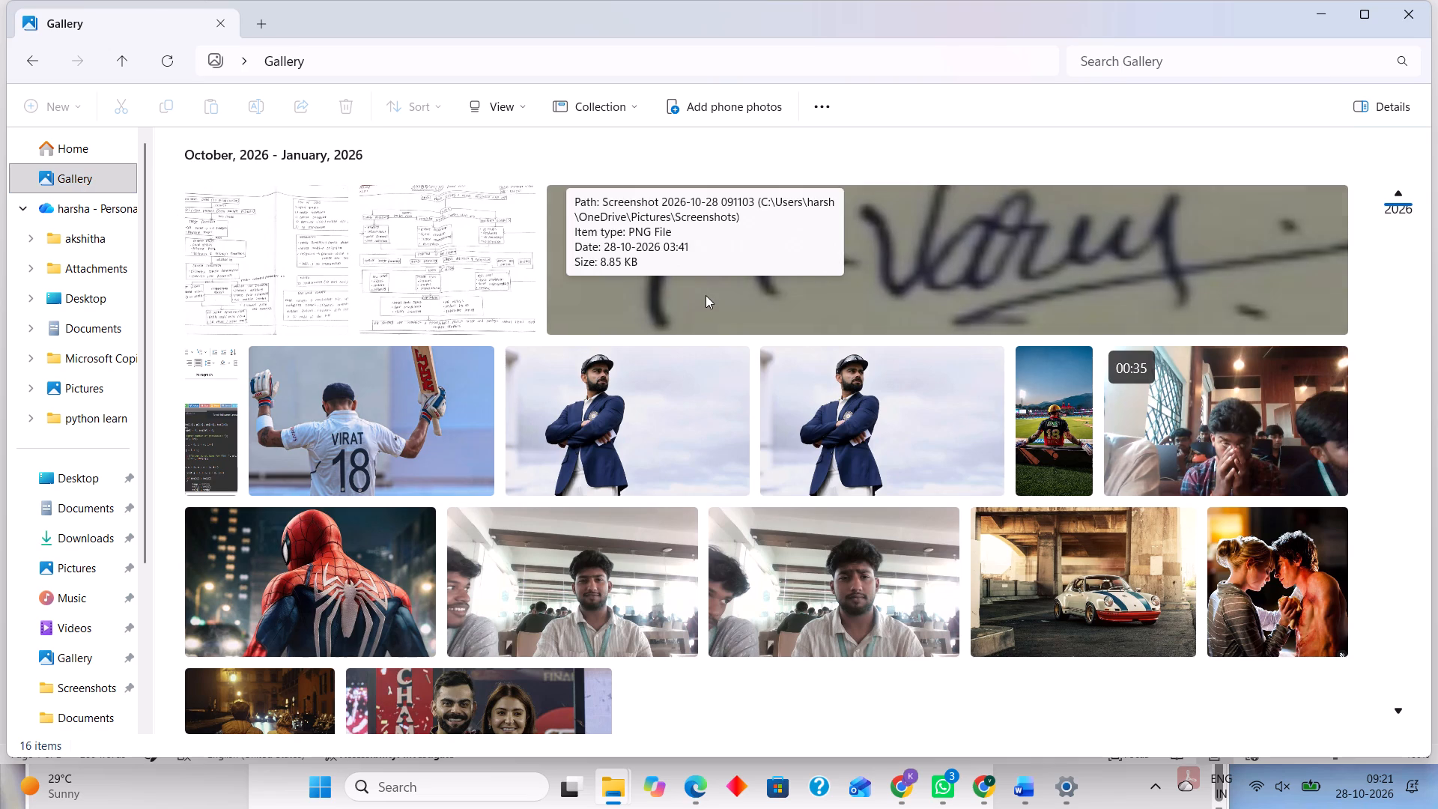
pyautogui.click(804, 34)
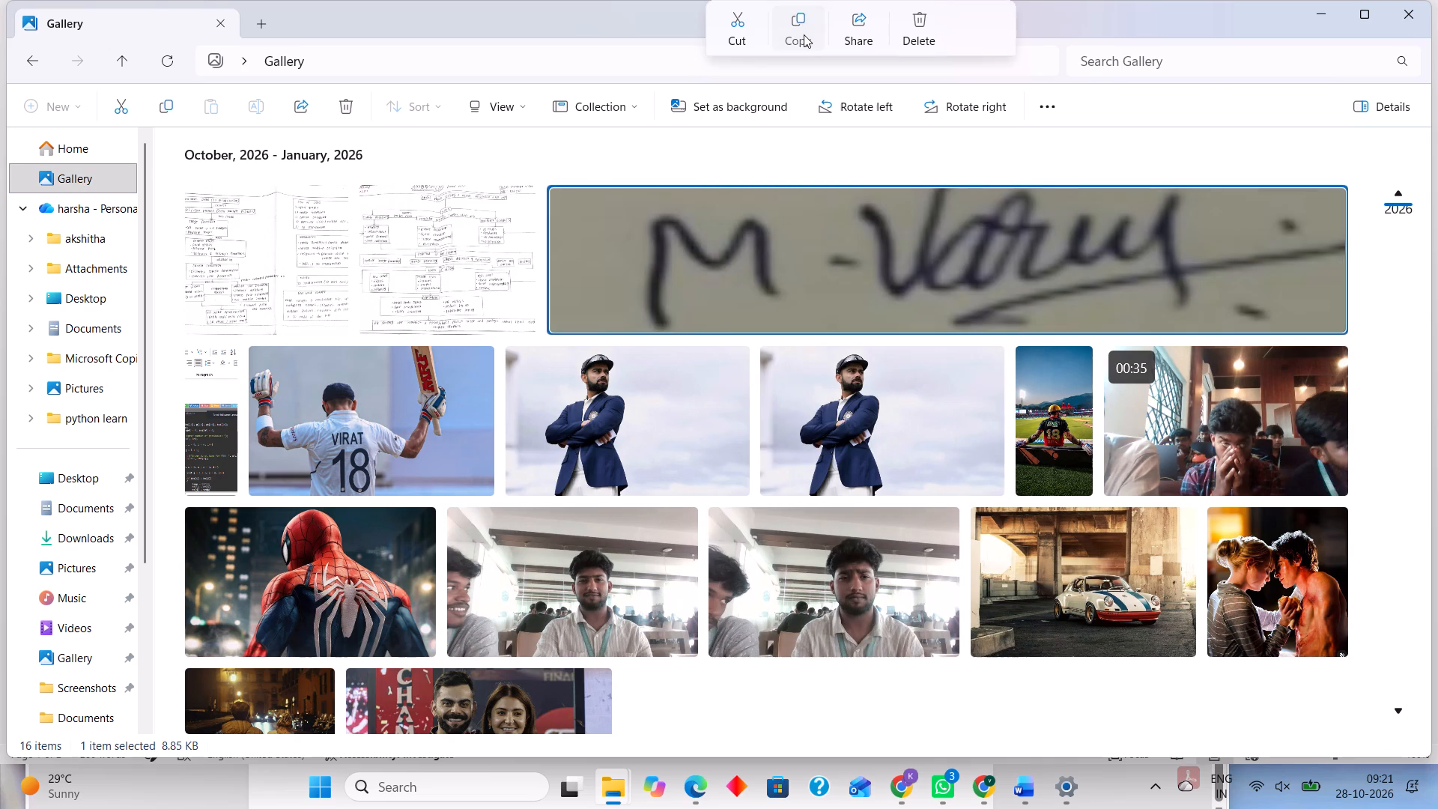
pyautogui.hotkey('alt', 'Tab')
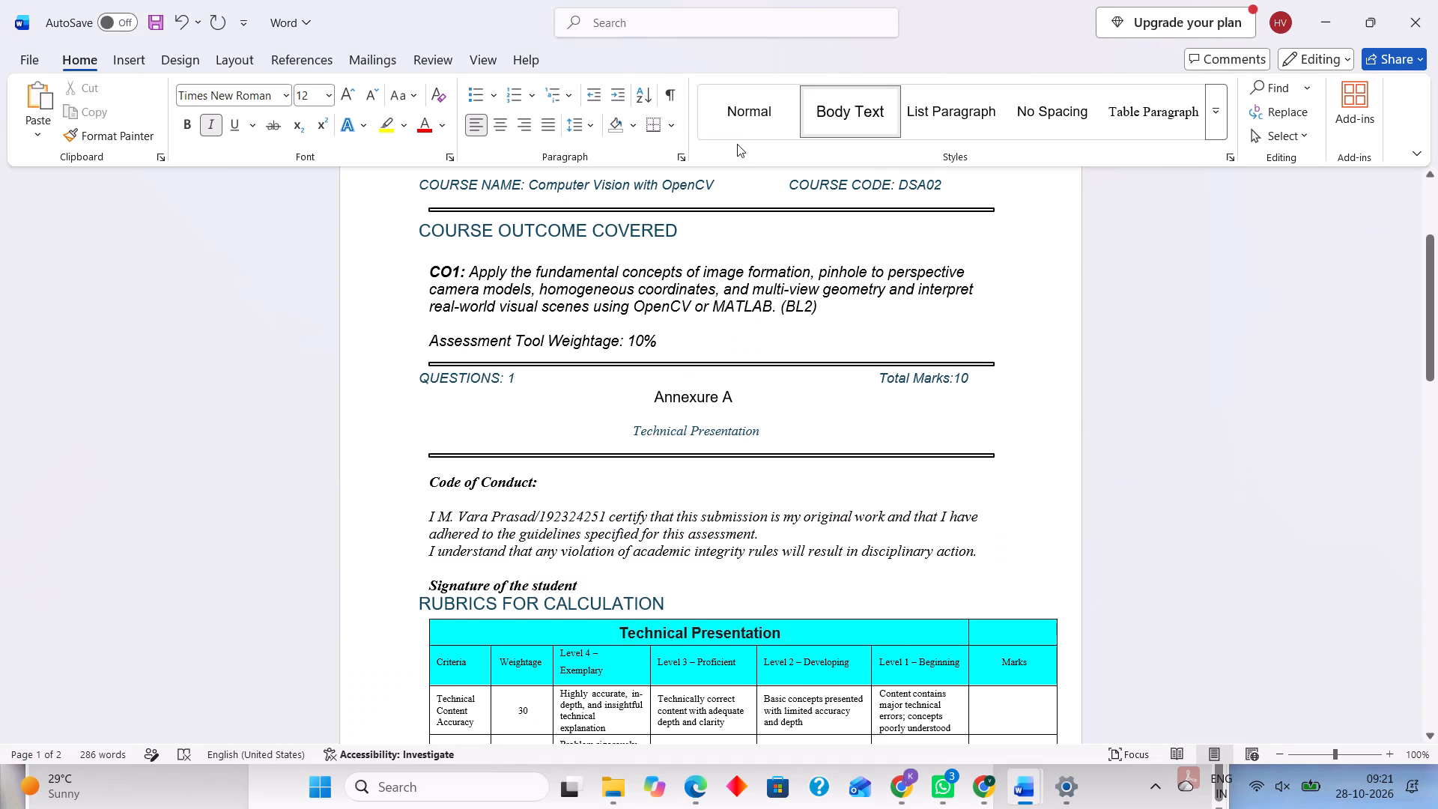
pyautogui.hotkey('ctrl', 'v')
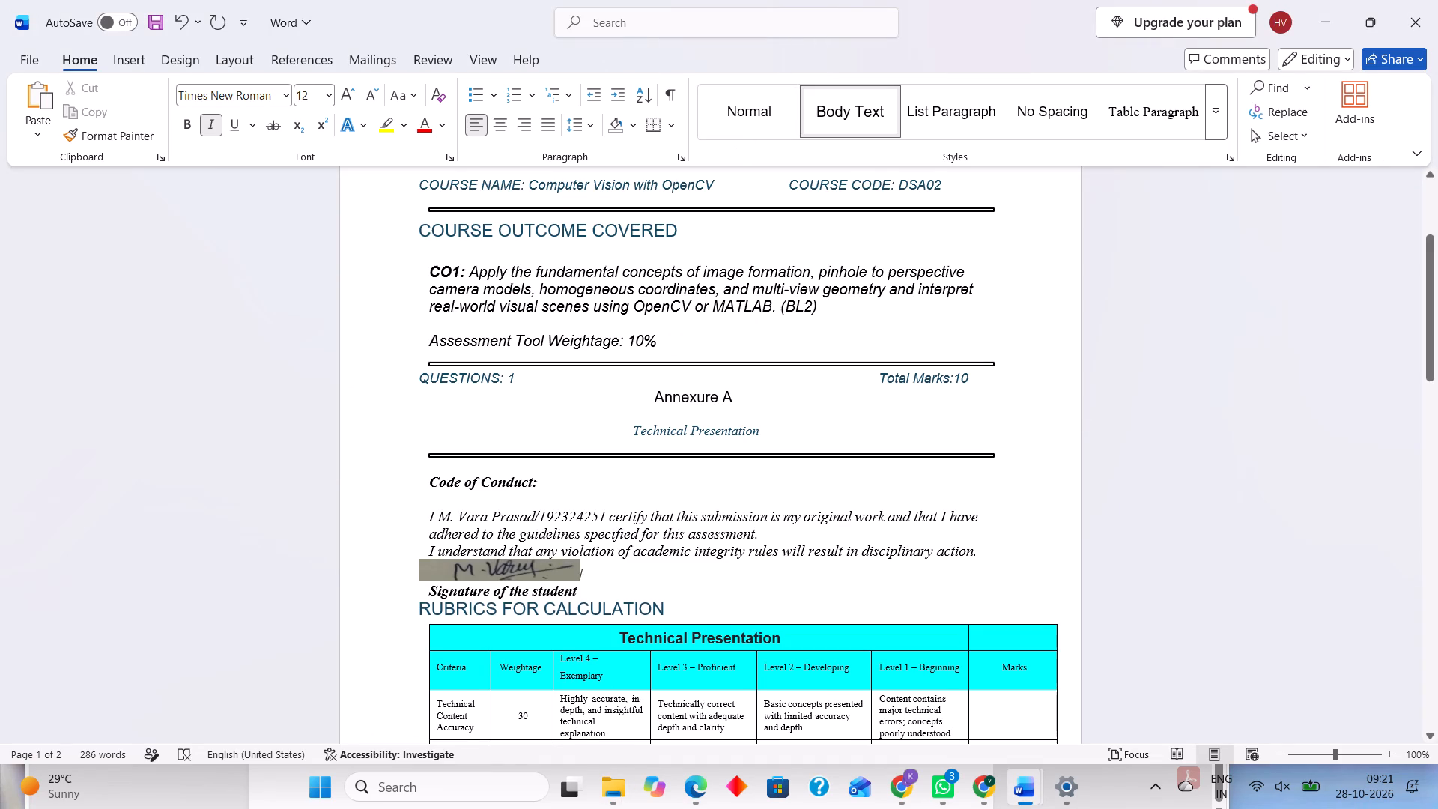
# Review the whole Assessment Tool 3 document, checking the signature, the rubrics table, the photo page and the heading.
pyautogui.click(661, 579)
pyautogui.scroll(2, 661, 579)
pyautogui.scroll(-3, 661, 579)
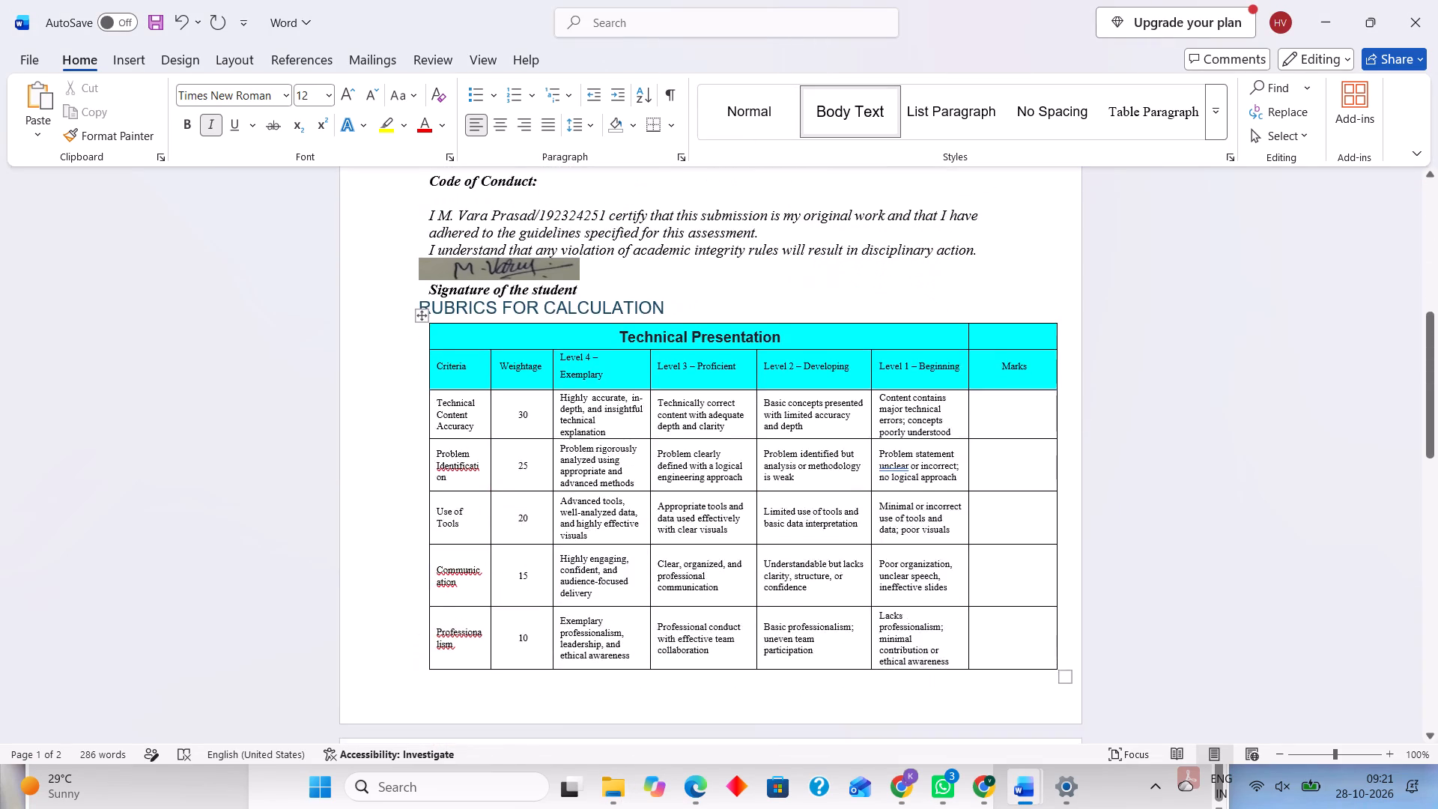
pyautogui.scroll(-5, 661, 579)
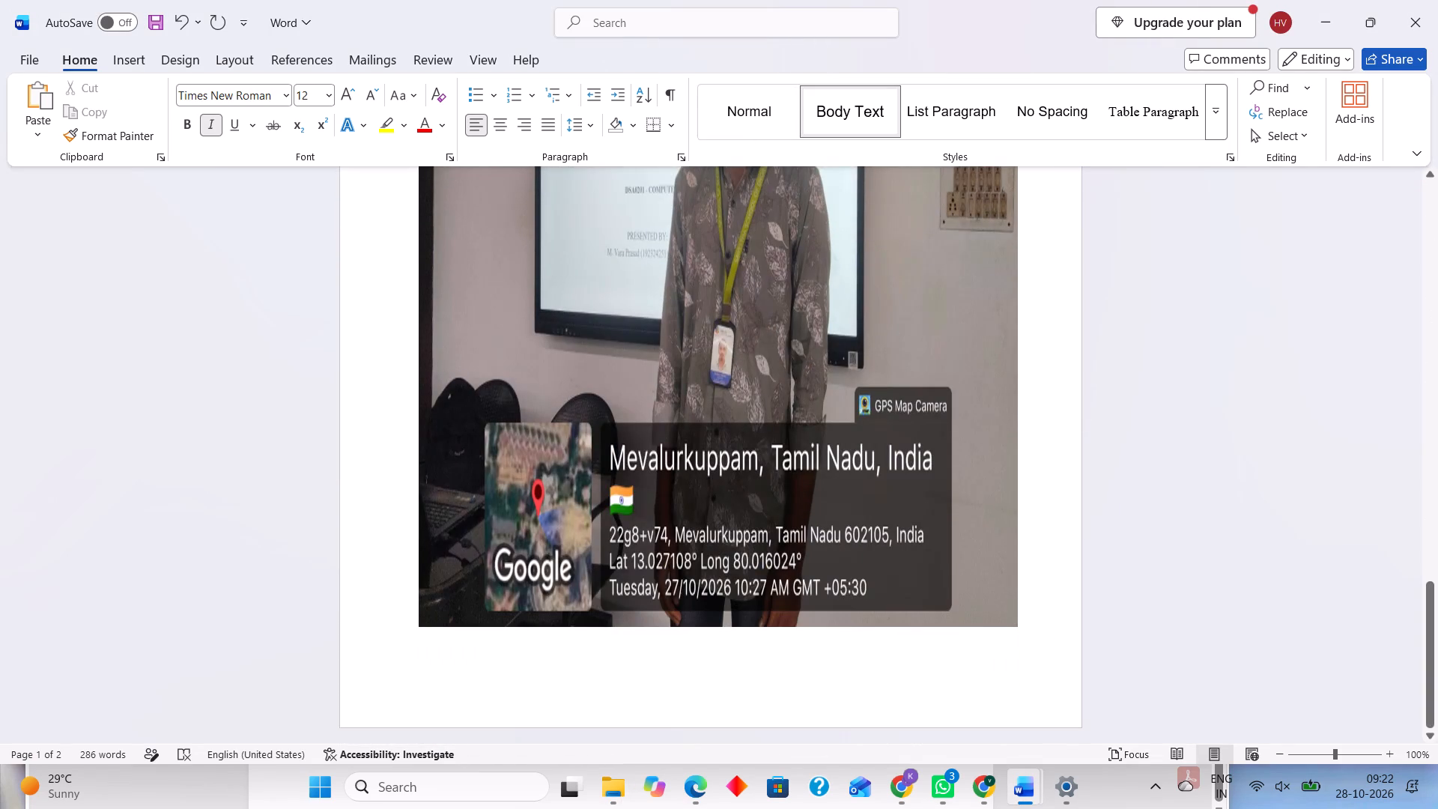
pyautogui.scroll(-1, 661, 579)
pyautogui.scroll(7, 661, 579)
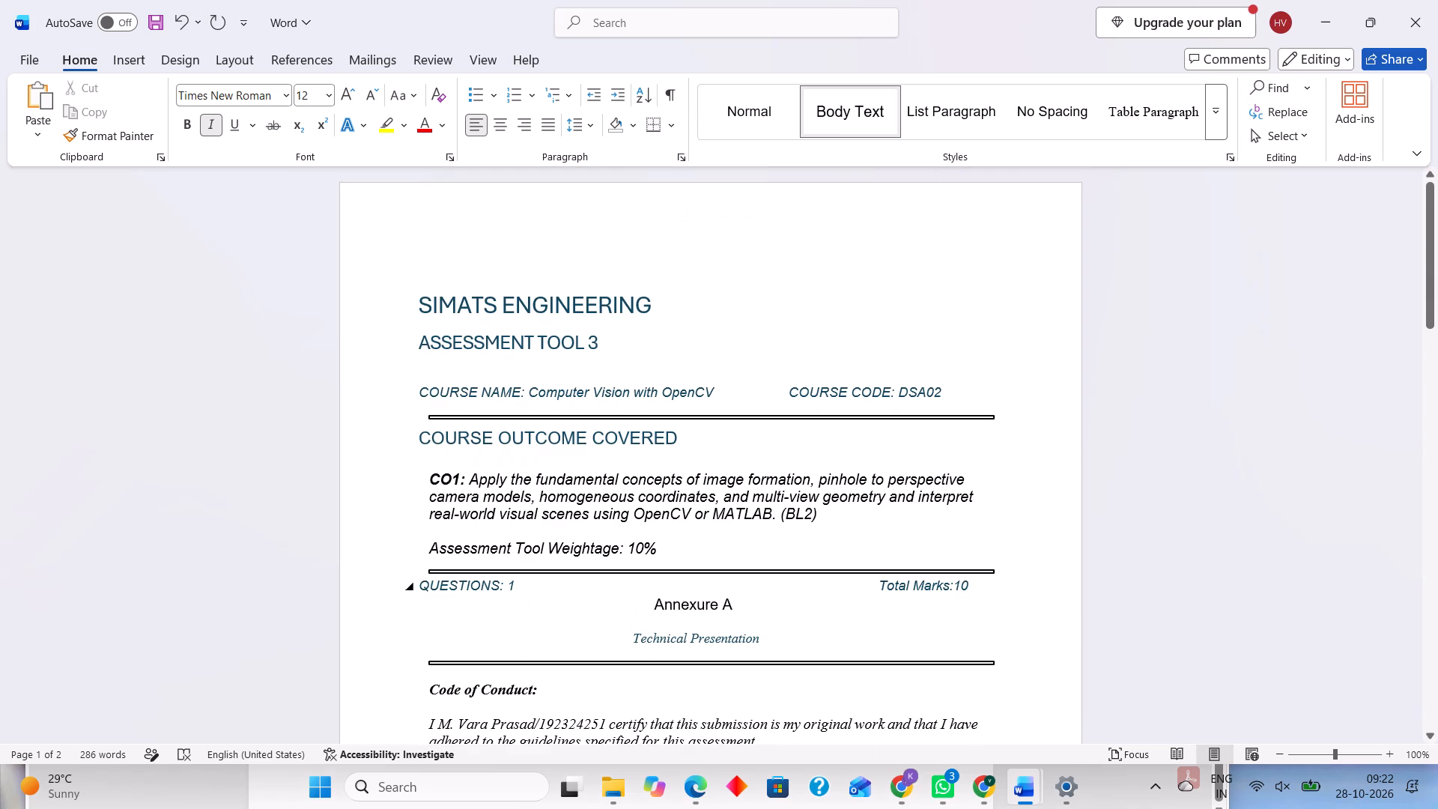
pyautogui.scroll(1, 661, 579)
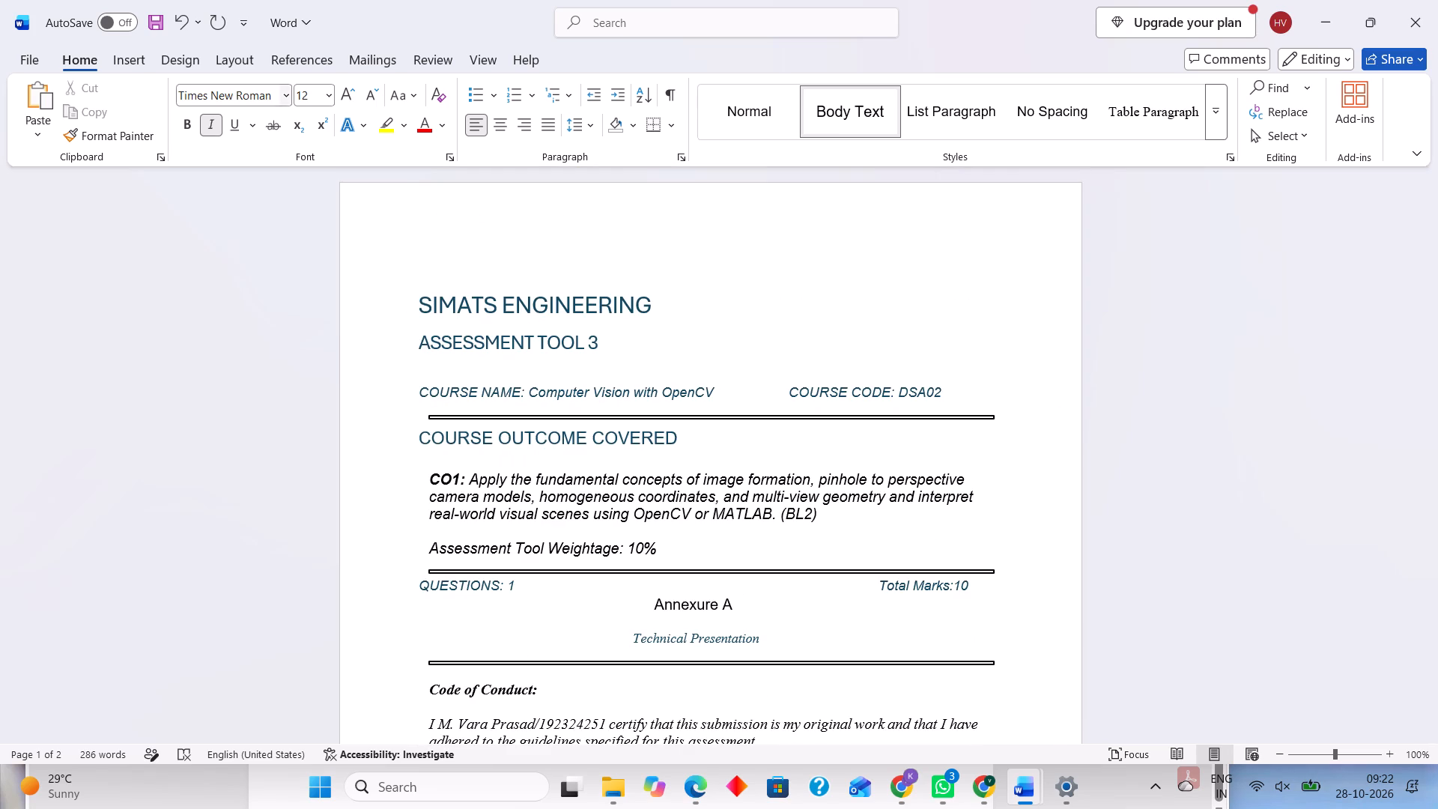
# Start saving a copy of the document in this PC's Downloads folder with PDF as the file type.
pyautogui.click(28, 61)
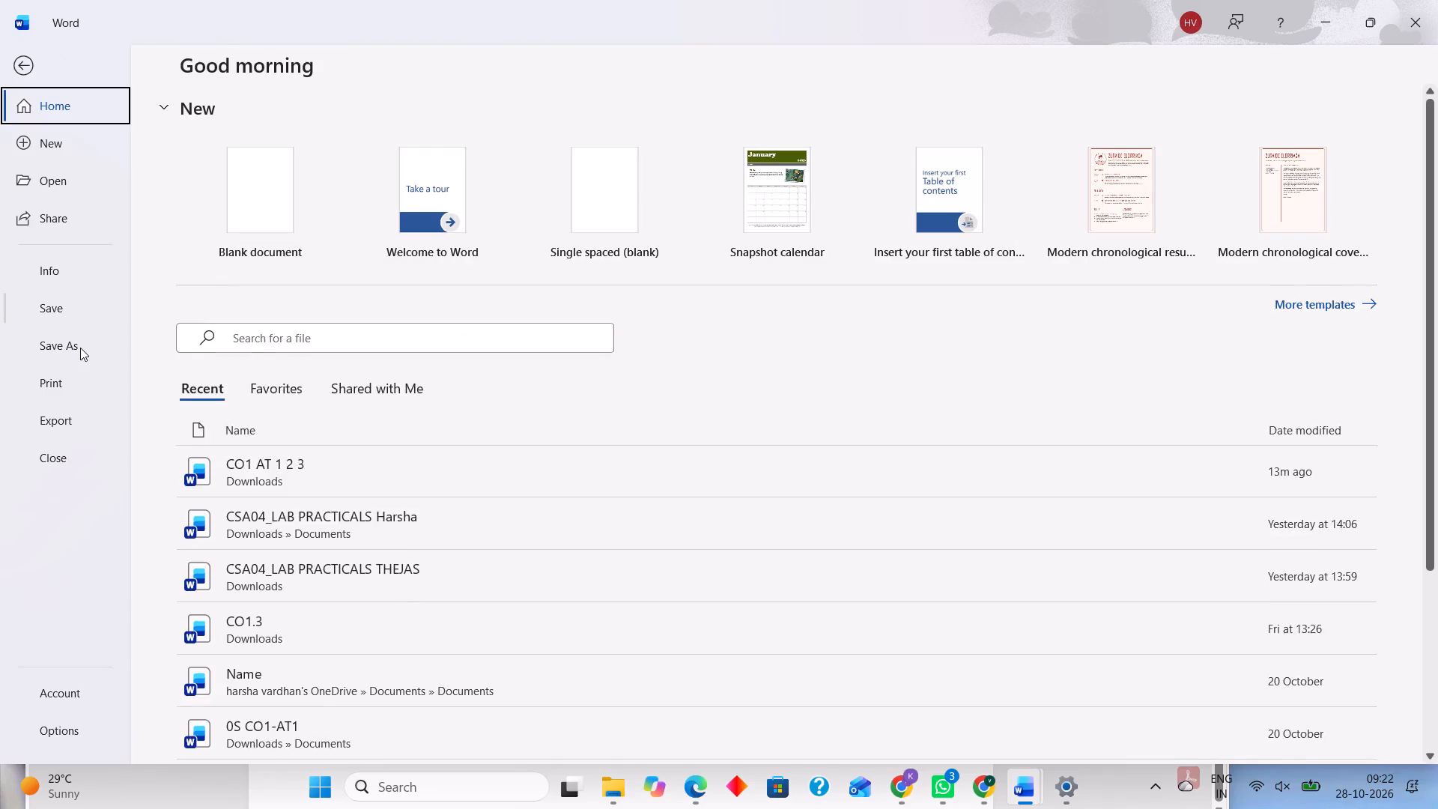
pyautogui.click(80, 348)
pyautogui.click(214, 416)
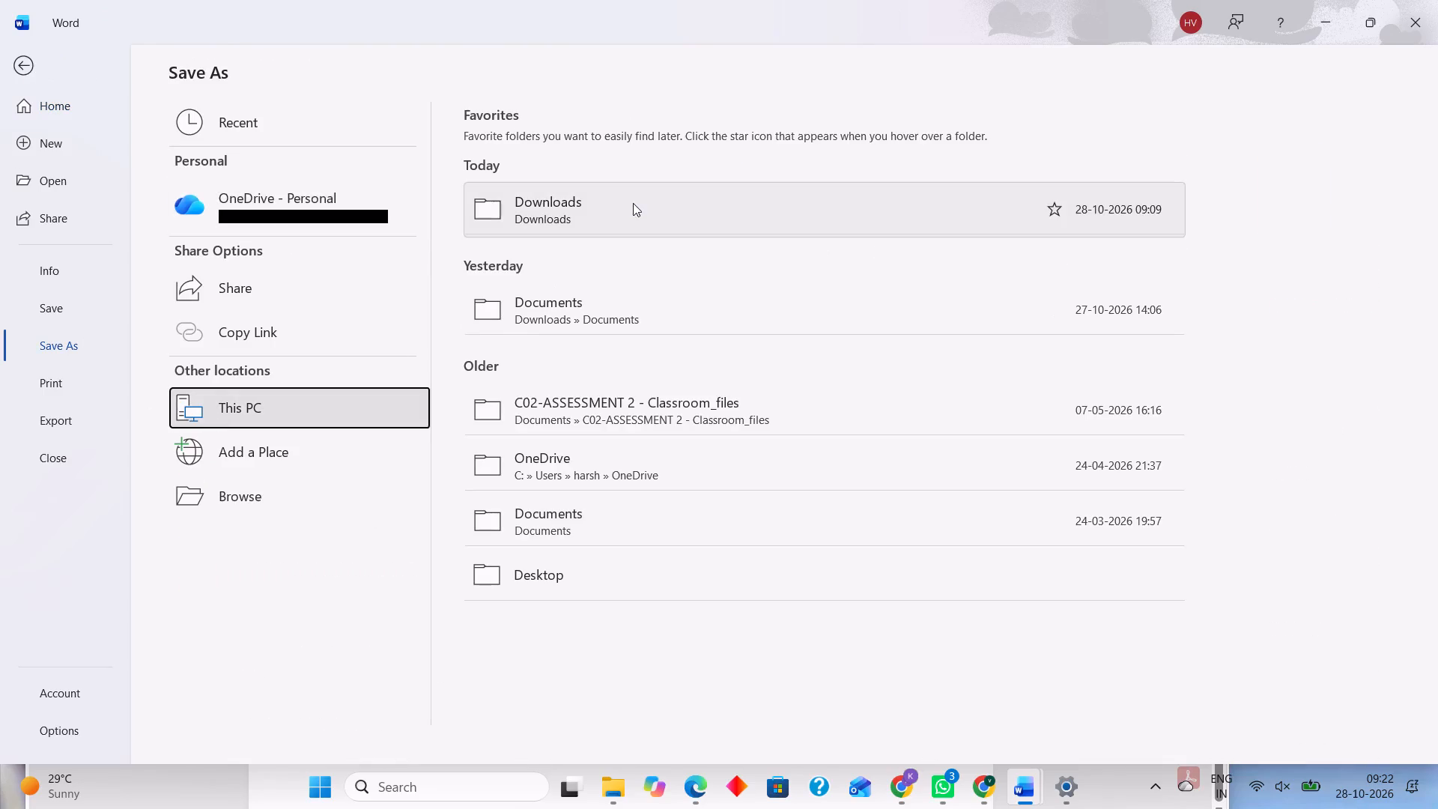
pyautogui.click(635, 201)
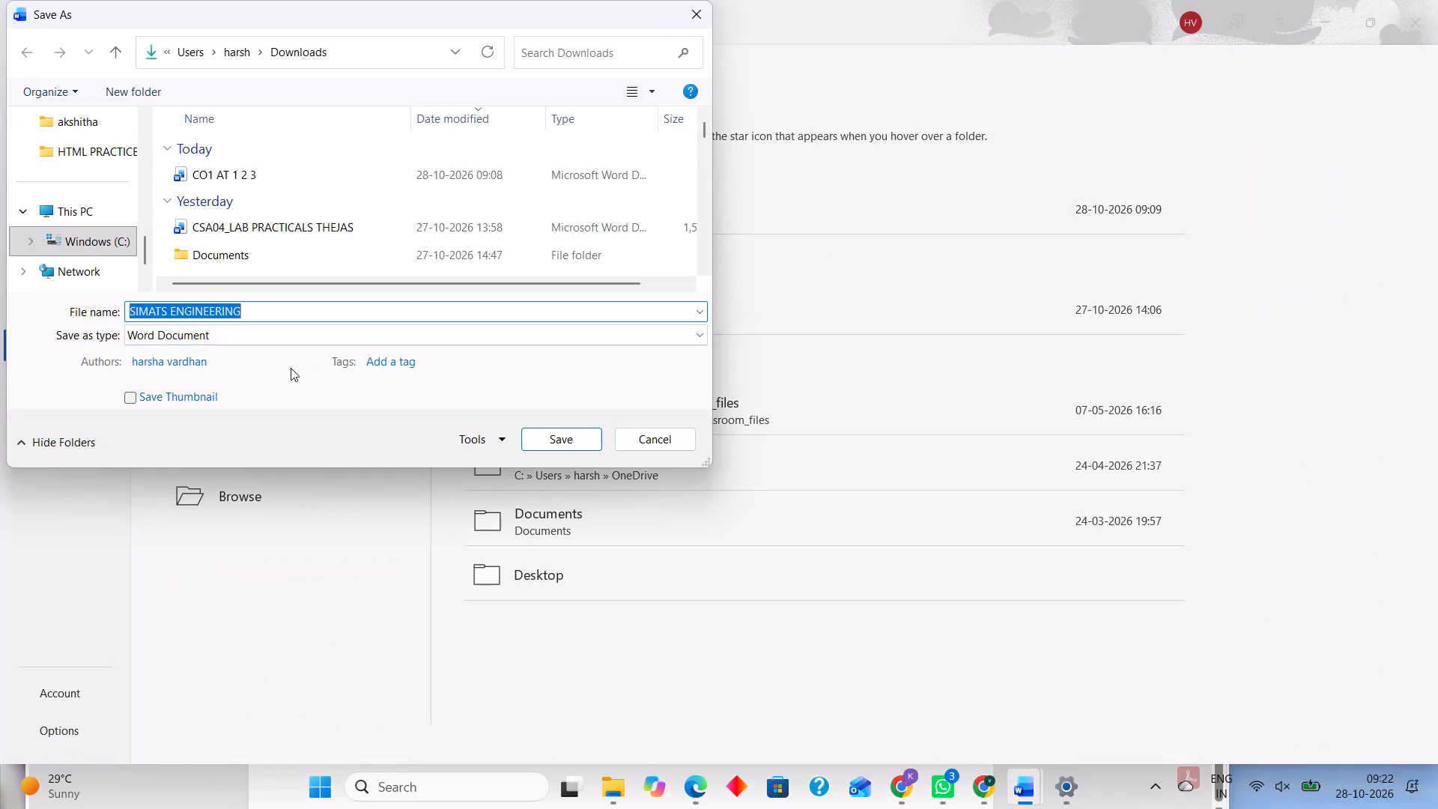
pyautogui.click(243, 333)
pyautogui.click(174, 446)
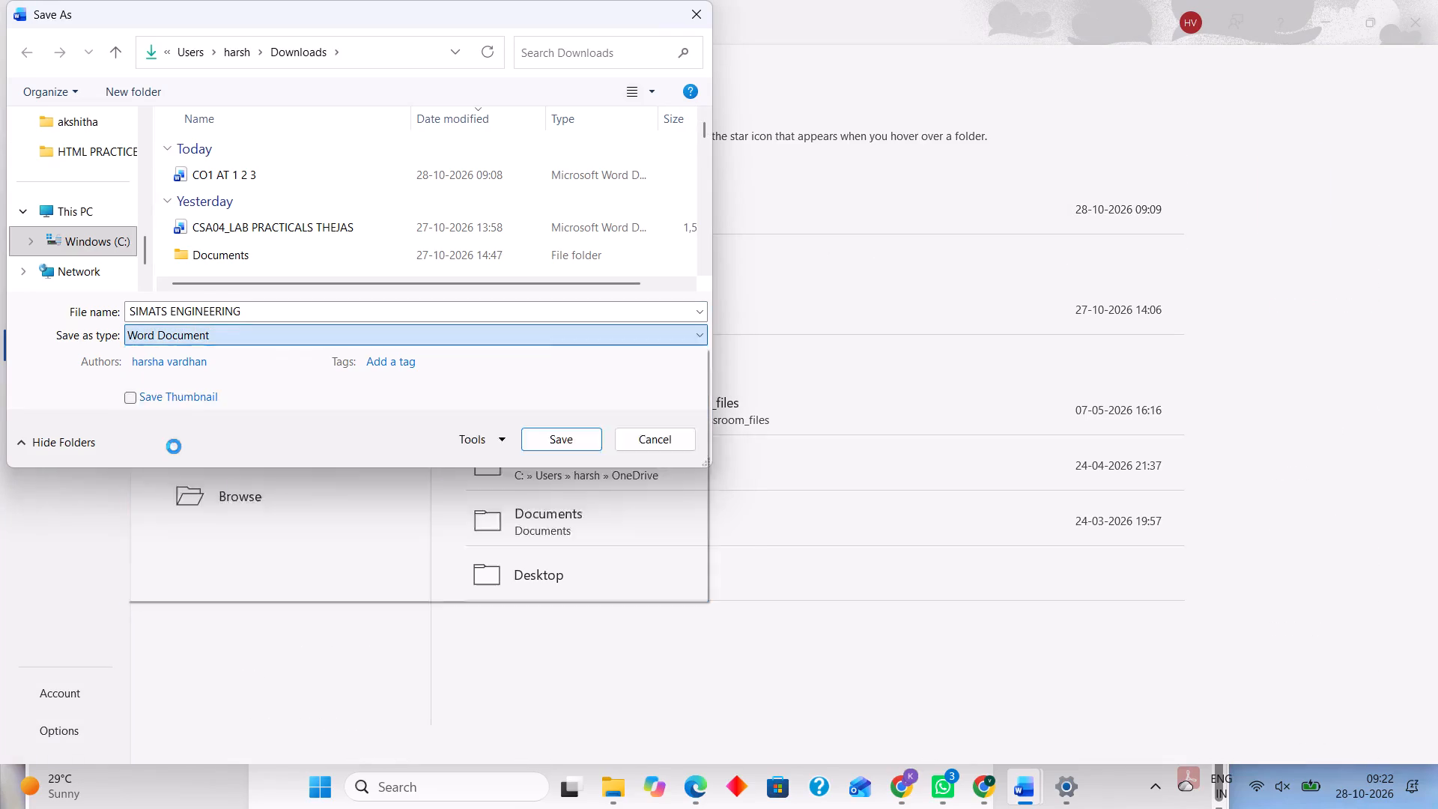
# Name the PDF with the student's name followed by "(AT-3, CO-1 Open Cv)" and save it.
pyautogui.click(249, 311)
pyautogui.press('BackSpace')
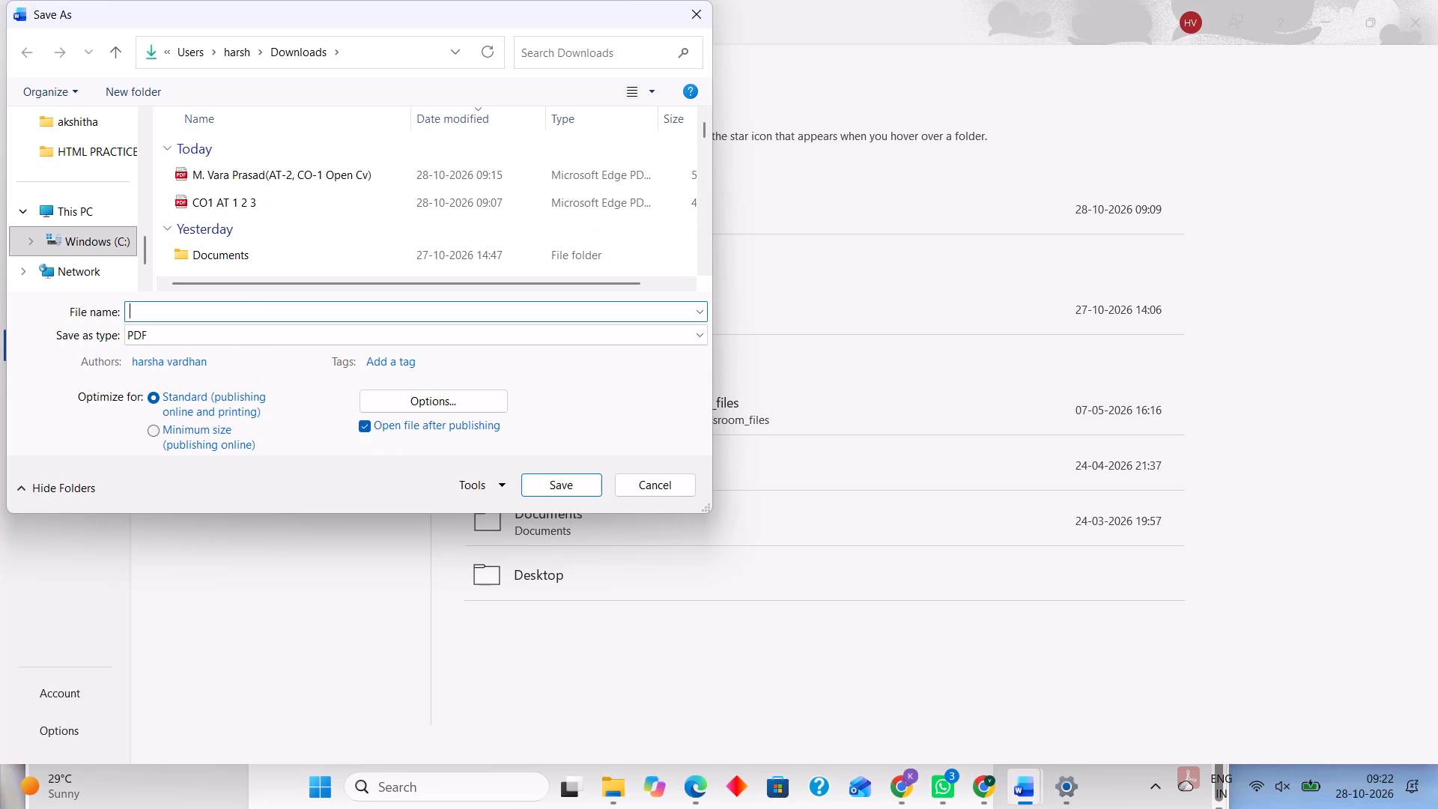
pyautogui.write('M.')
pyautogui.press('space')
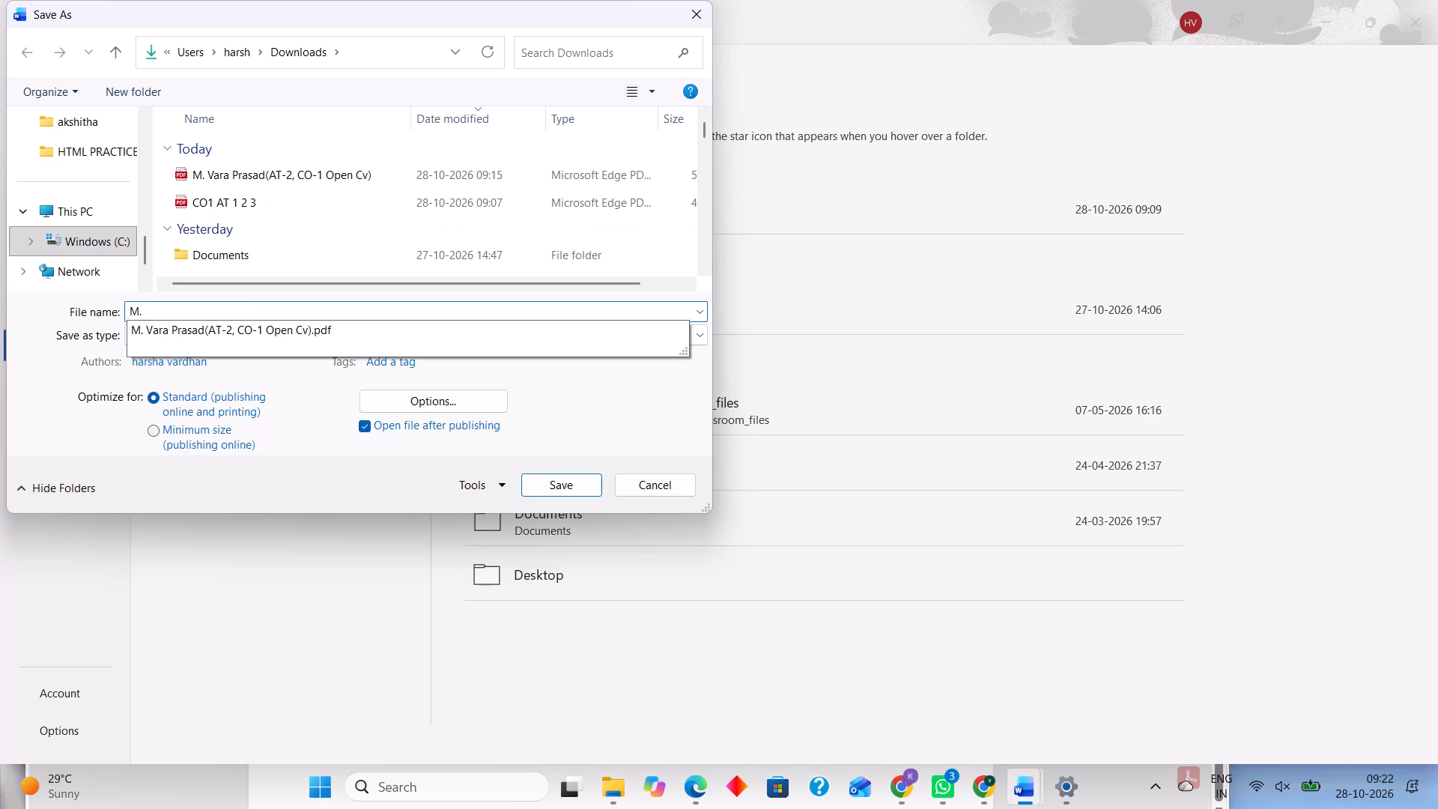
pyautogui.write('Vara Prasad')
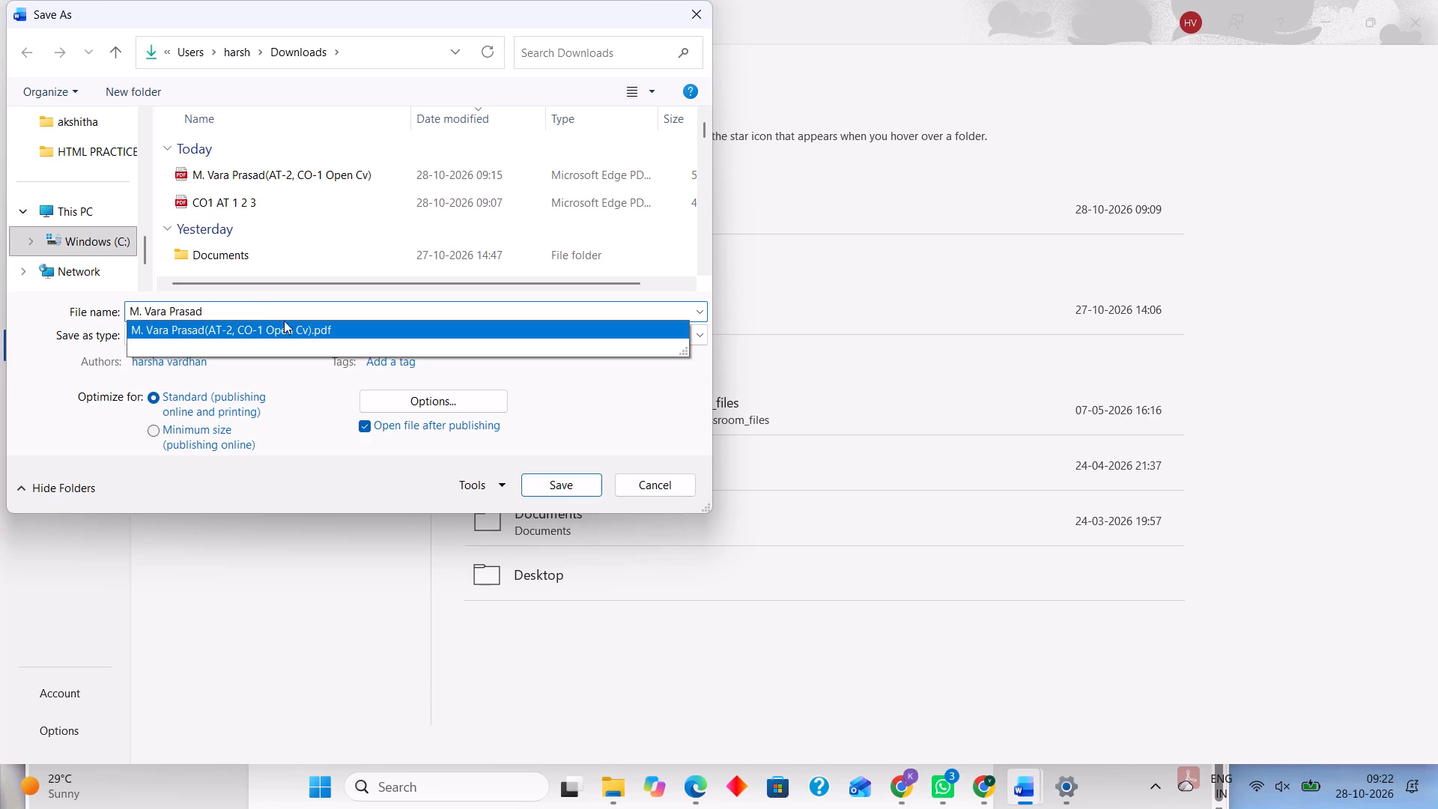
pyautogui.click(278, 330)
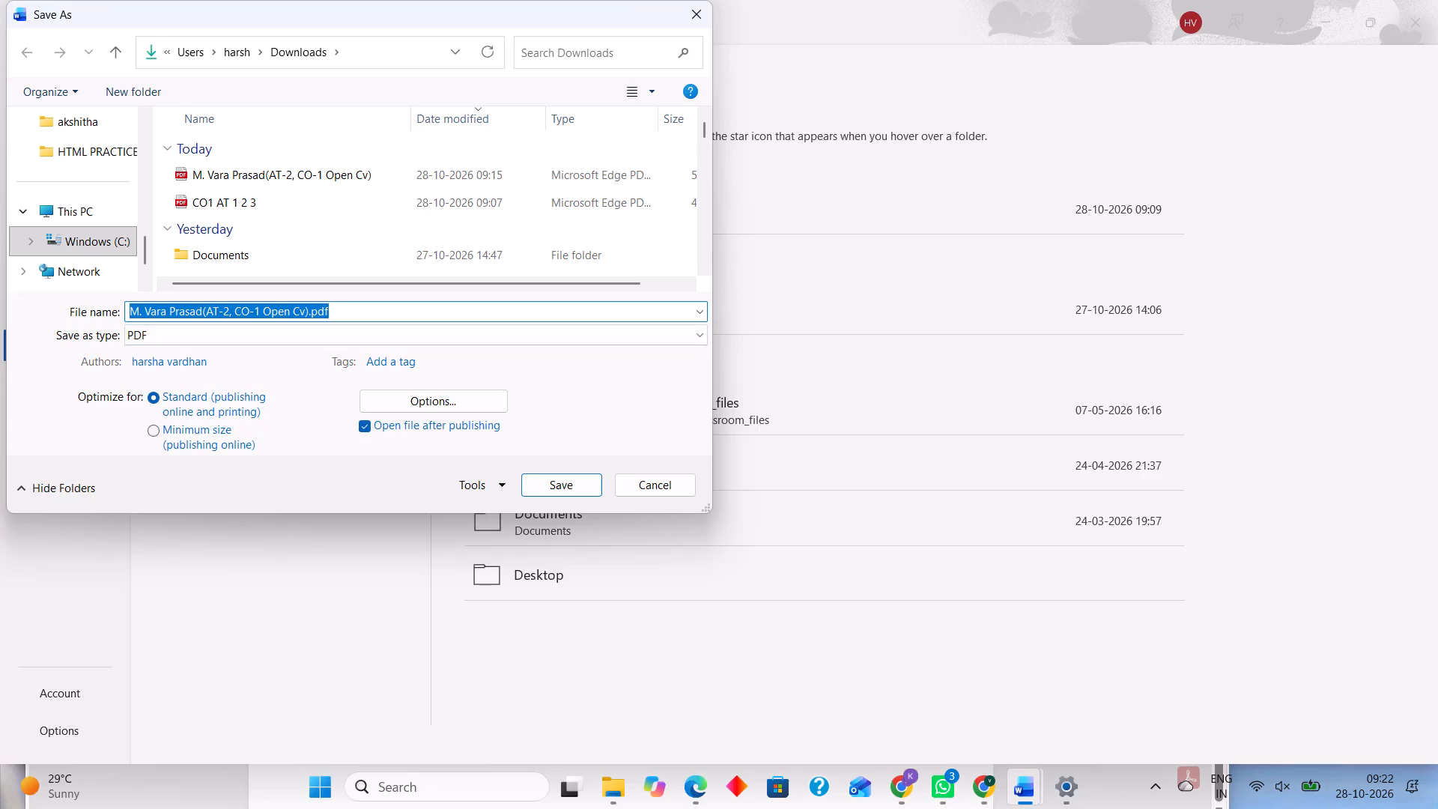
pyautogui.click(228, 311)
pyautogui.press('BackSpace')
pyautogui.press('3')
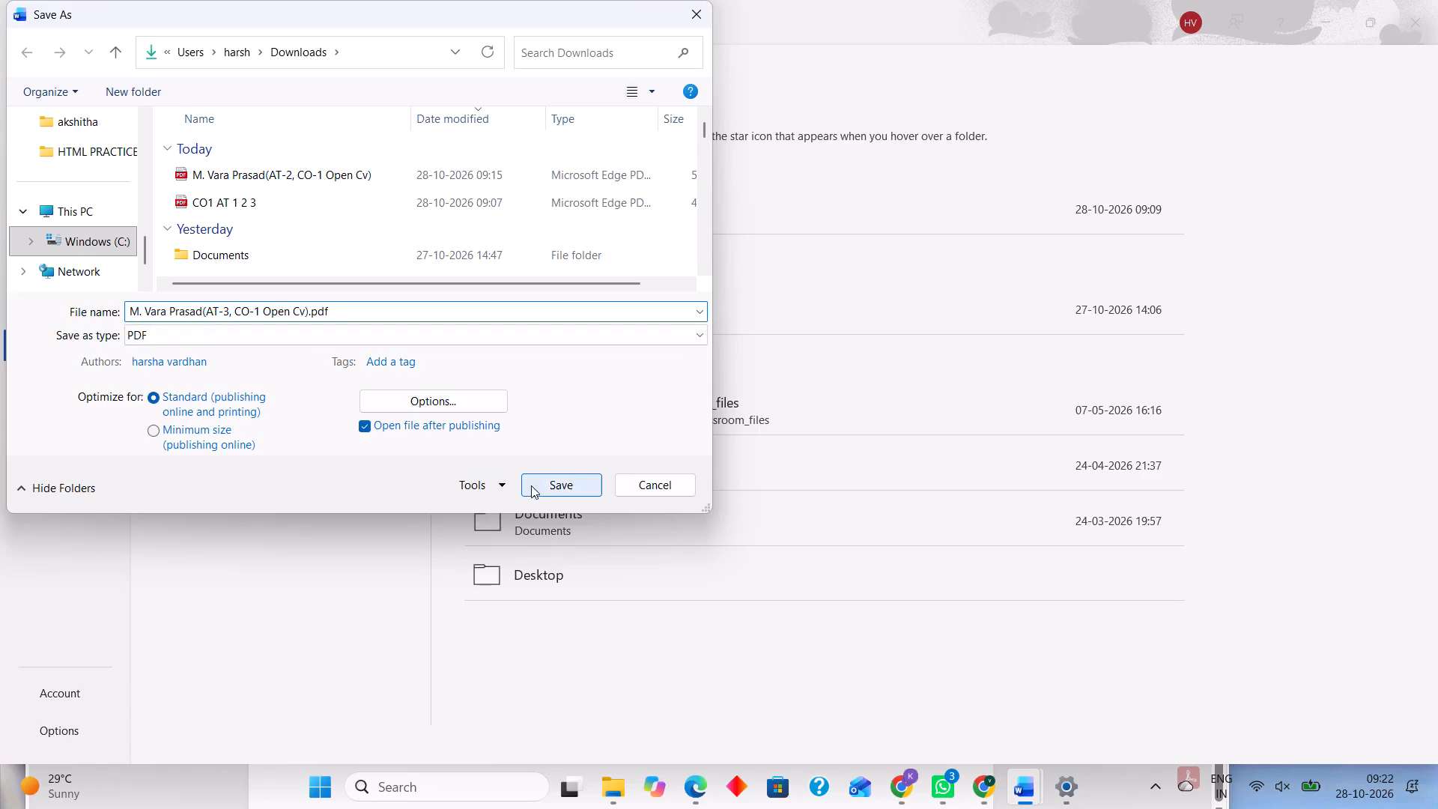
pyautogui.click(558, 486)
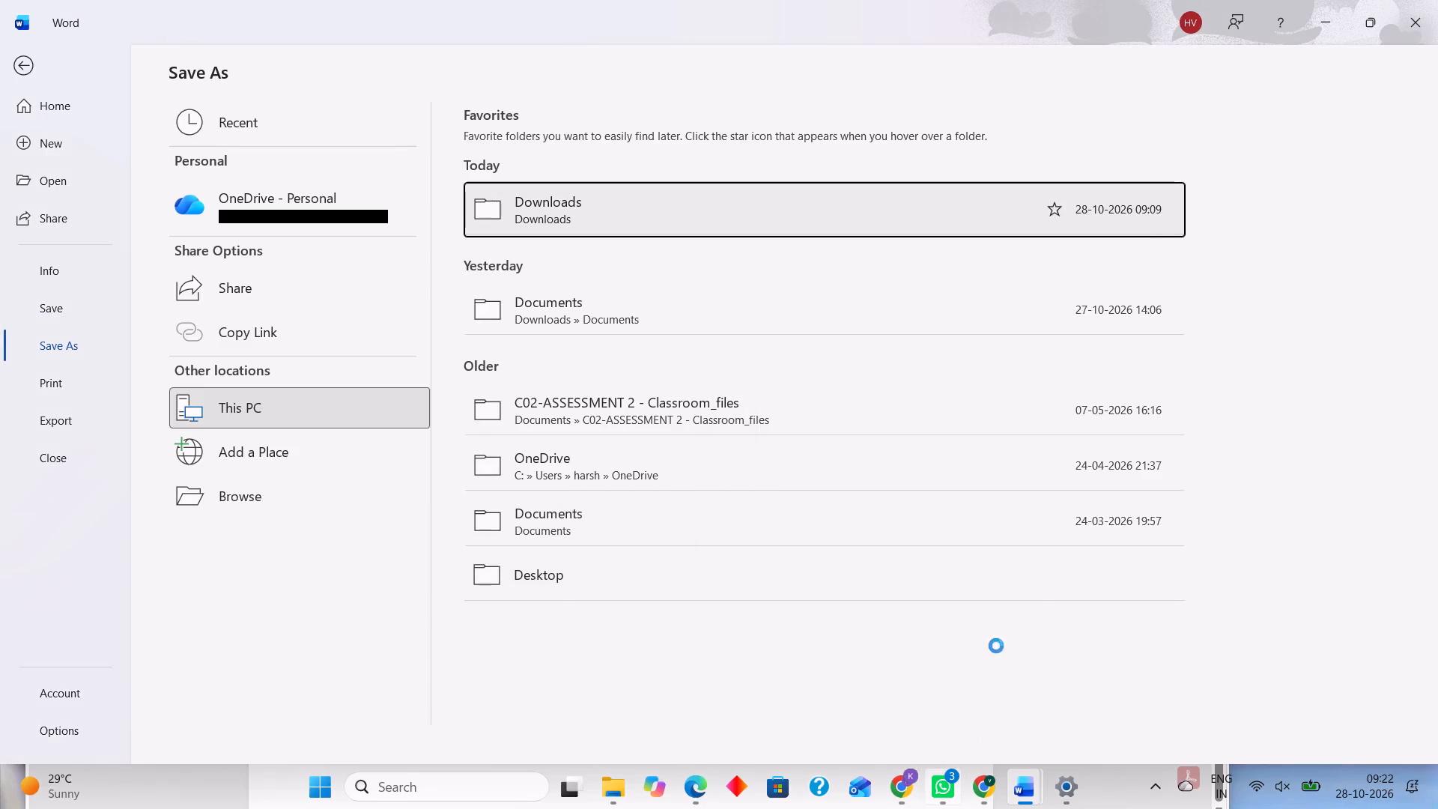
# Switch to Chrome and attach the AT-3 PDF from Downloads to the CO1 AT1, AT2 & AT3 Assignment in Google Classroom.
pyautogui.click(986, 799)
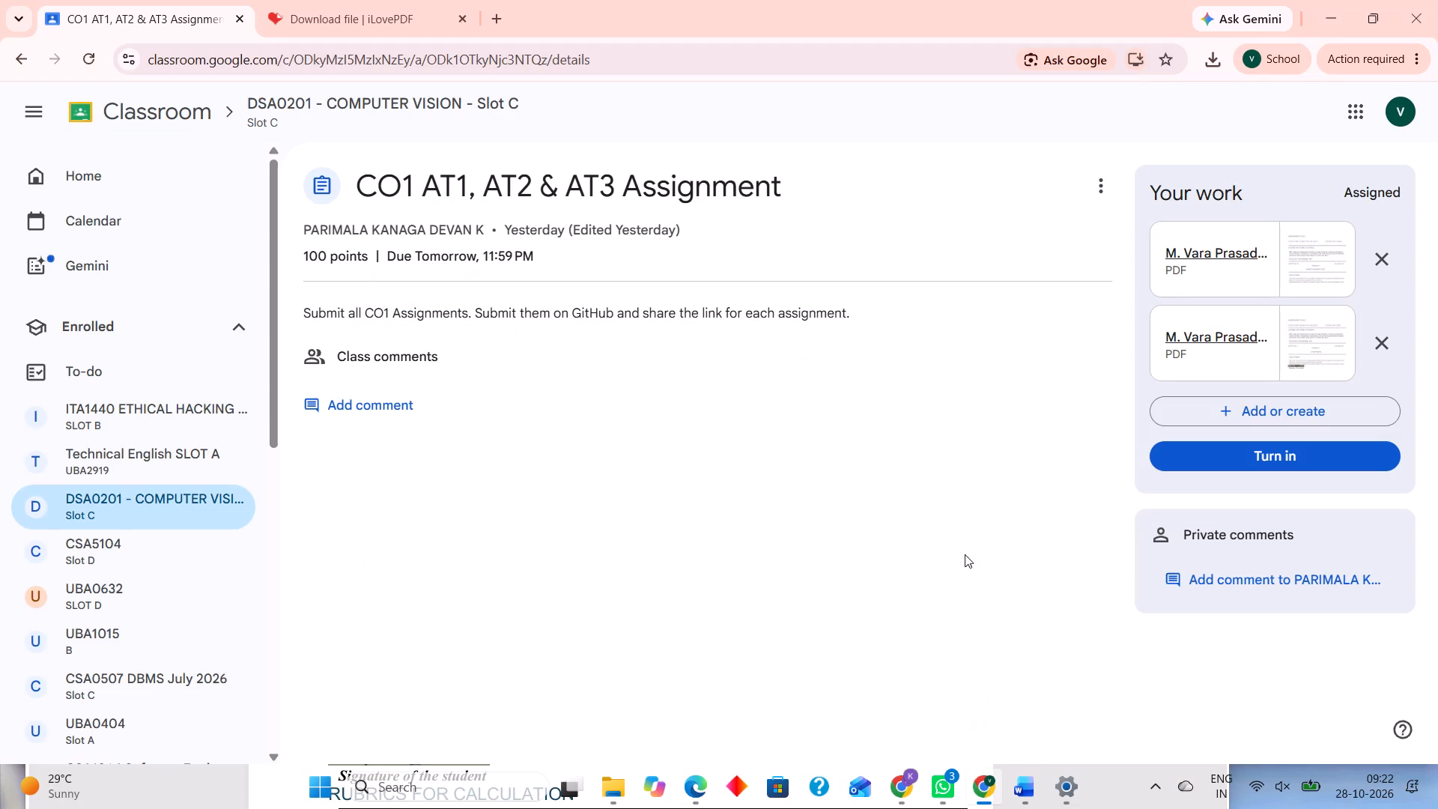
pyautogui.click(1209, 408)
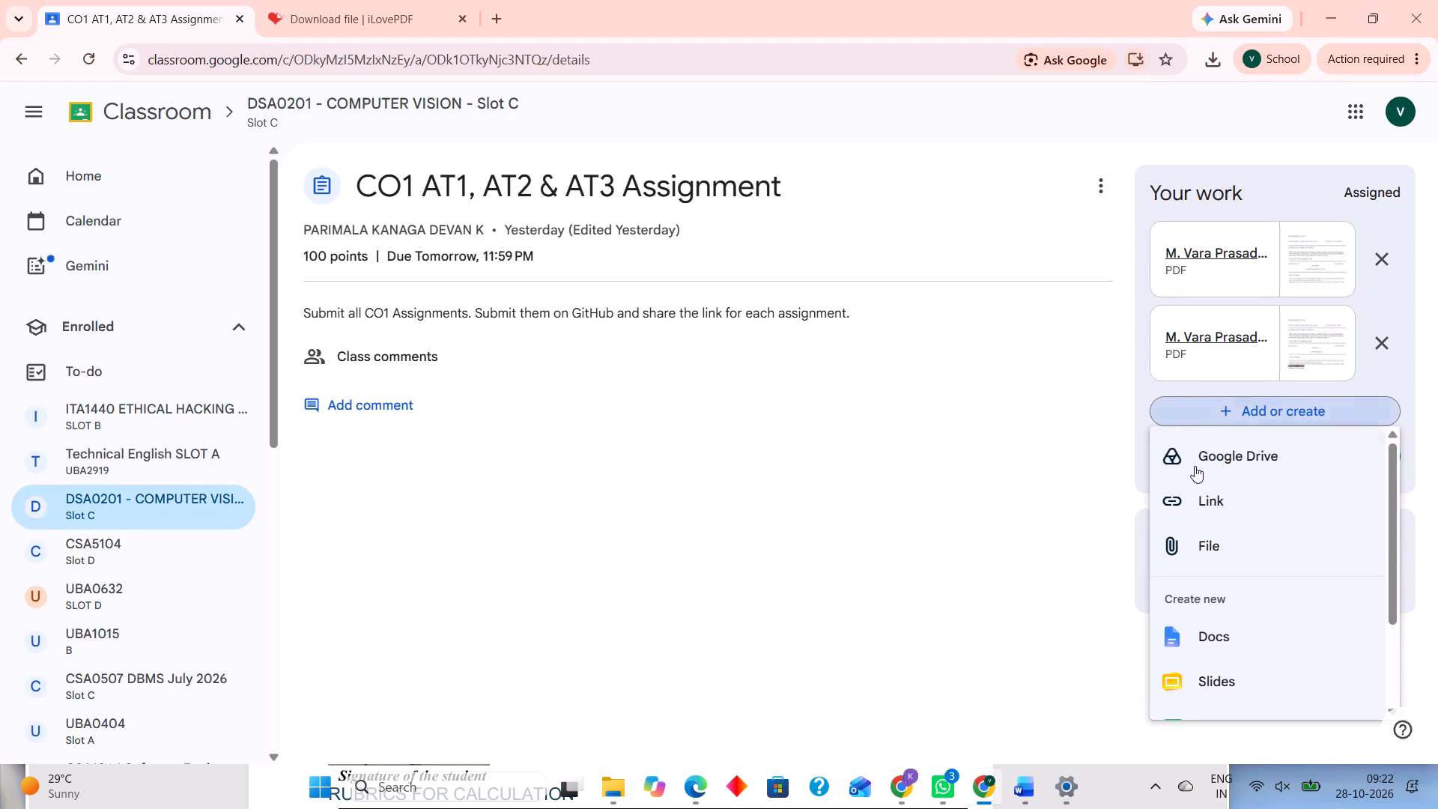
pyautogui.click(1191, 548)
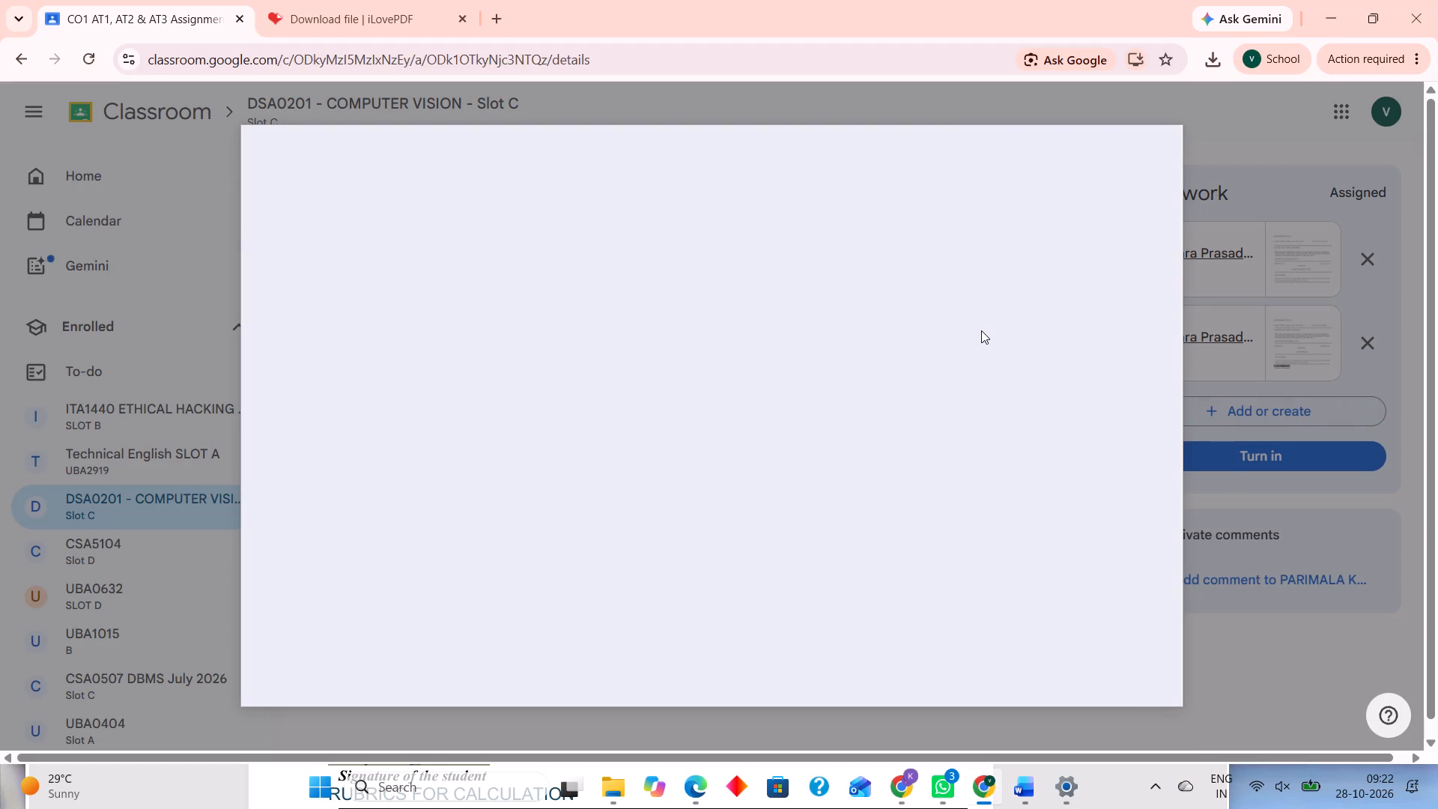
pyautogui.click(707, 513)
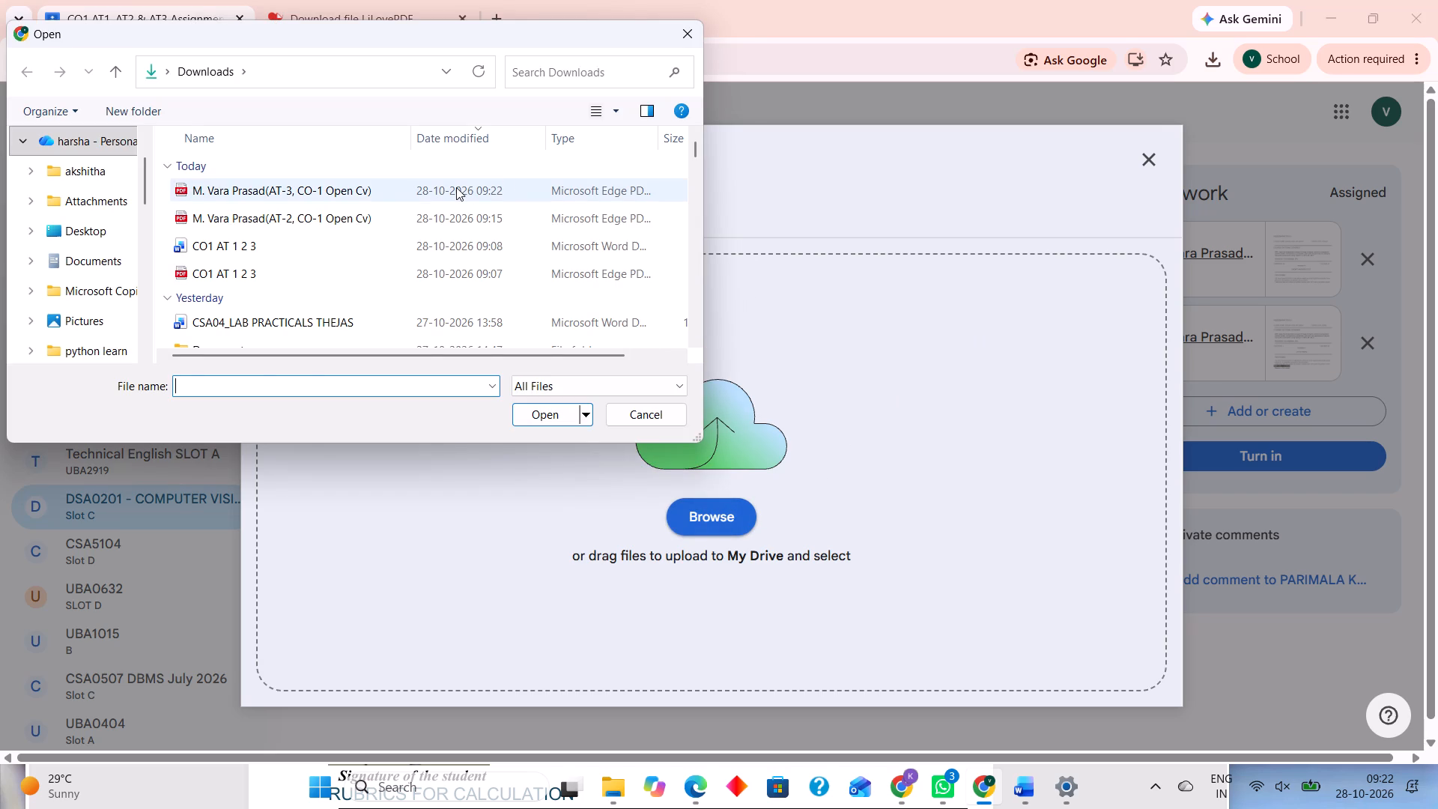
pyautogui.click(456, 187)
pyautogui.click(541, 416)
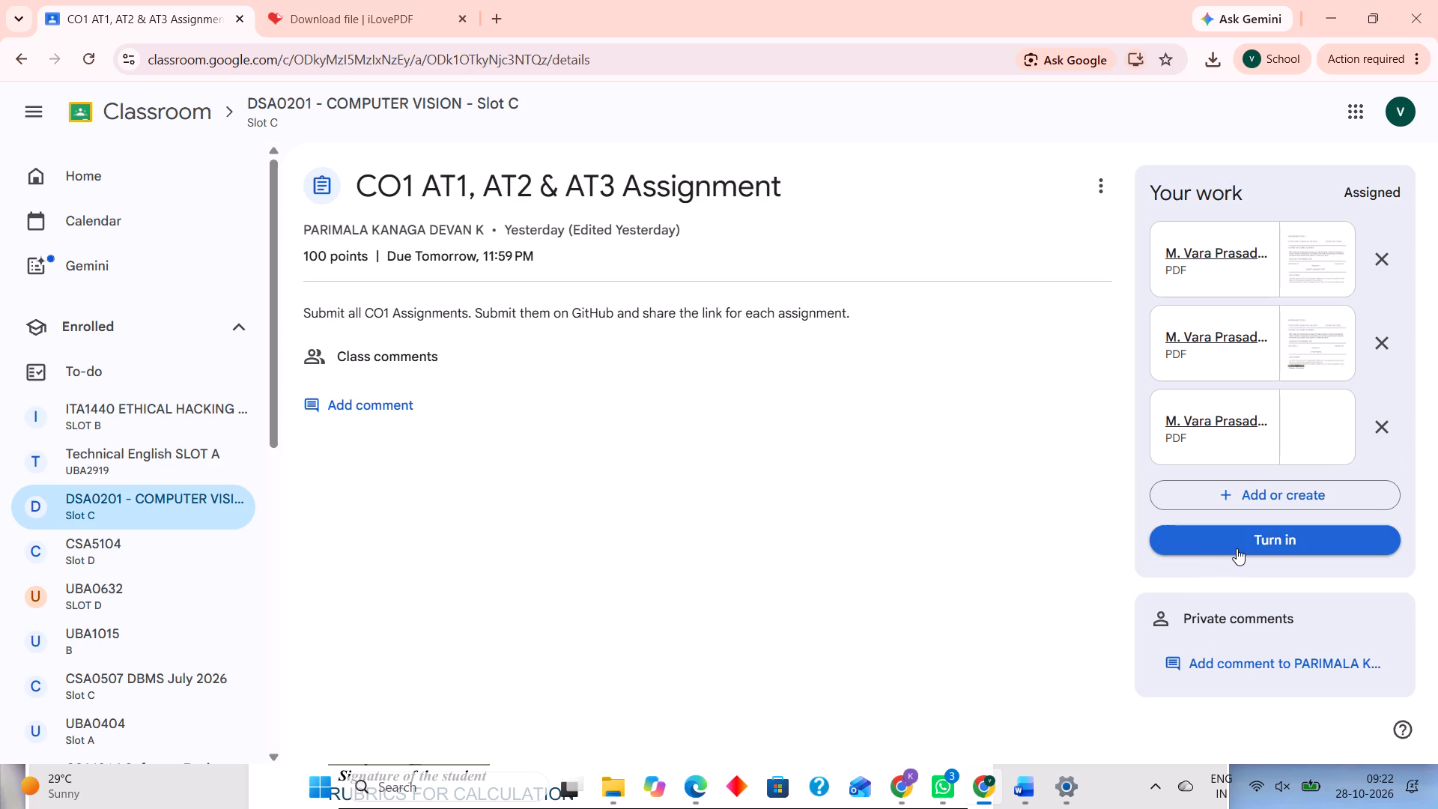
# Turn in the CO1 AT1, AT2 & AT3 Assignment and confirm the submission.
pyautogui.click(1237, 548)
pyautogui.click(945, 531)
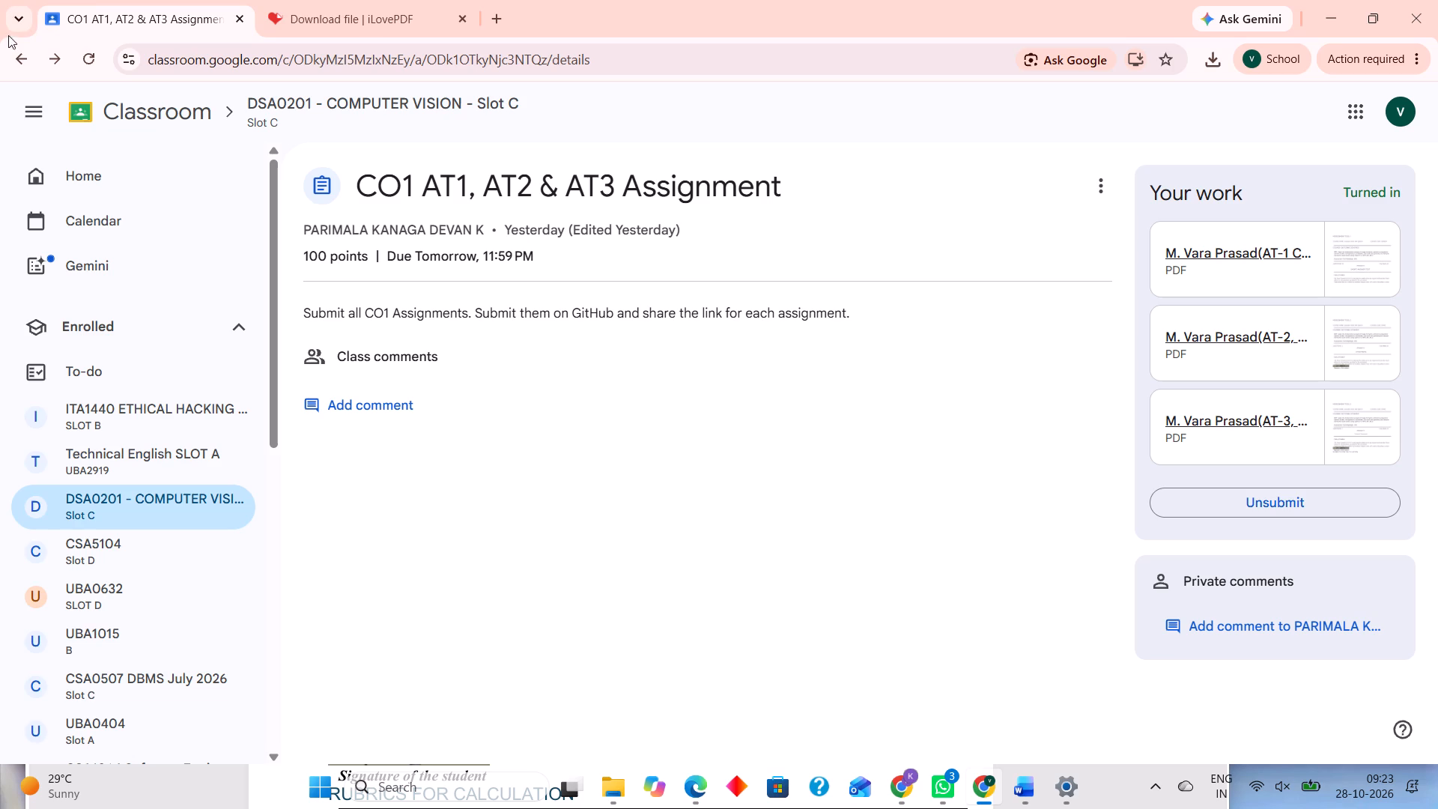
# Go back from the assignment to the Classroom home page.
pyautogui.click(13, 57)
pyautogui.click(13, 57)
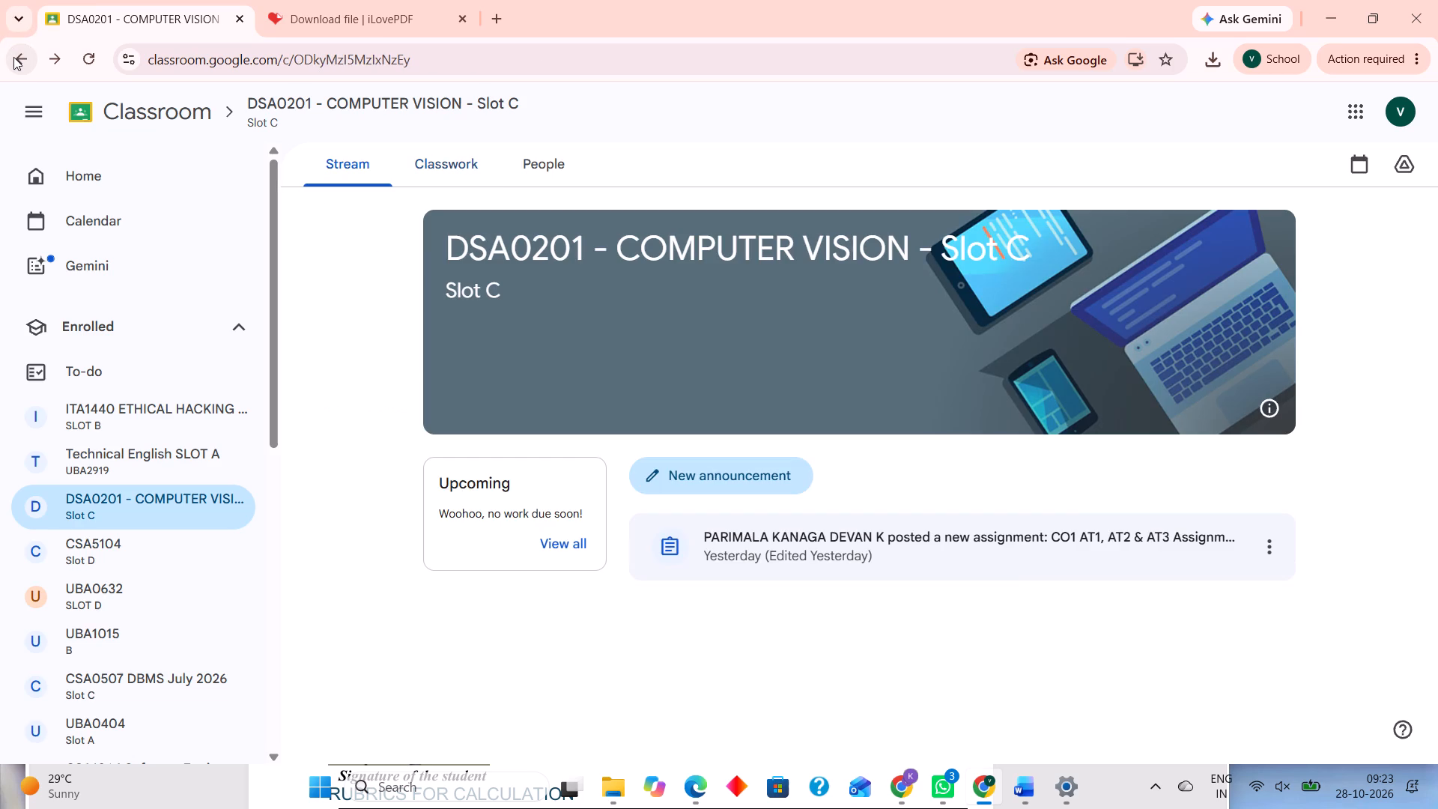
pyautogui.click(13, 57)
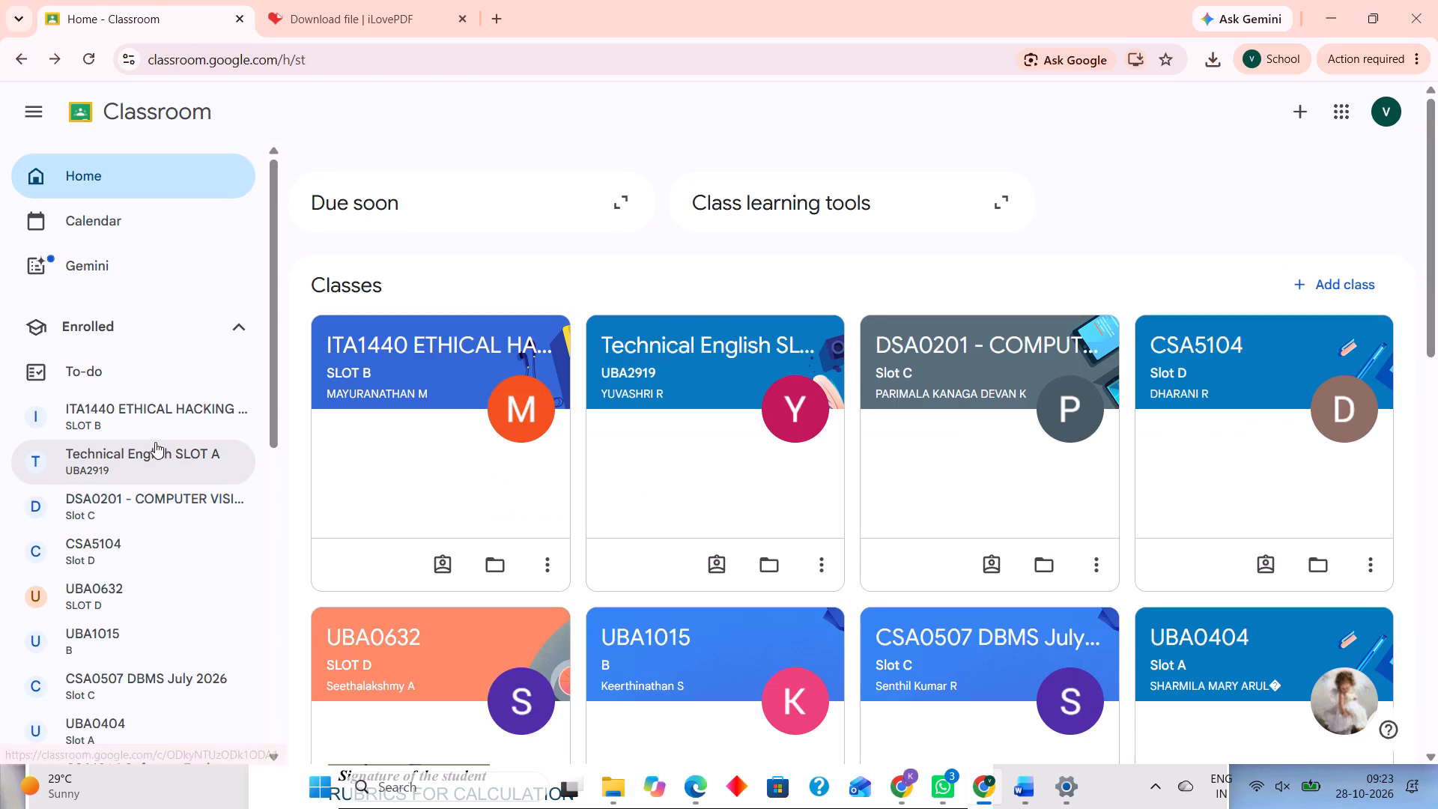
# Open the CO2.1U.docx attachment of the CO2 AT 1 assignment in the ITA1440 Ethical Hacking classwork.
pyautogui.click(175, 425)
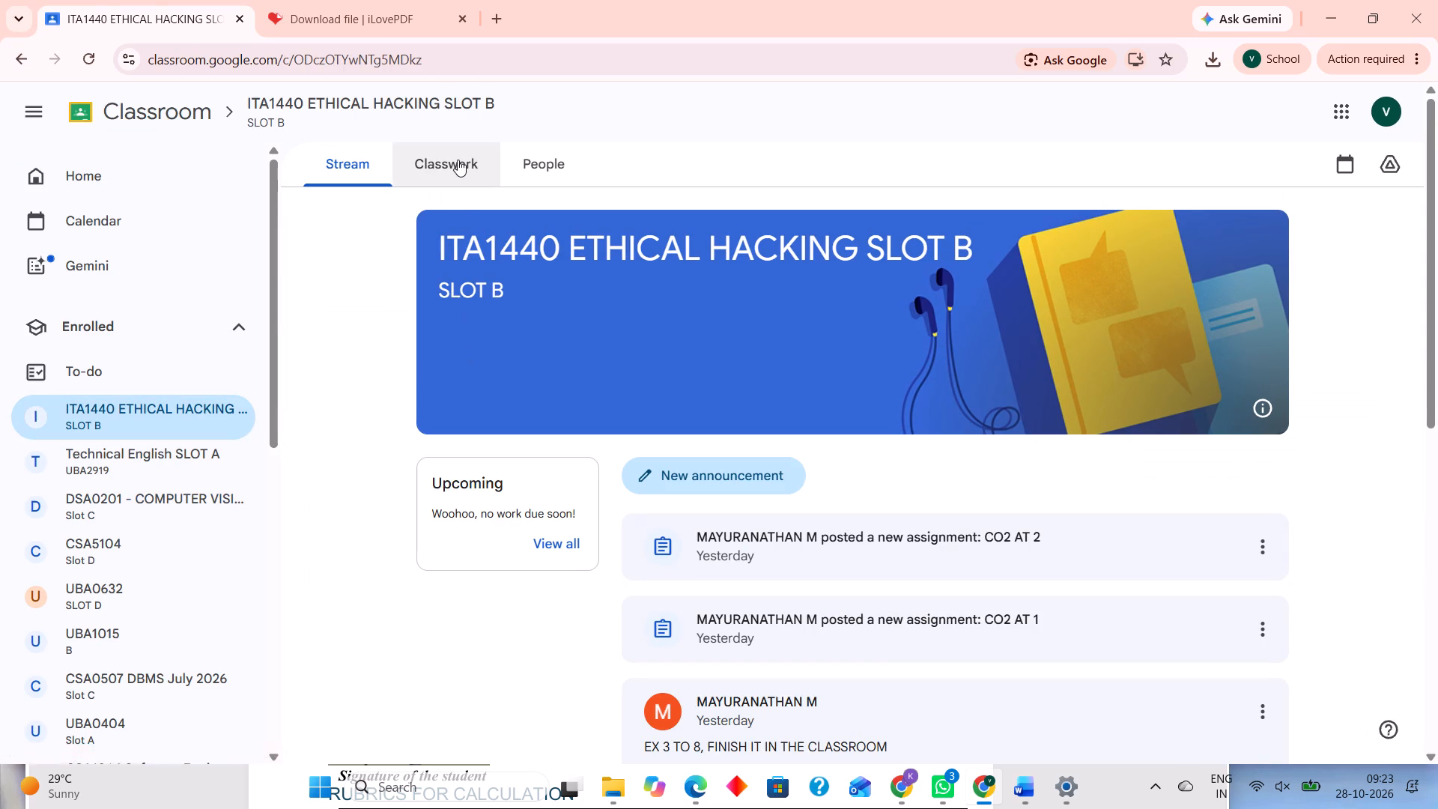
pyautogui.click(458, 157)
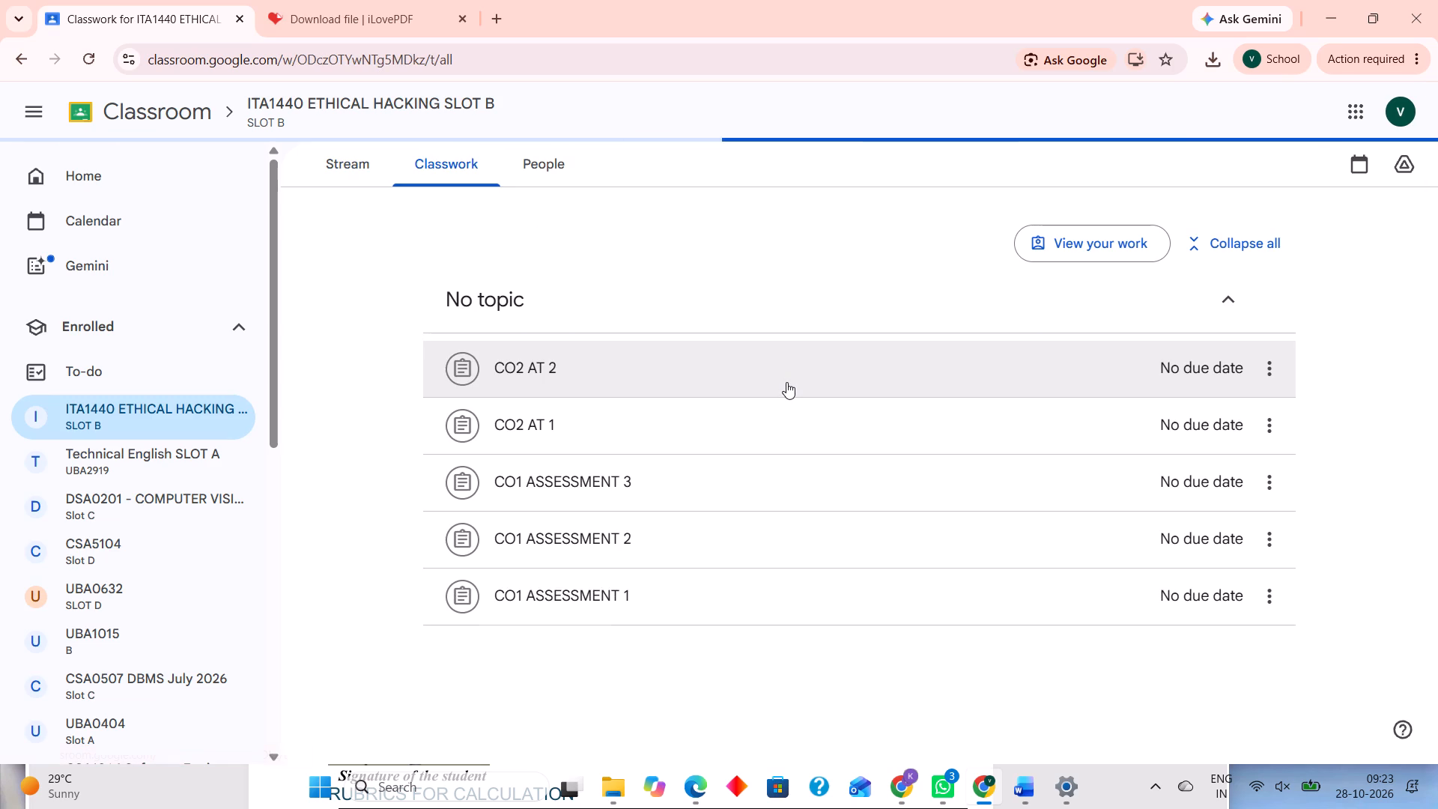
pyautogui.click(802, 439)
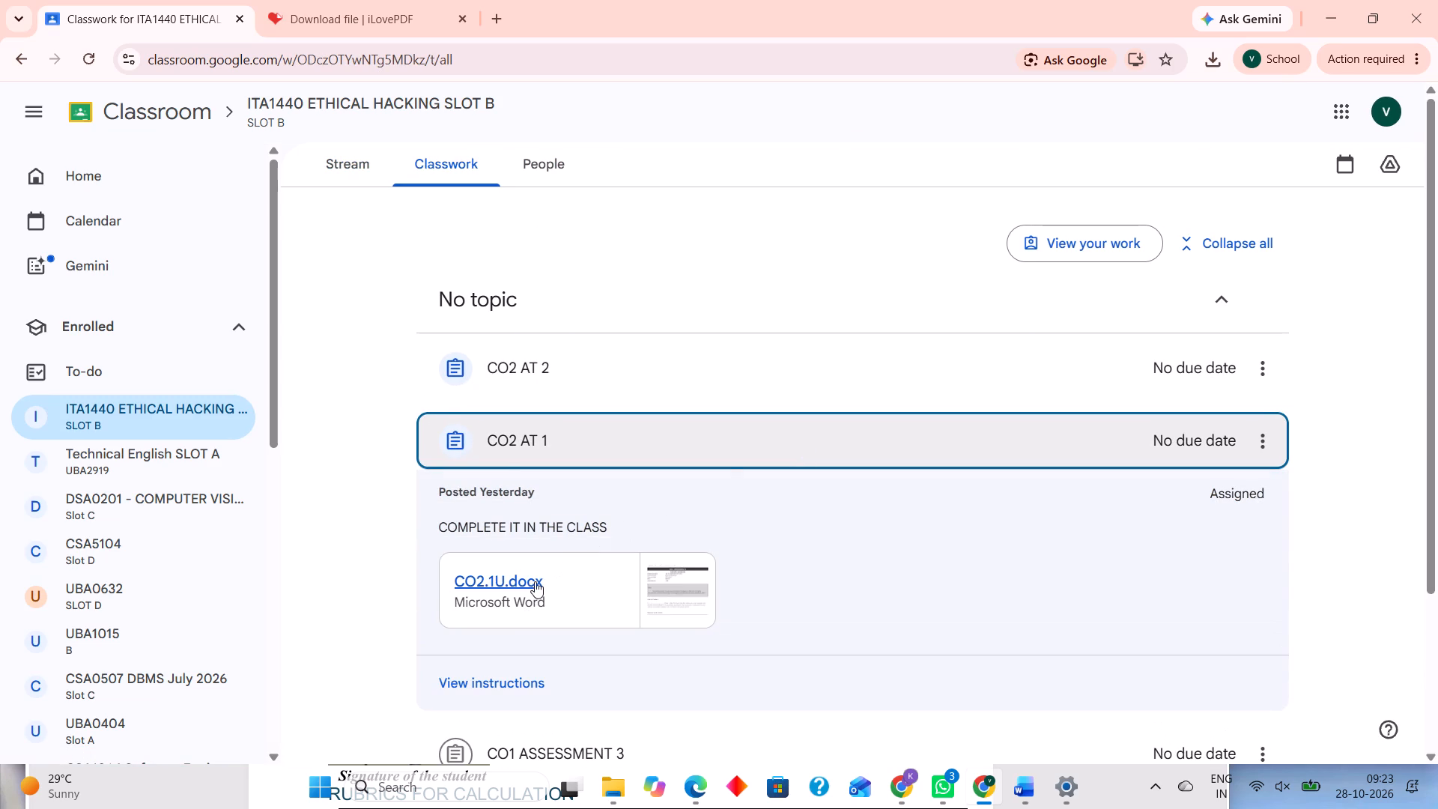
pyautogui.click(535, 581)
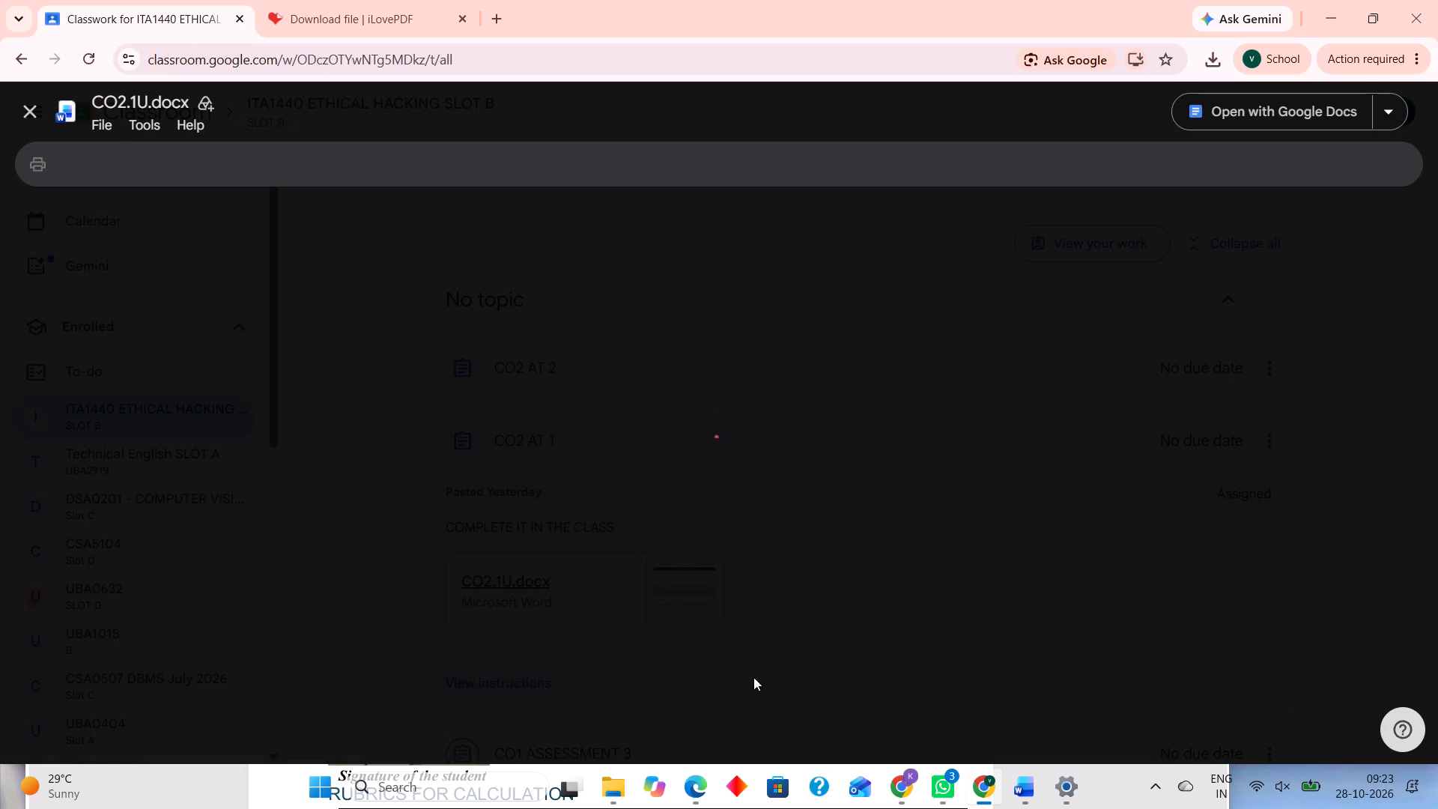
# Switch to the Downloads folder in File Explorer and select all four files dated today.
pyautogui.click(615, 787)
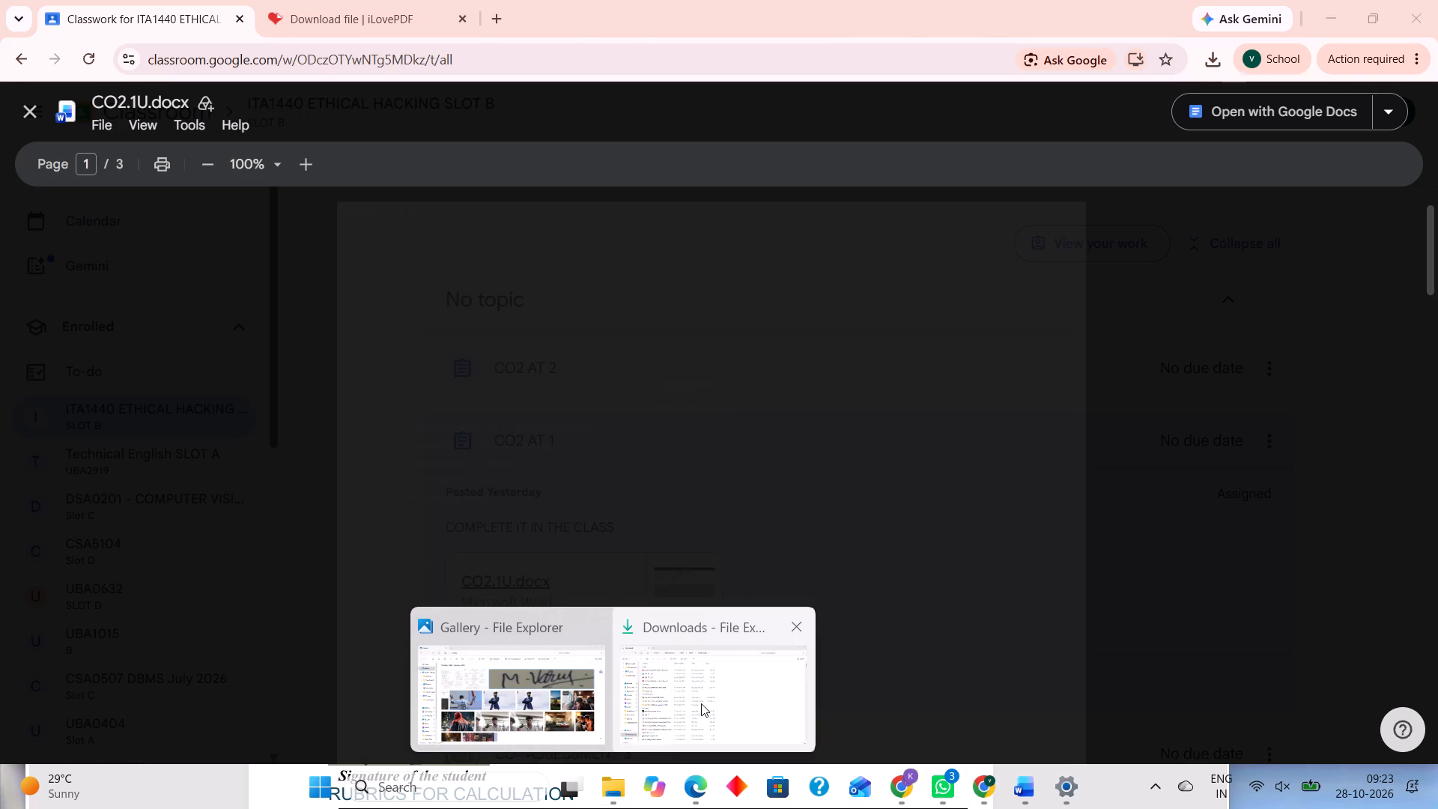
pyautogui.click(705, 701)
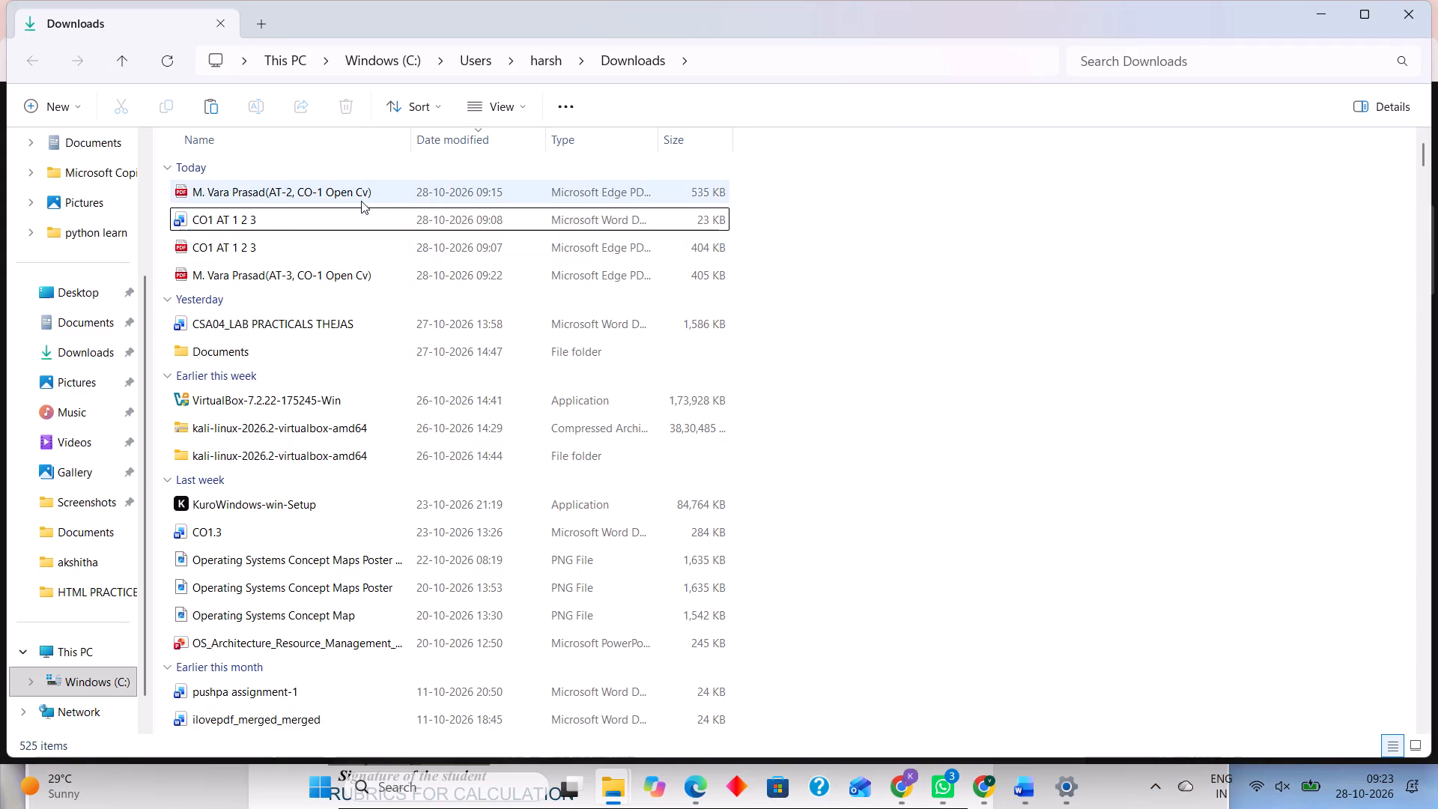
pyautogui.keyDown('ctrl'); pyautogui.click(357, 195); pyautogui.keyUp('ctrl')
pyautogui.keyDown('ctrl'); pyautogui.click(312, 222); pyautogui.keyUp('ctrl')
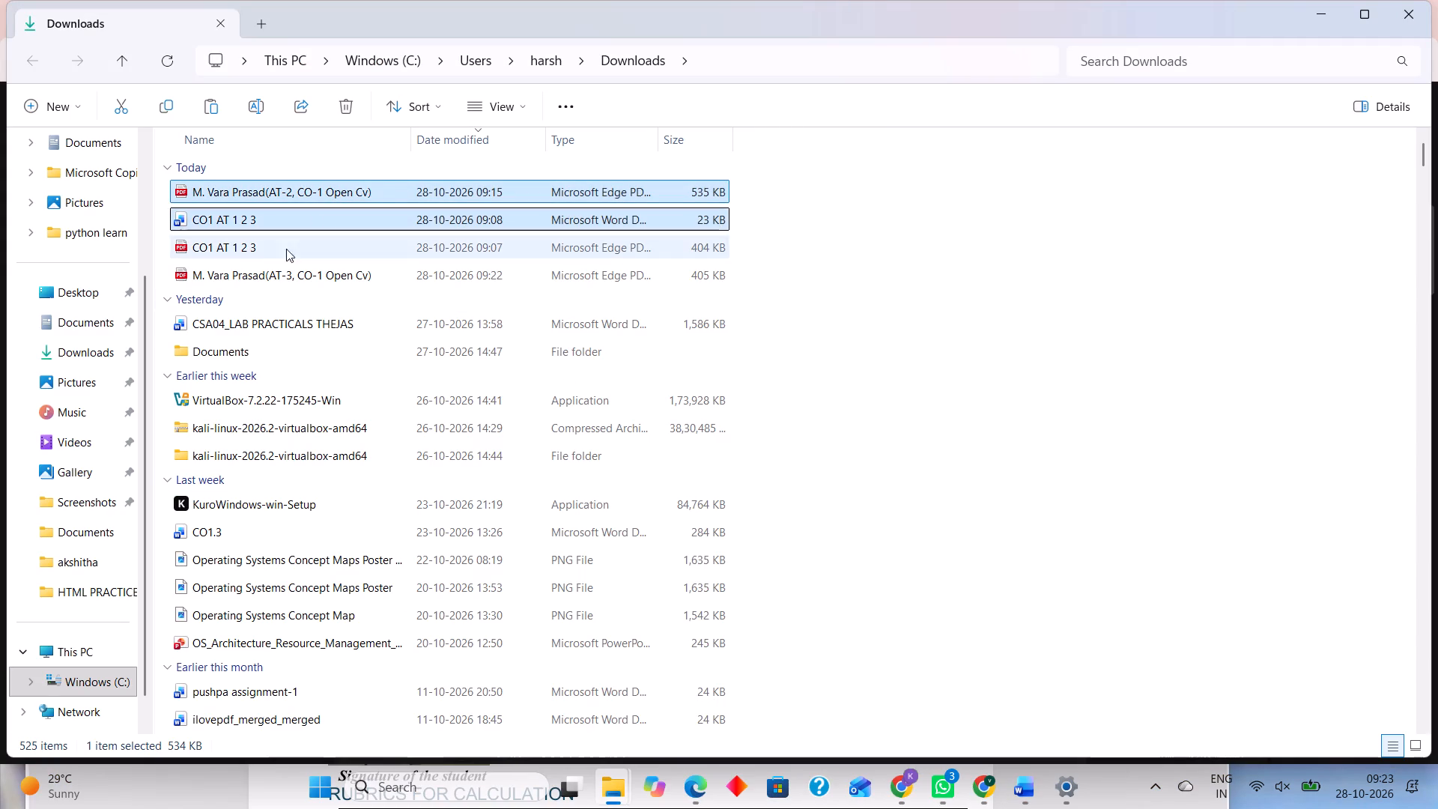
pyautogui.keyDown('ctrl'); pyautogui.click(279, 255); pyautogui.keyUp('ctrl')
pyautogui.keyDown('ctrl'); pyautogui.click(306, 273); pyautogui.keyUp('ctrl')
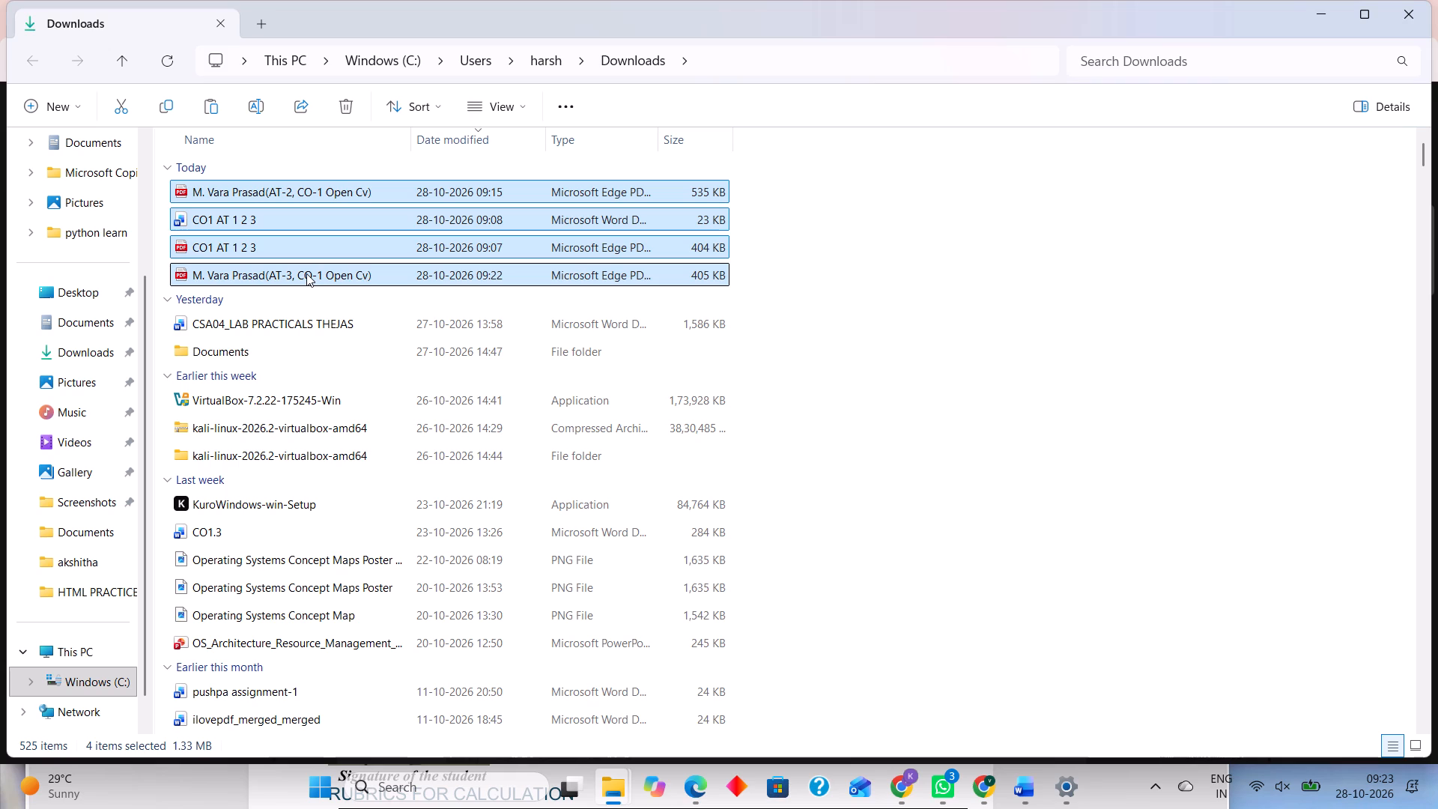
# Switch back to Chrome, close the document preview and check the classwork of the DSA0201 Computer Vision class.
pyautogui.click(979, 787)
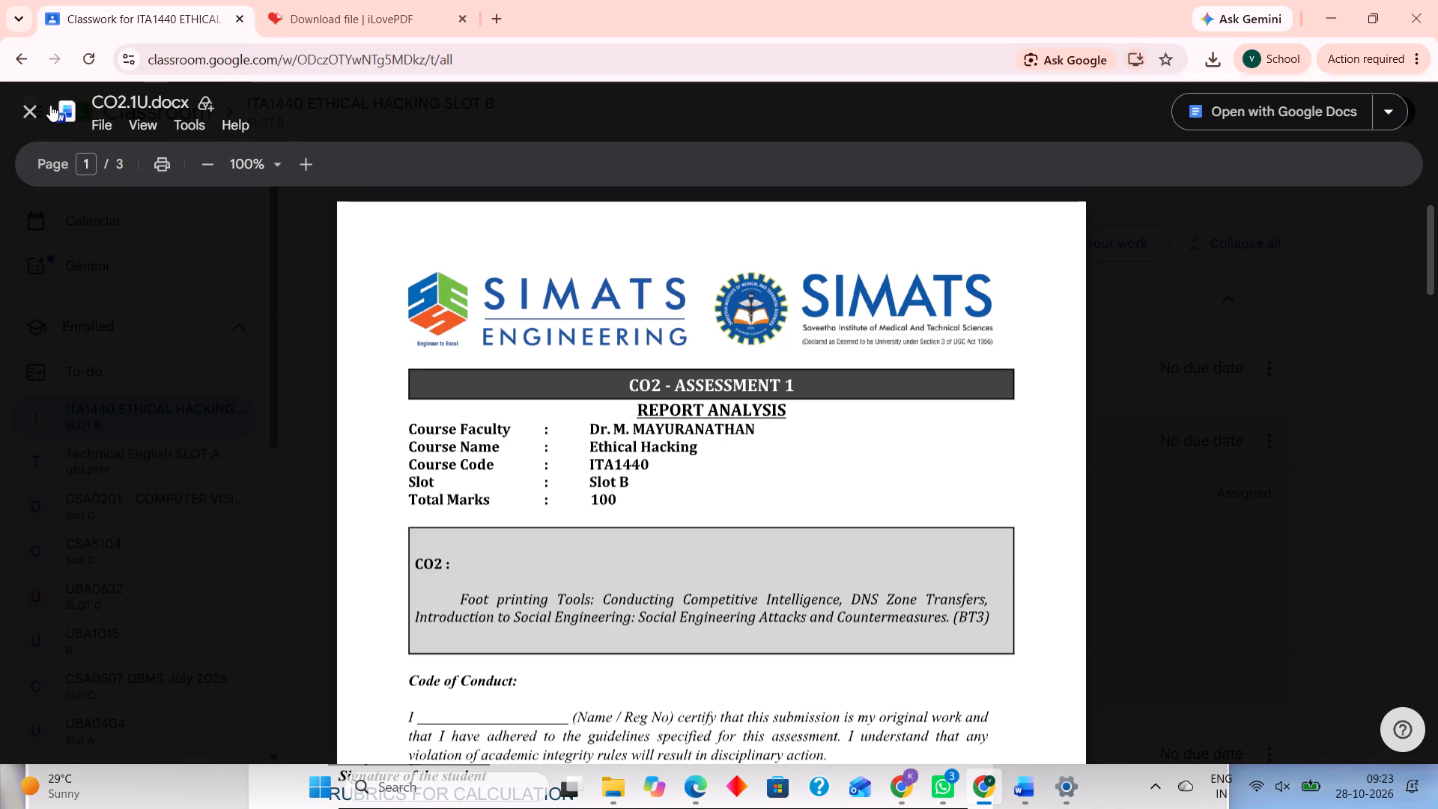
pyautogui.click(31, 114)
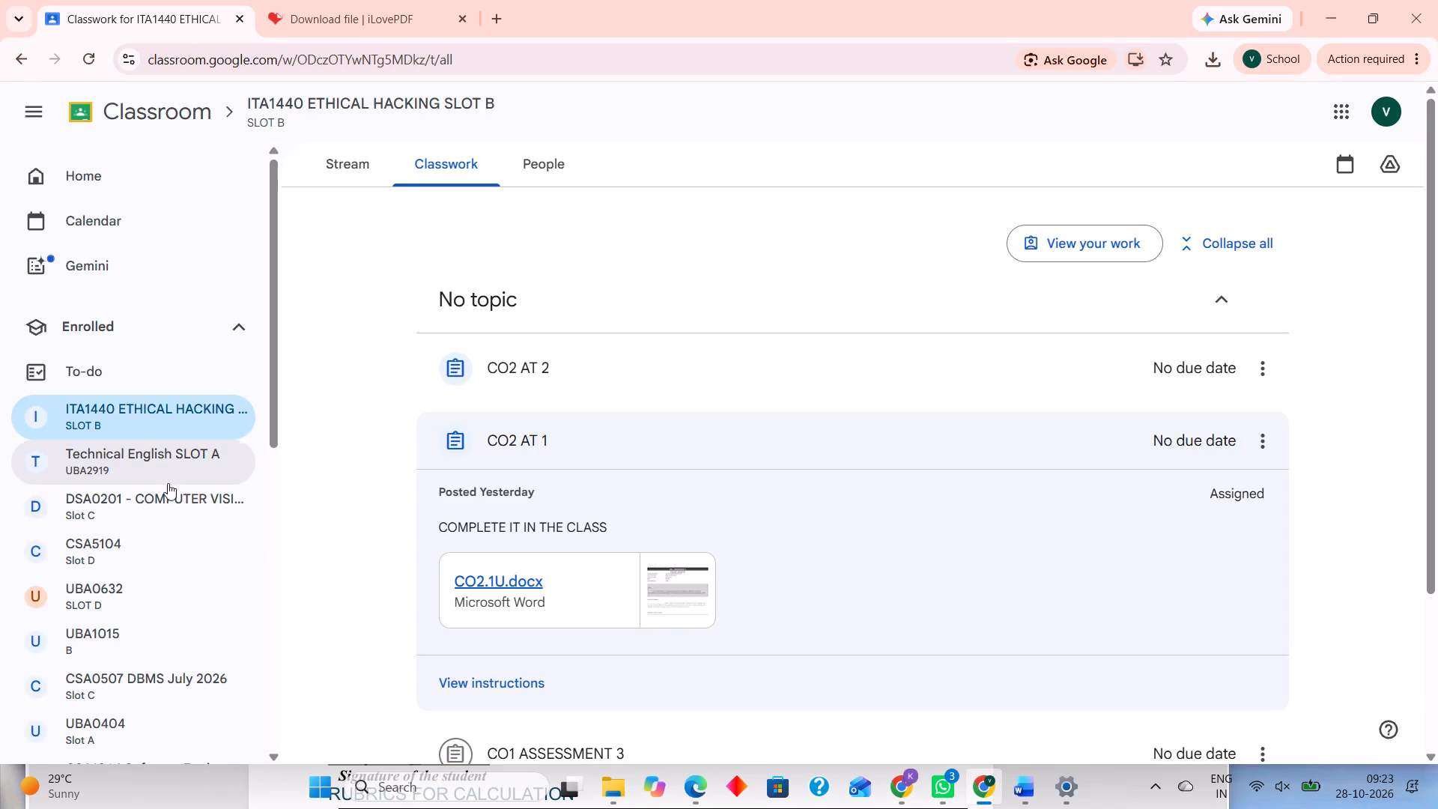
pyautogui.click(170, 500)
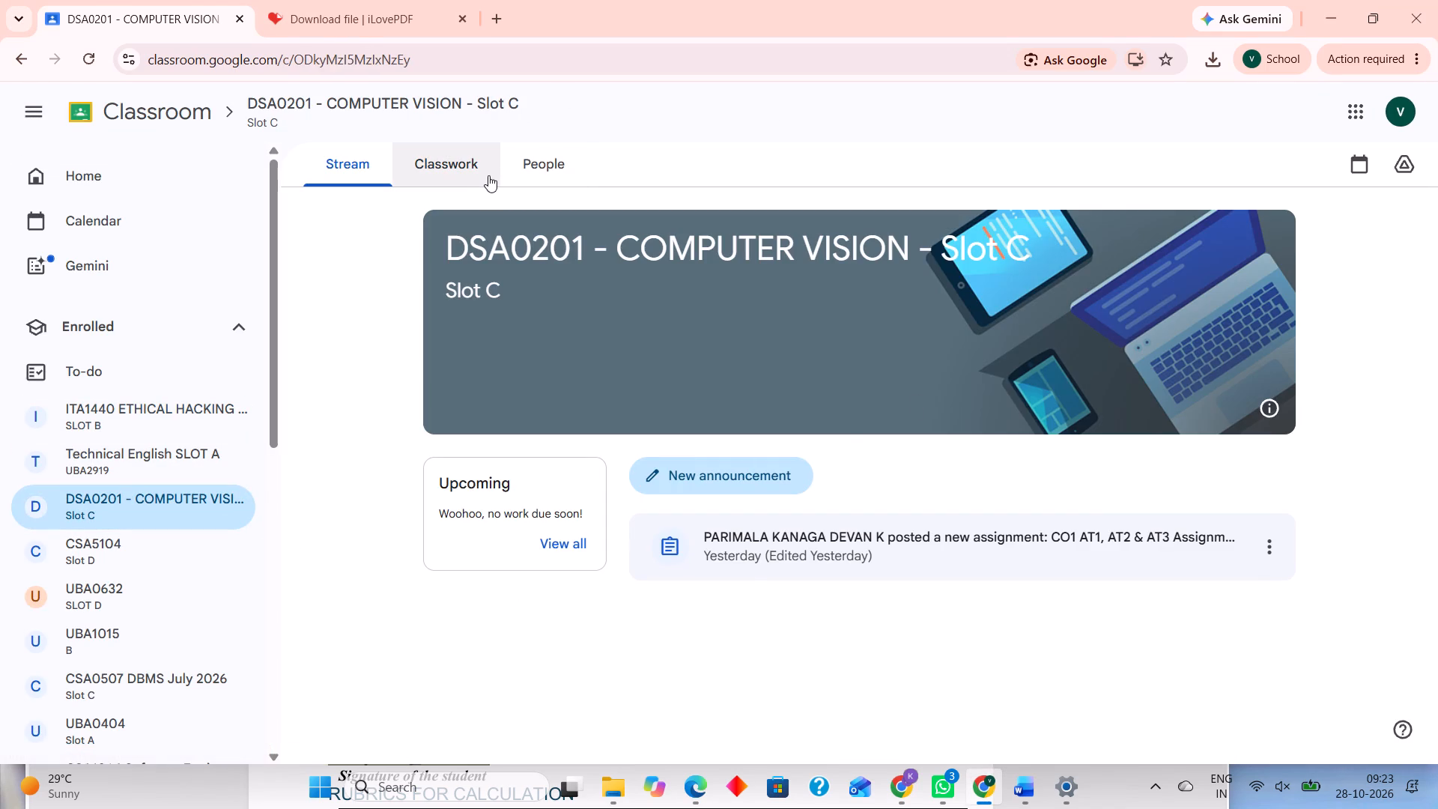
pyautogui.click(488, 175)
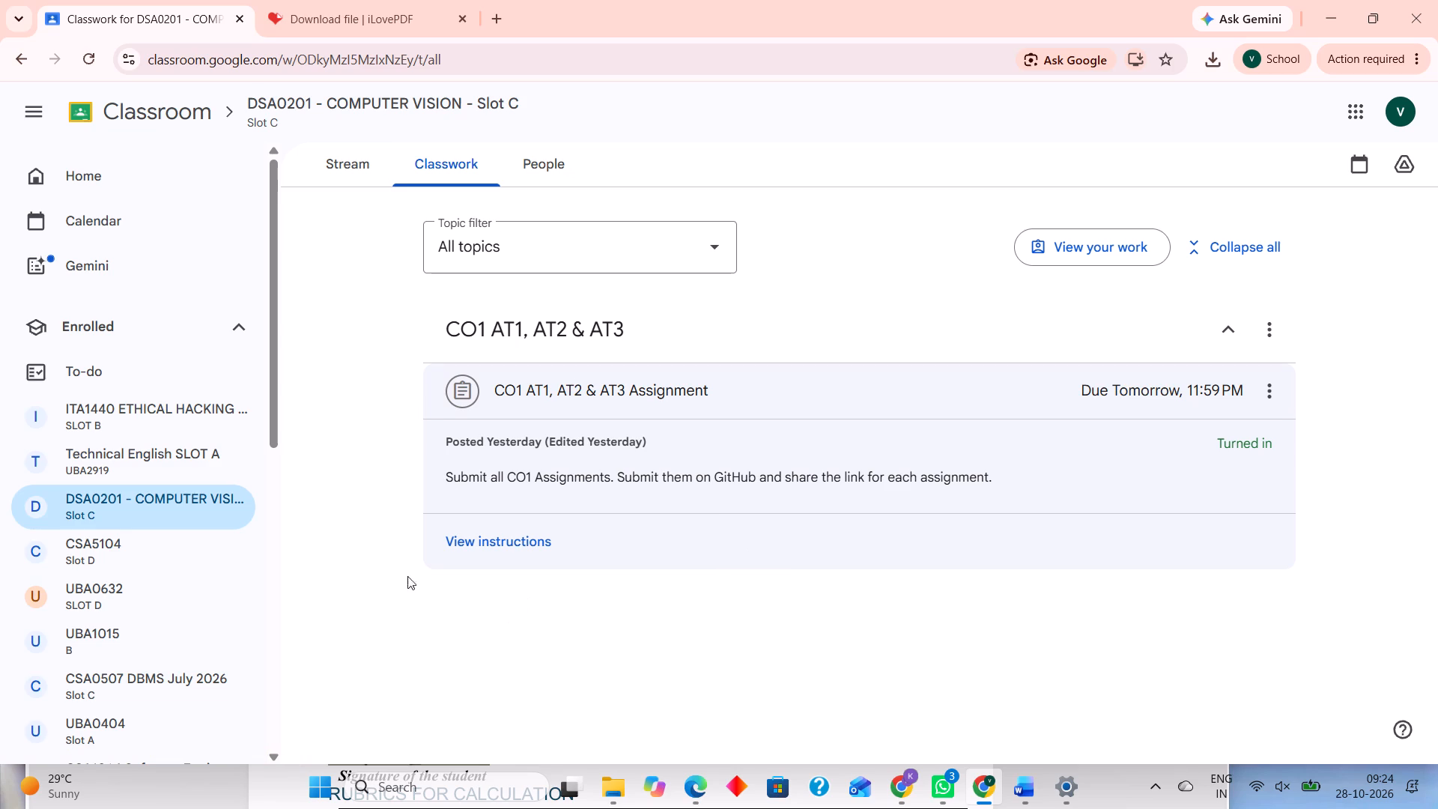
# Return to the ITA1440 Ethical Hacking classwork and open CO2 AT 1's CO2.1U.docx in Google Docs.
pyautogui.click(211, 414)
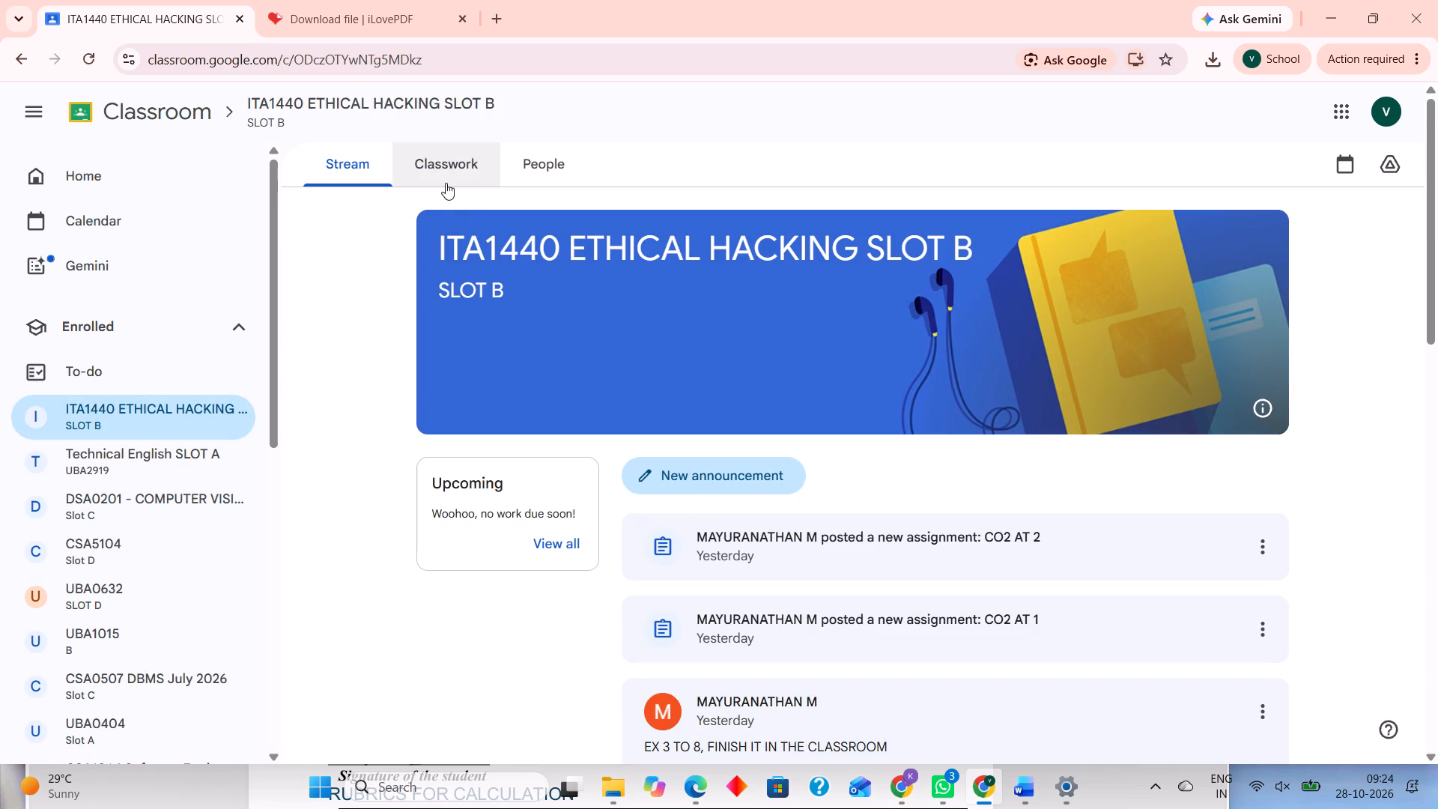
pyautogui.click(446, 181)
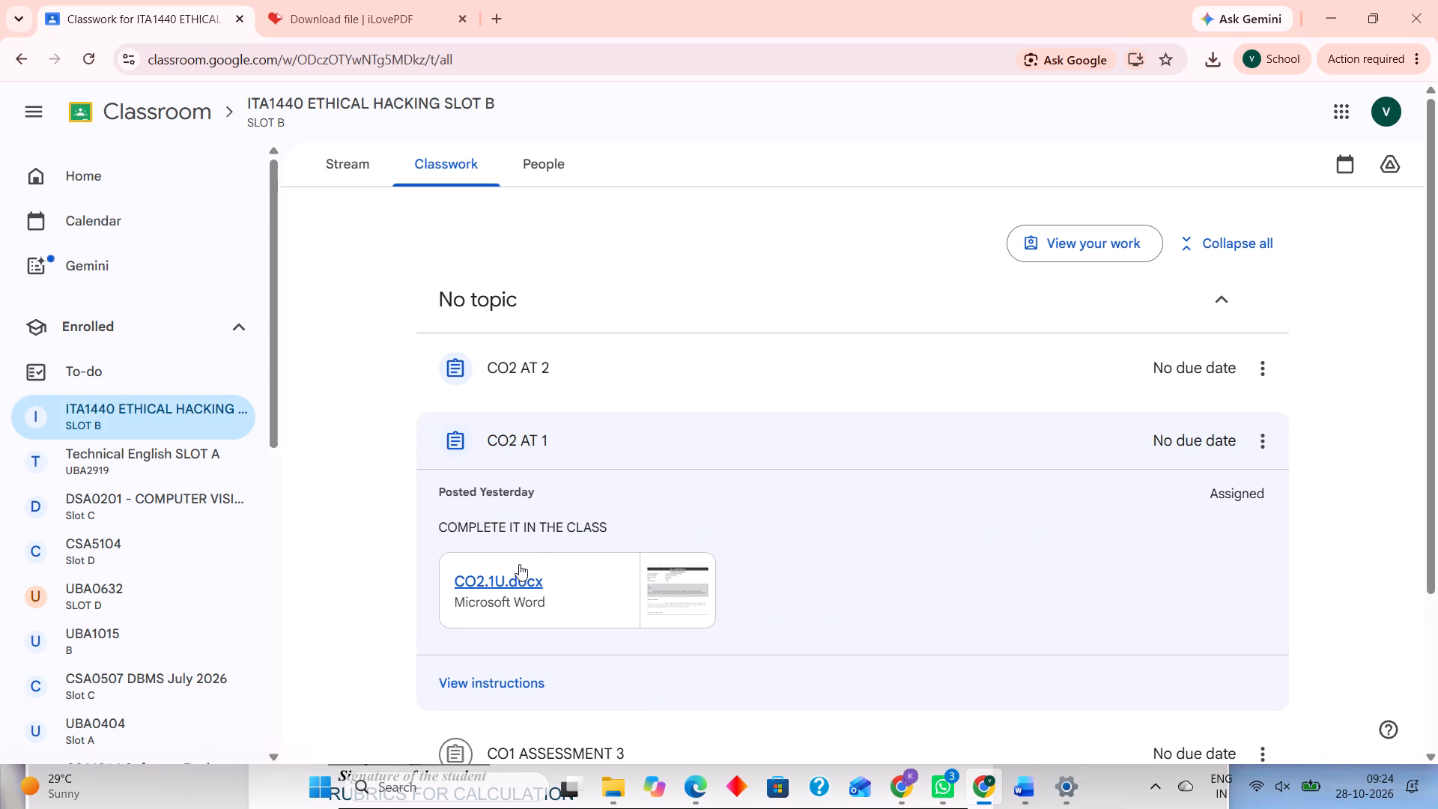
pyautogui.click(512, 575)
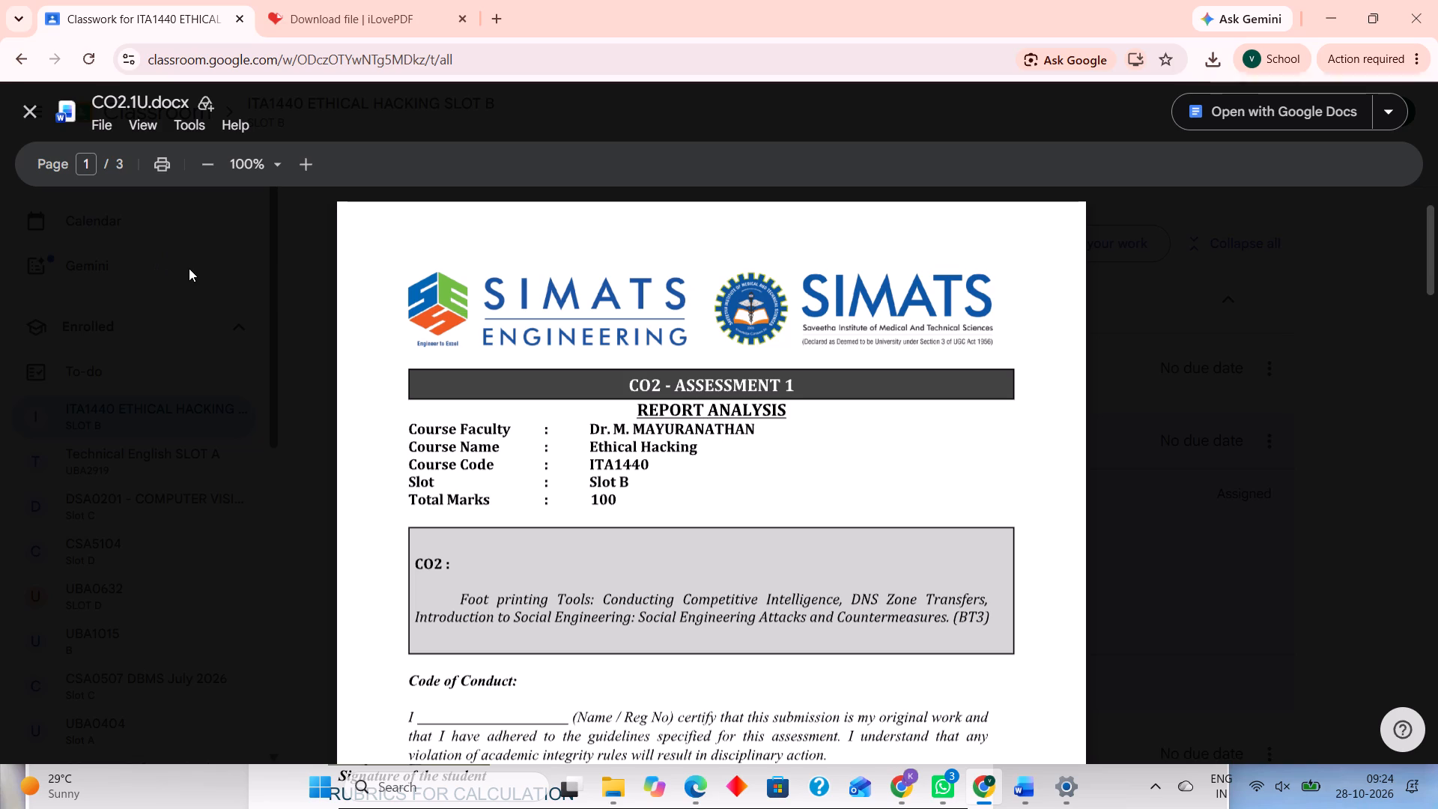
pyautogui.click(1267, 117)
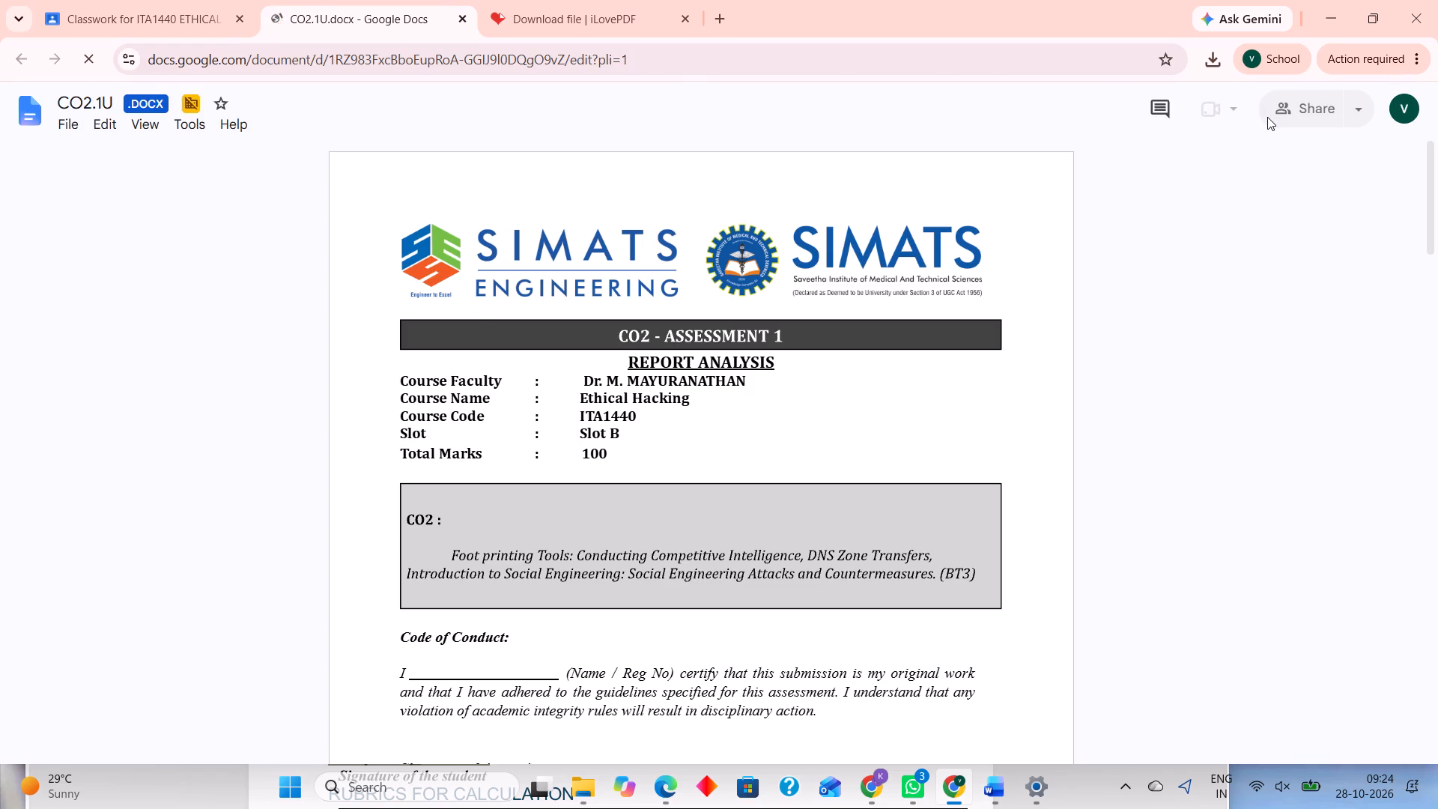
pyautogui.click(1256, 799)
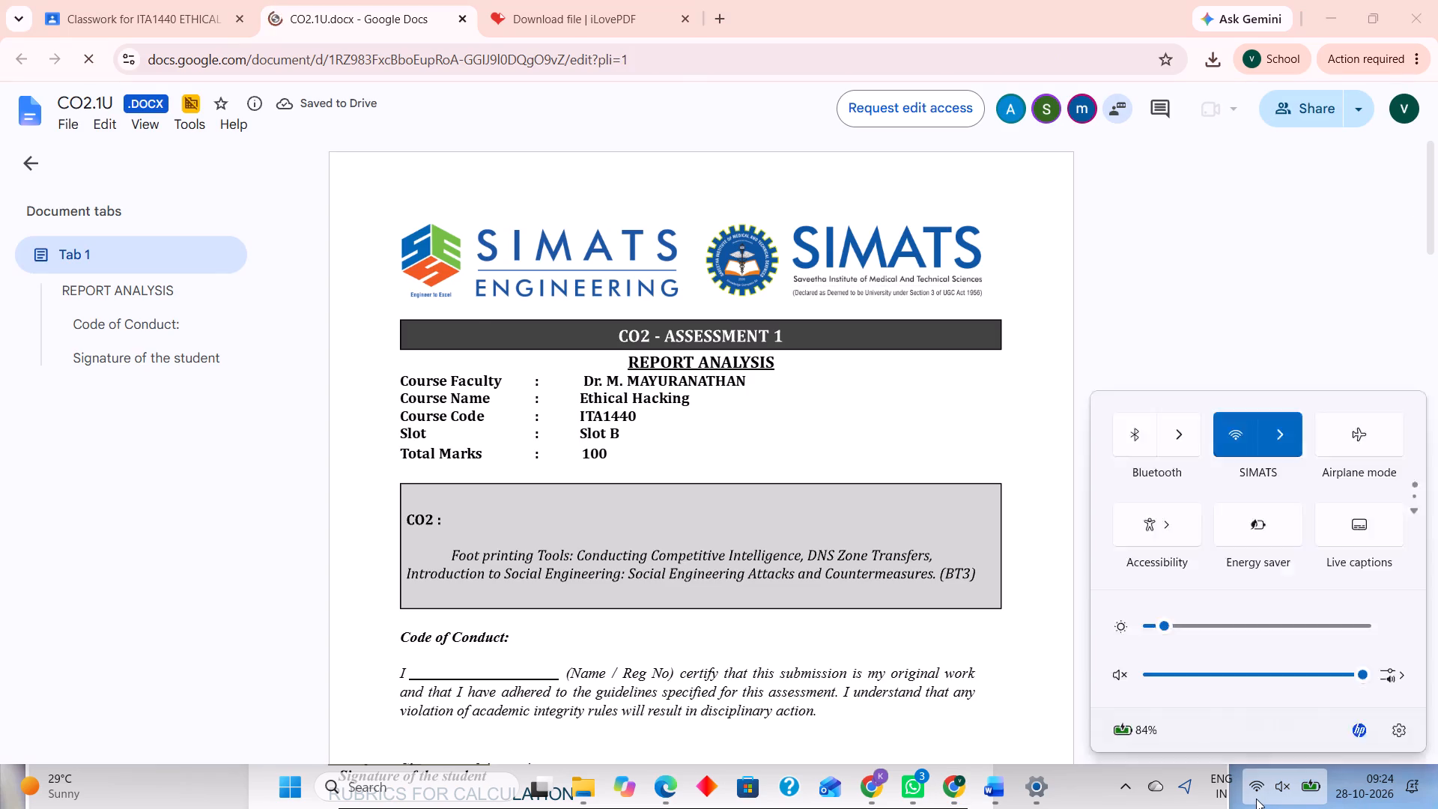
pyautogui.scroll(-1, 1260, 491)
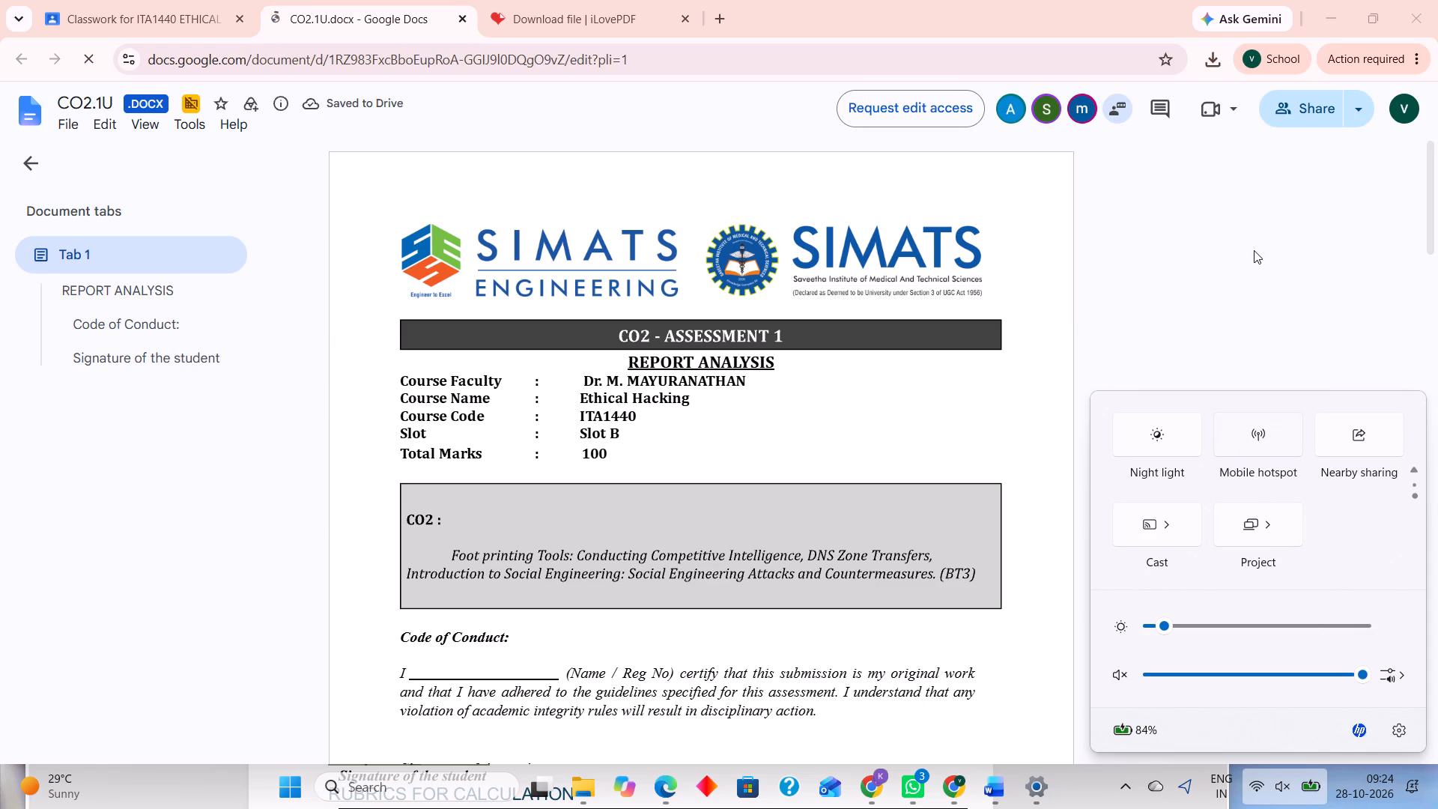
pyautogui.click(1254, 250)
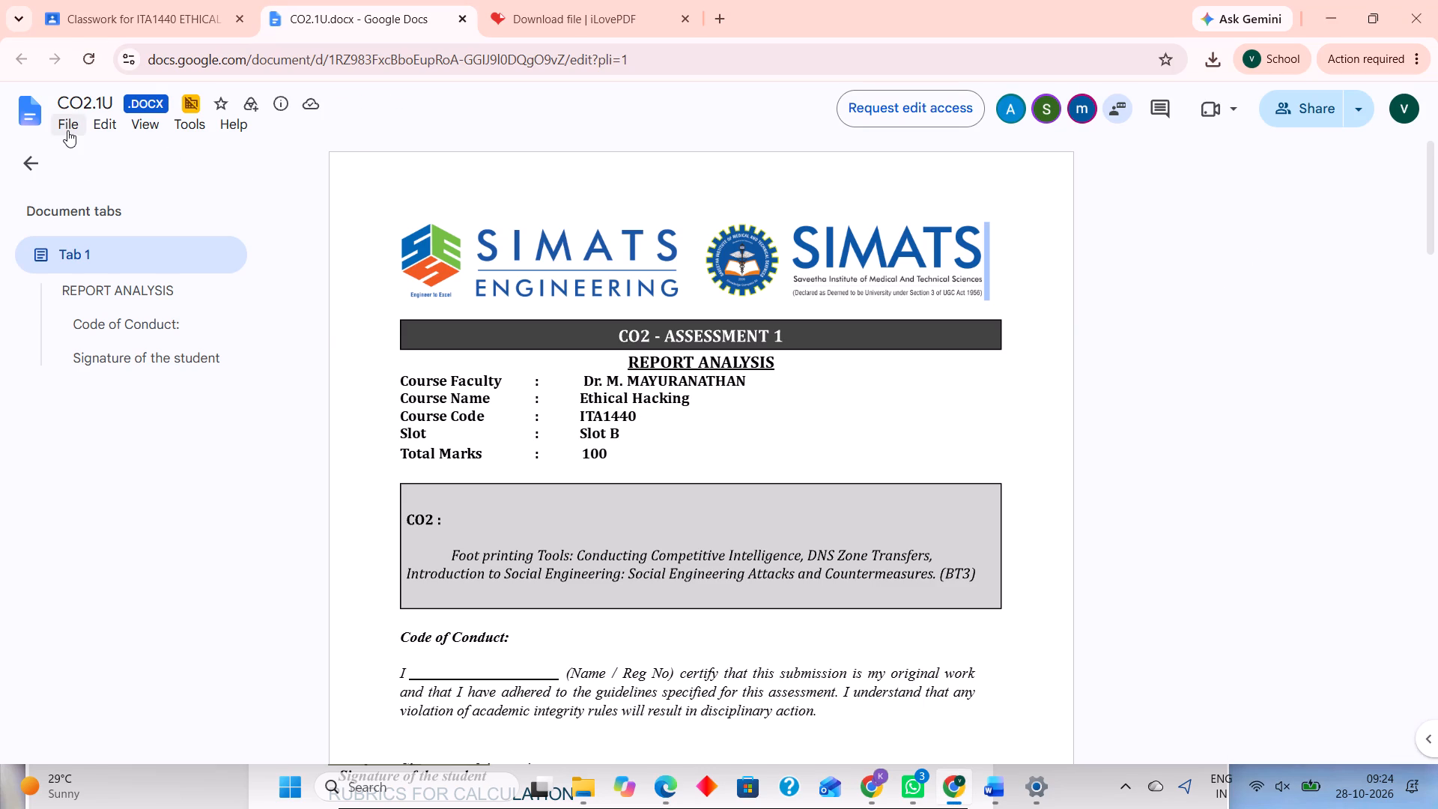
# Download CO2.1U as a Microsoft Word (.docx) file and show it in the Downloads folder.
pyautogui.click(67, 130)
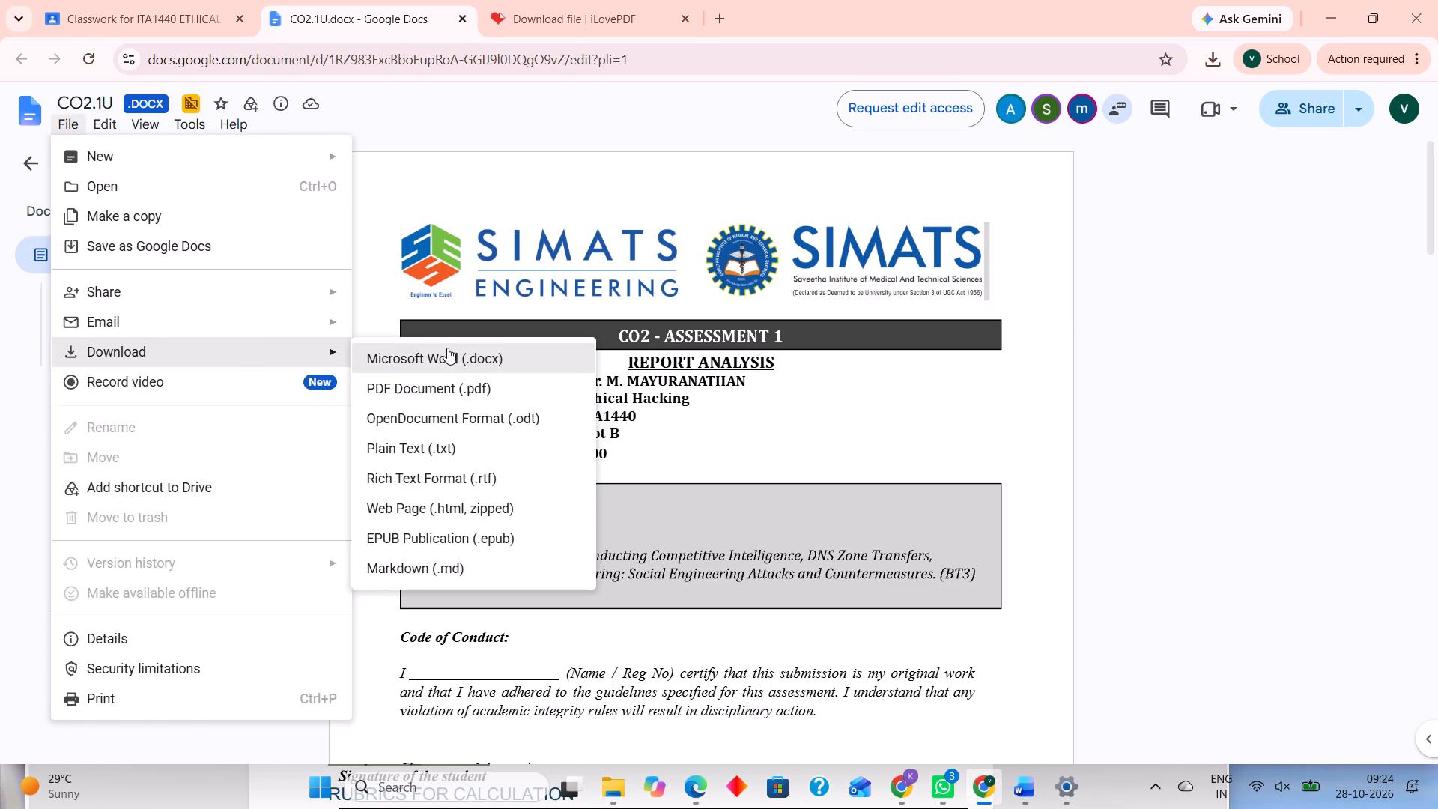
pyautogui.click(448, 348)
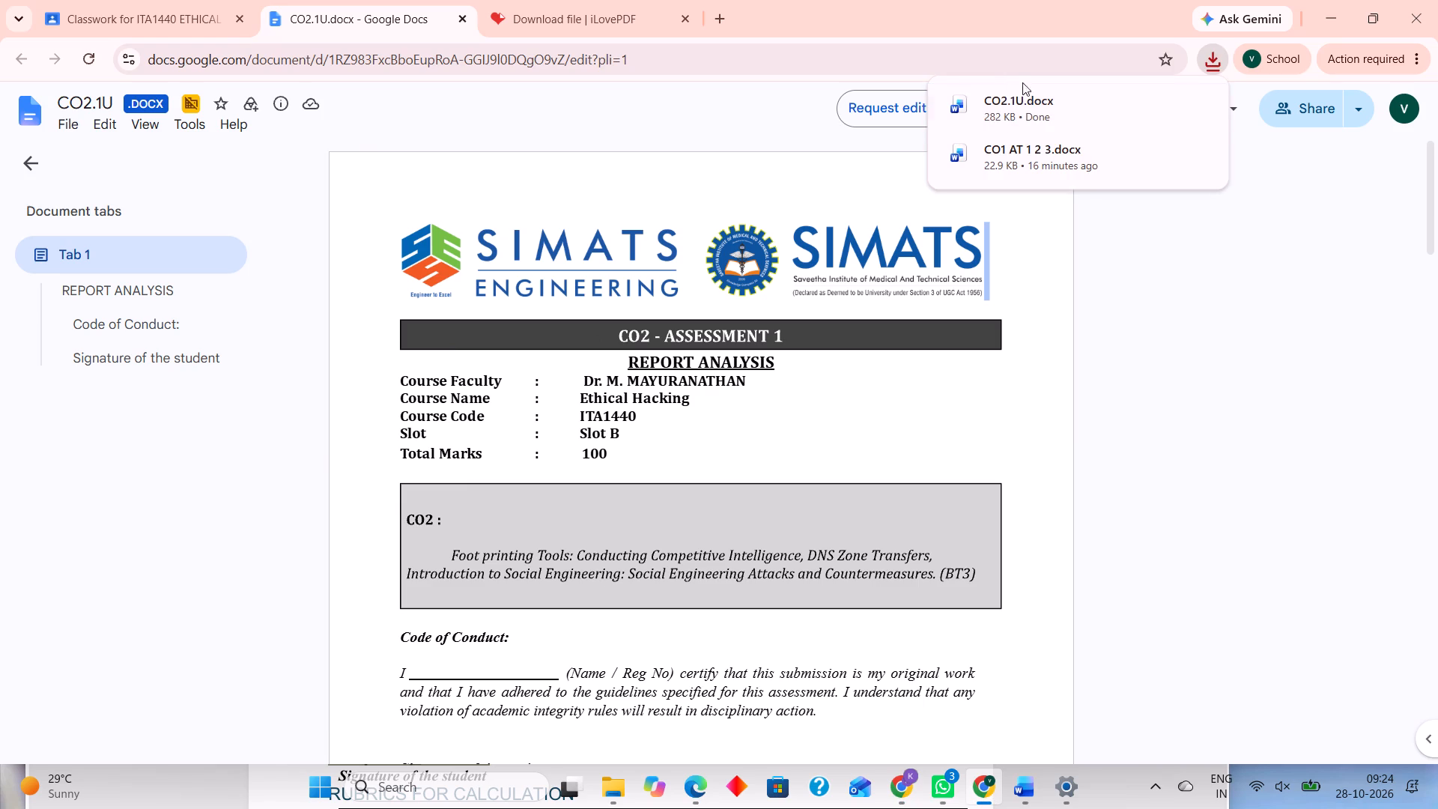
pyautogui.click(1159, 110)
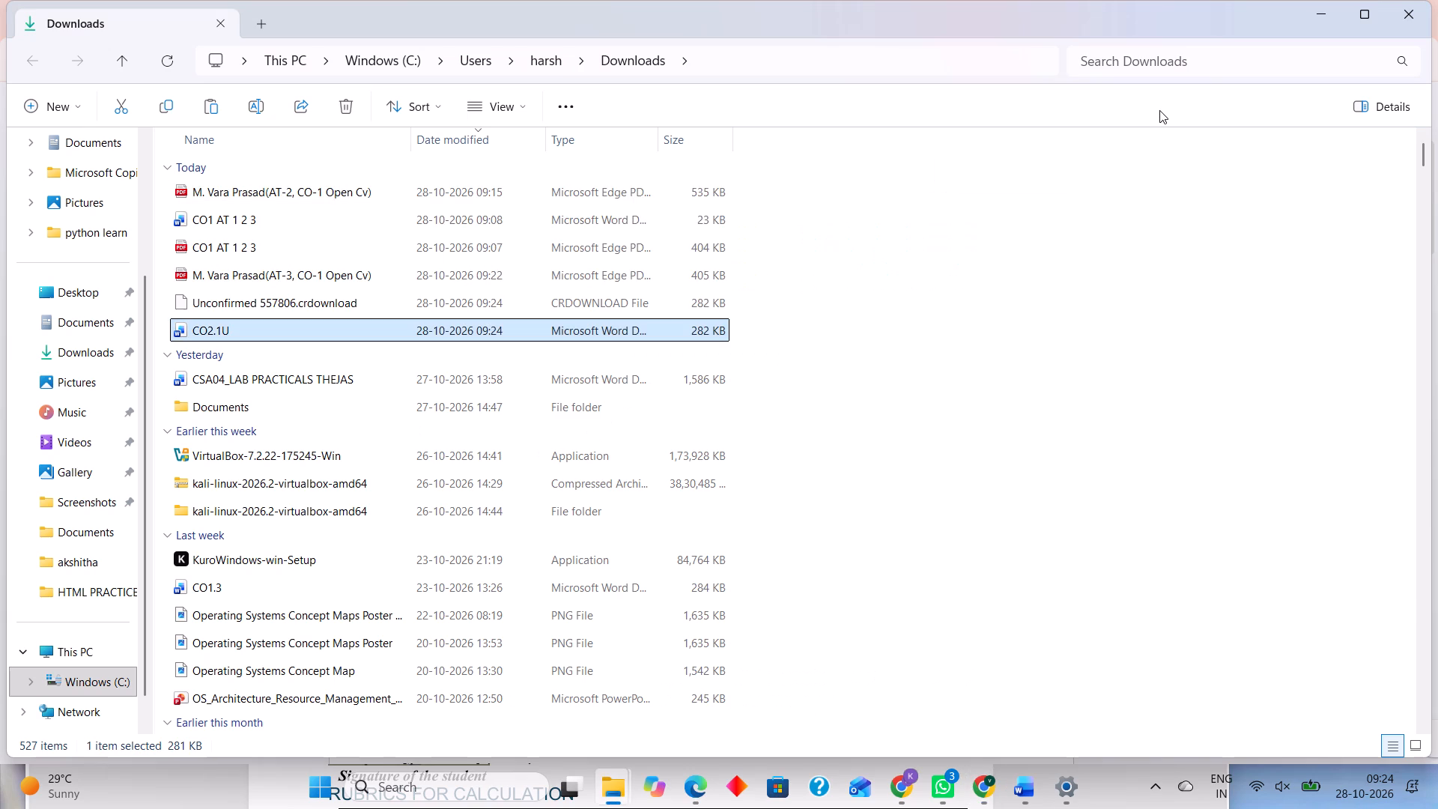